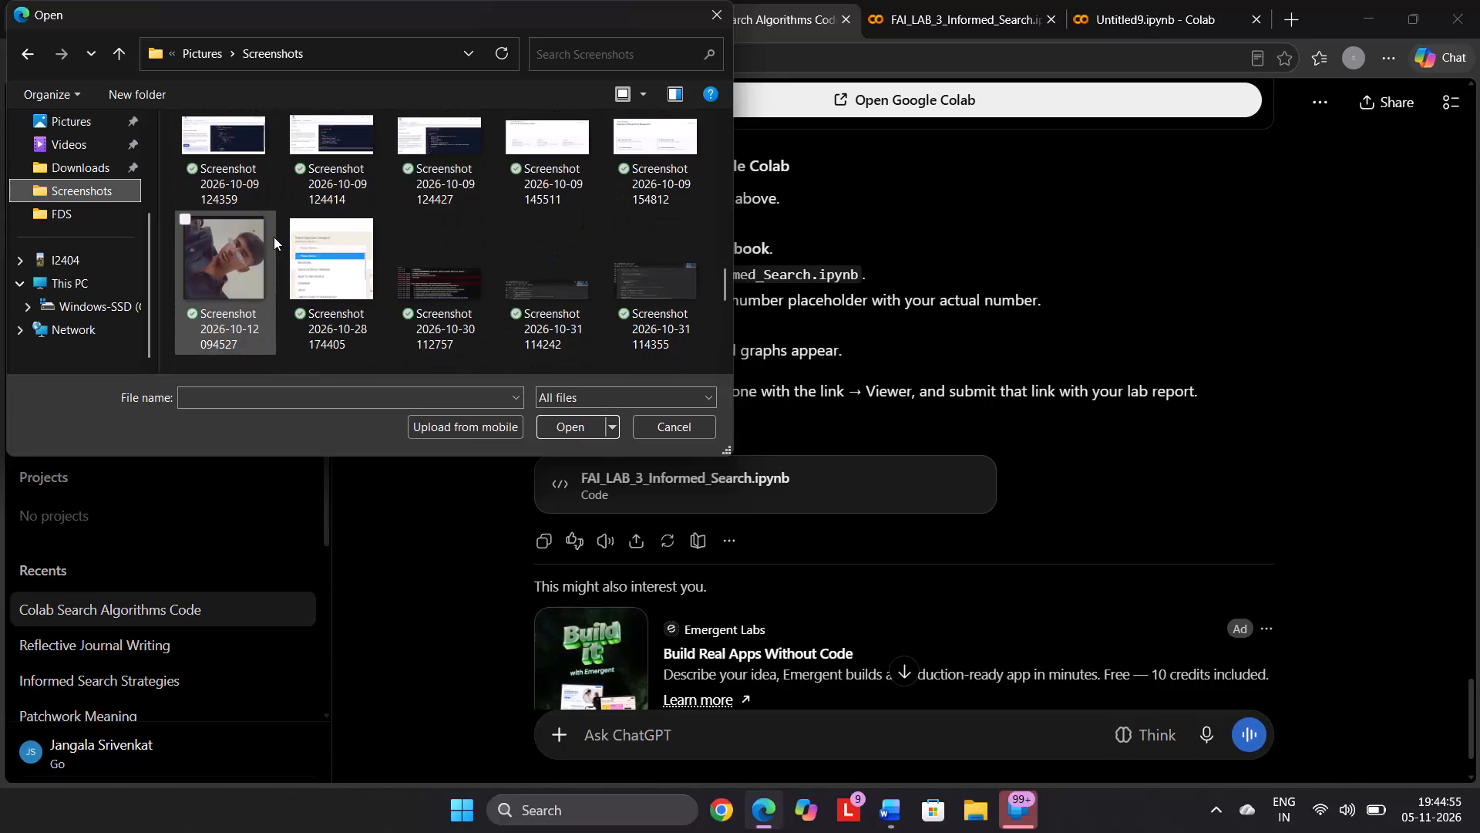
scroll(540, 290, down, 3)
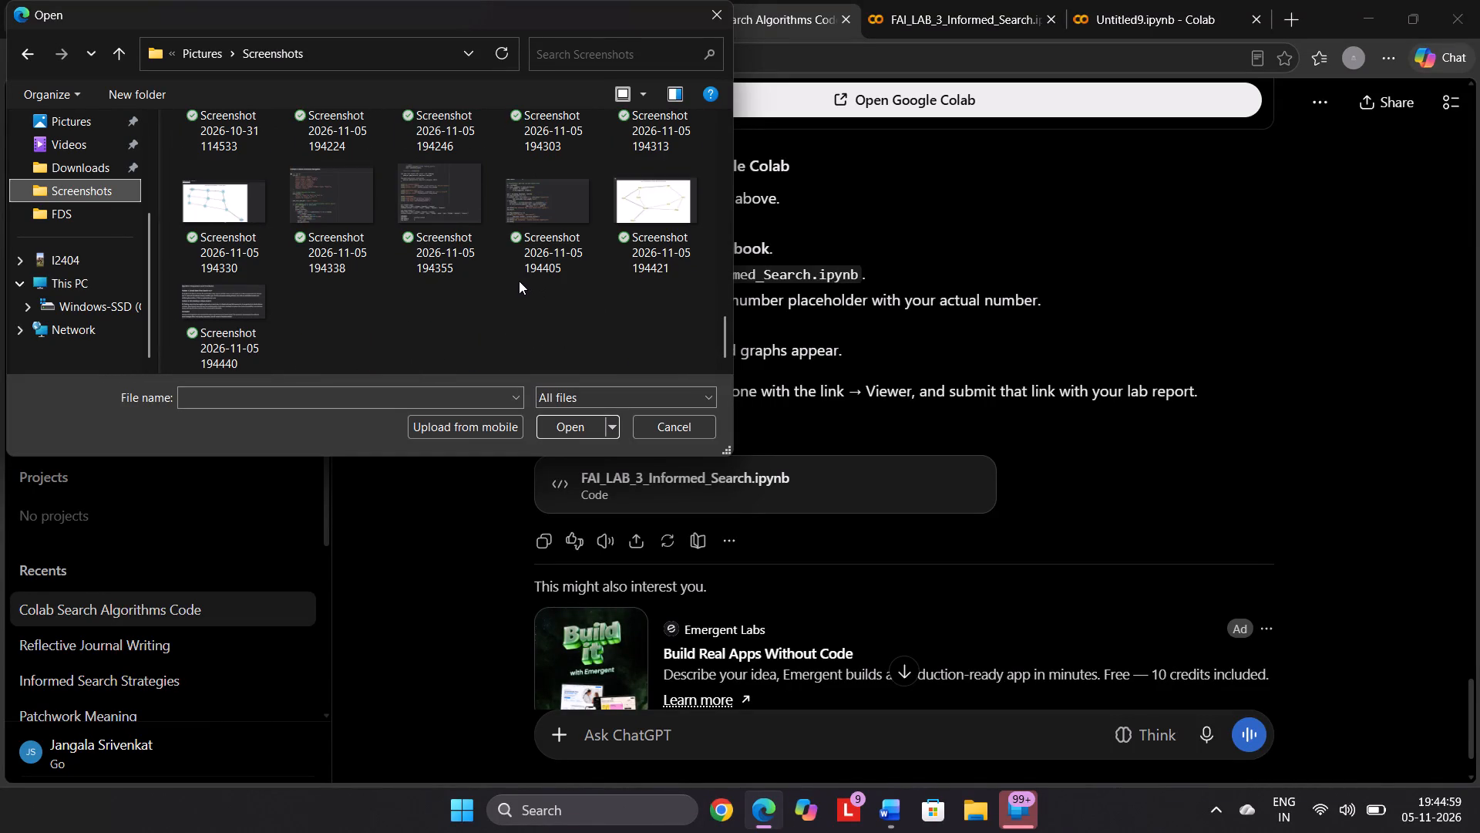
scroll(487, 276, up, 1)
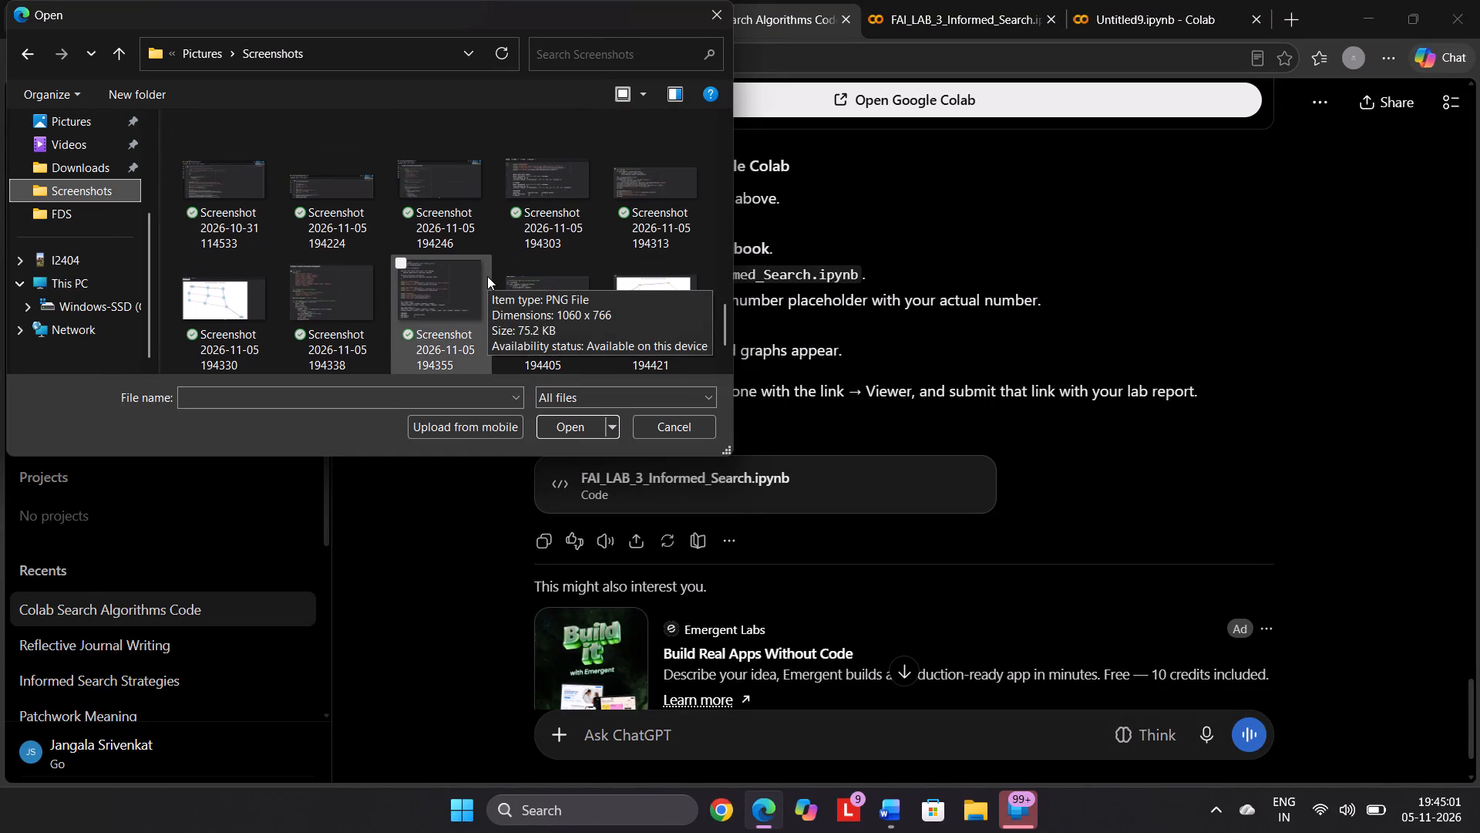
scroll(487, 276, up, 1)
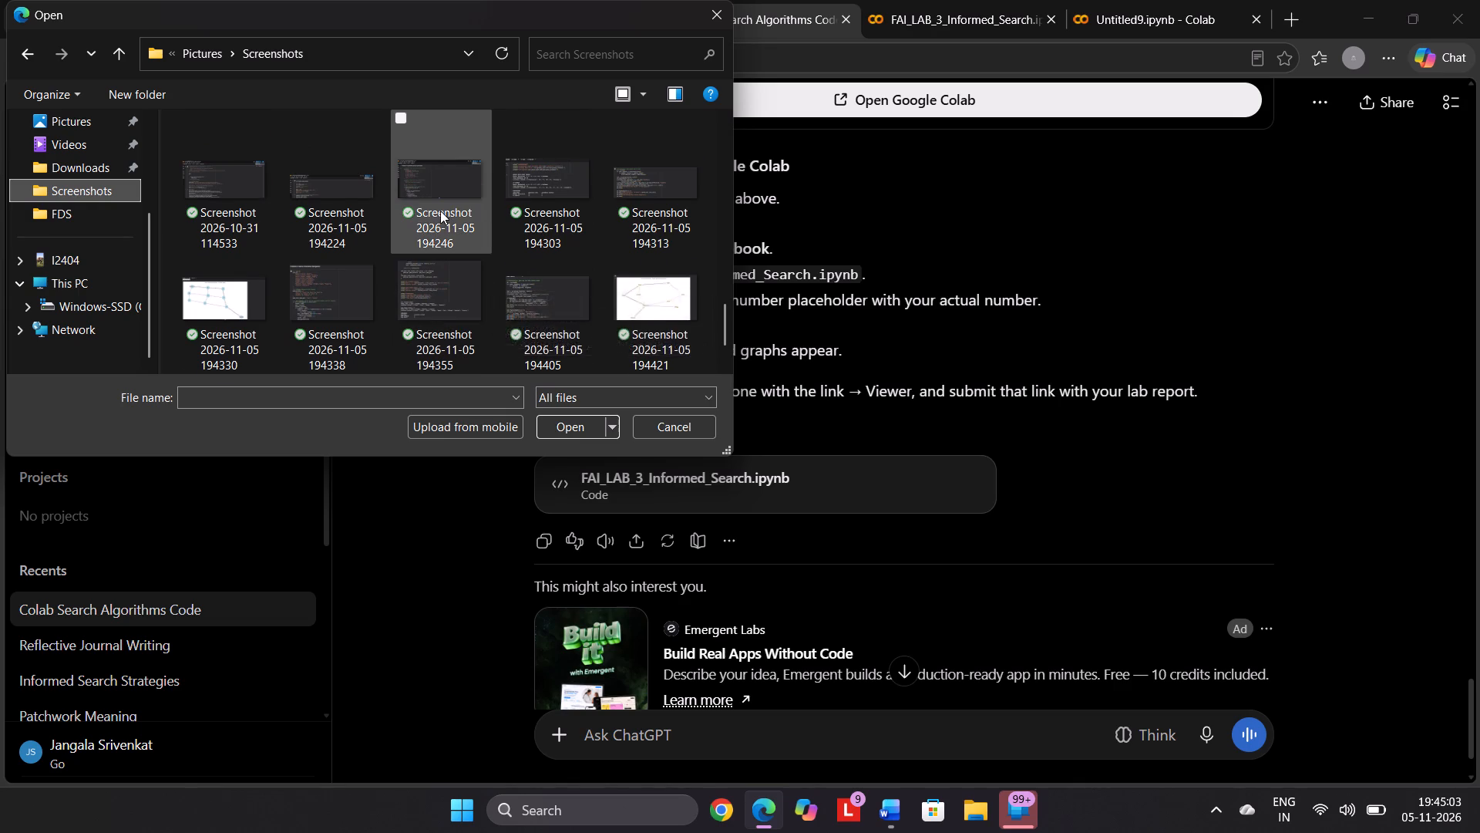
scroll(529, 294, down, 1)
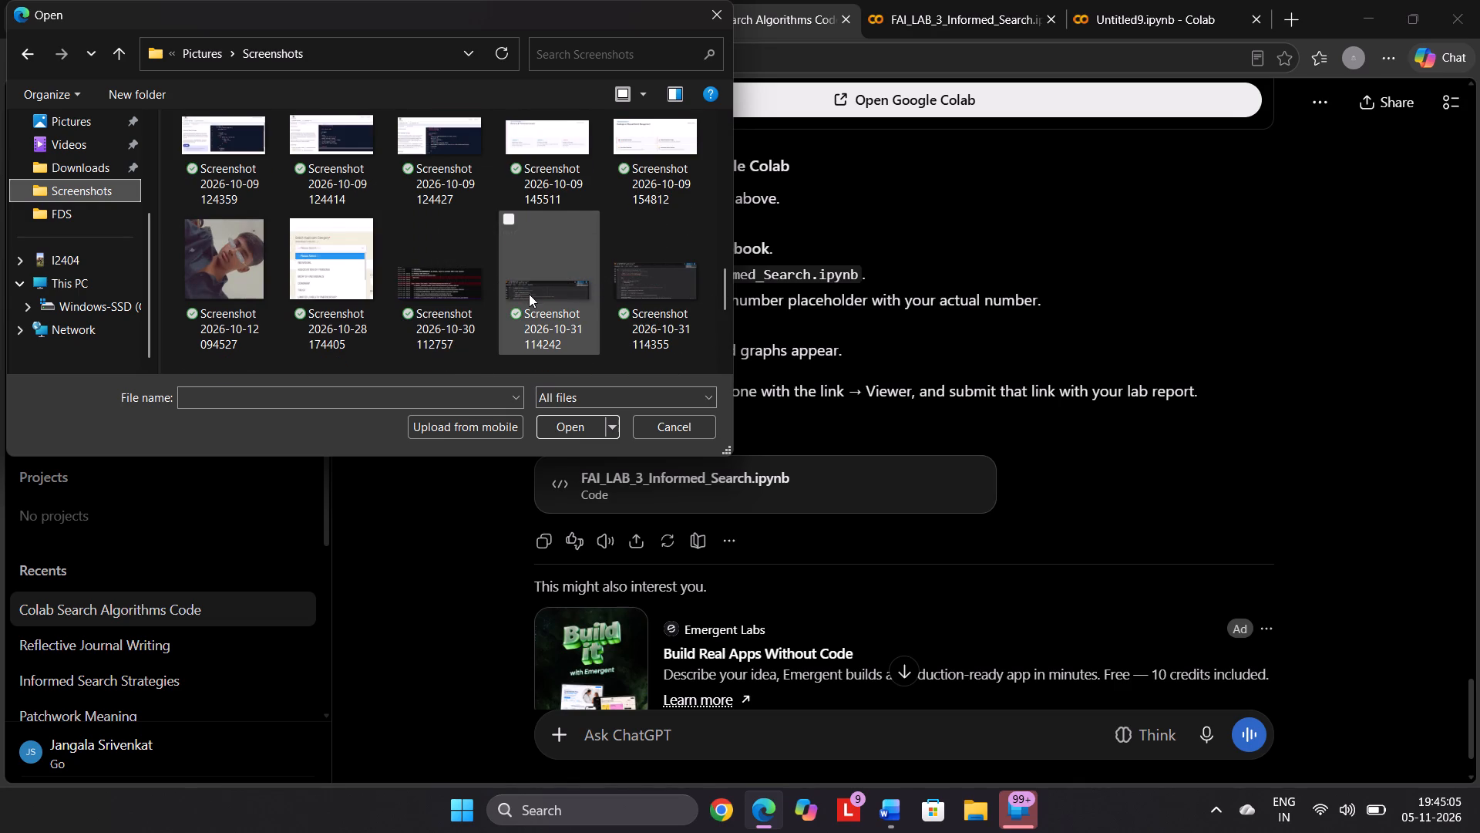
scroll(529, 294, down, 1)
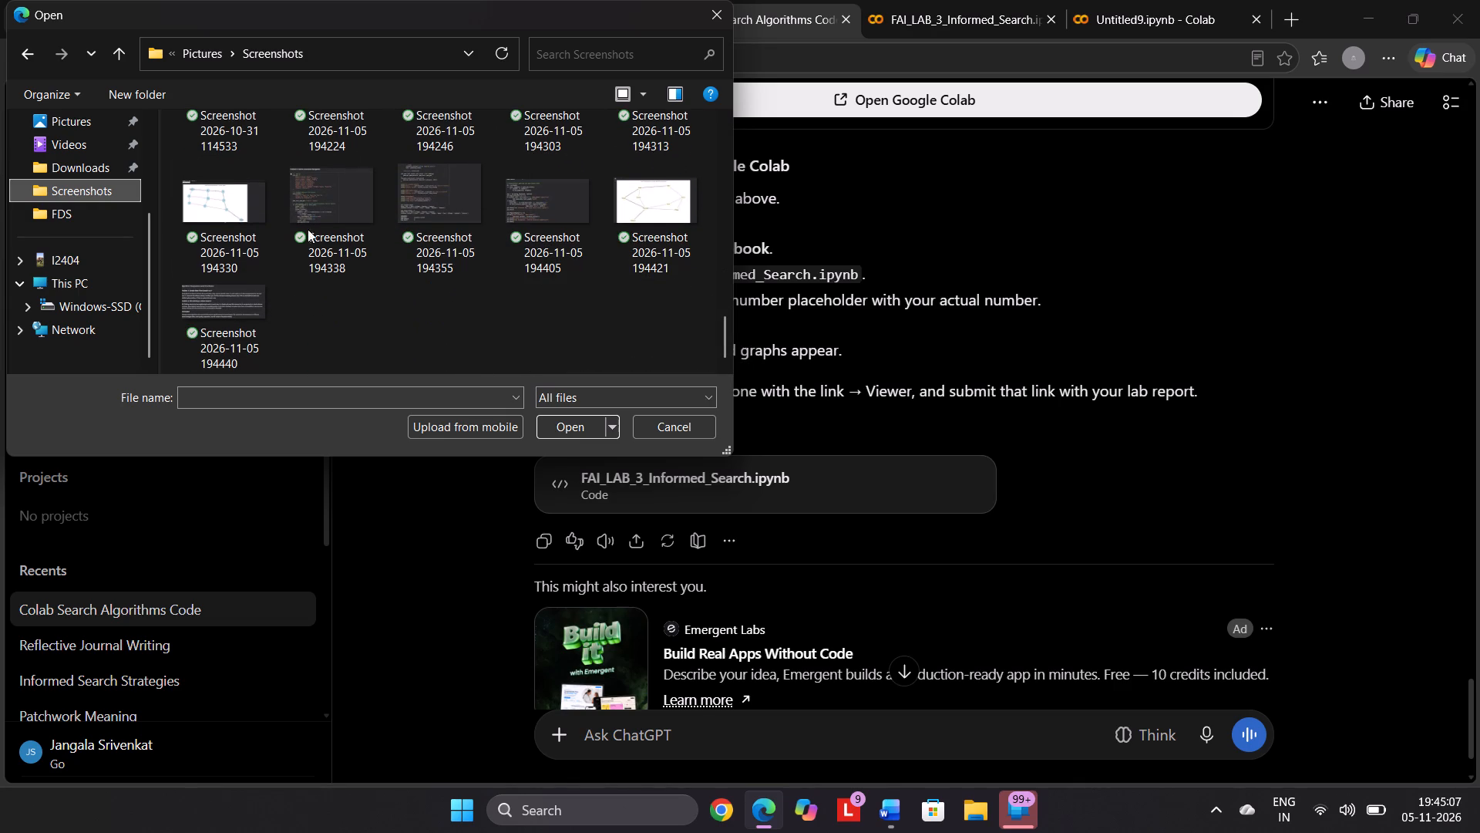
scroll(493, 218, up, 1)
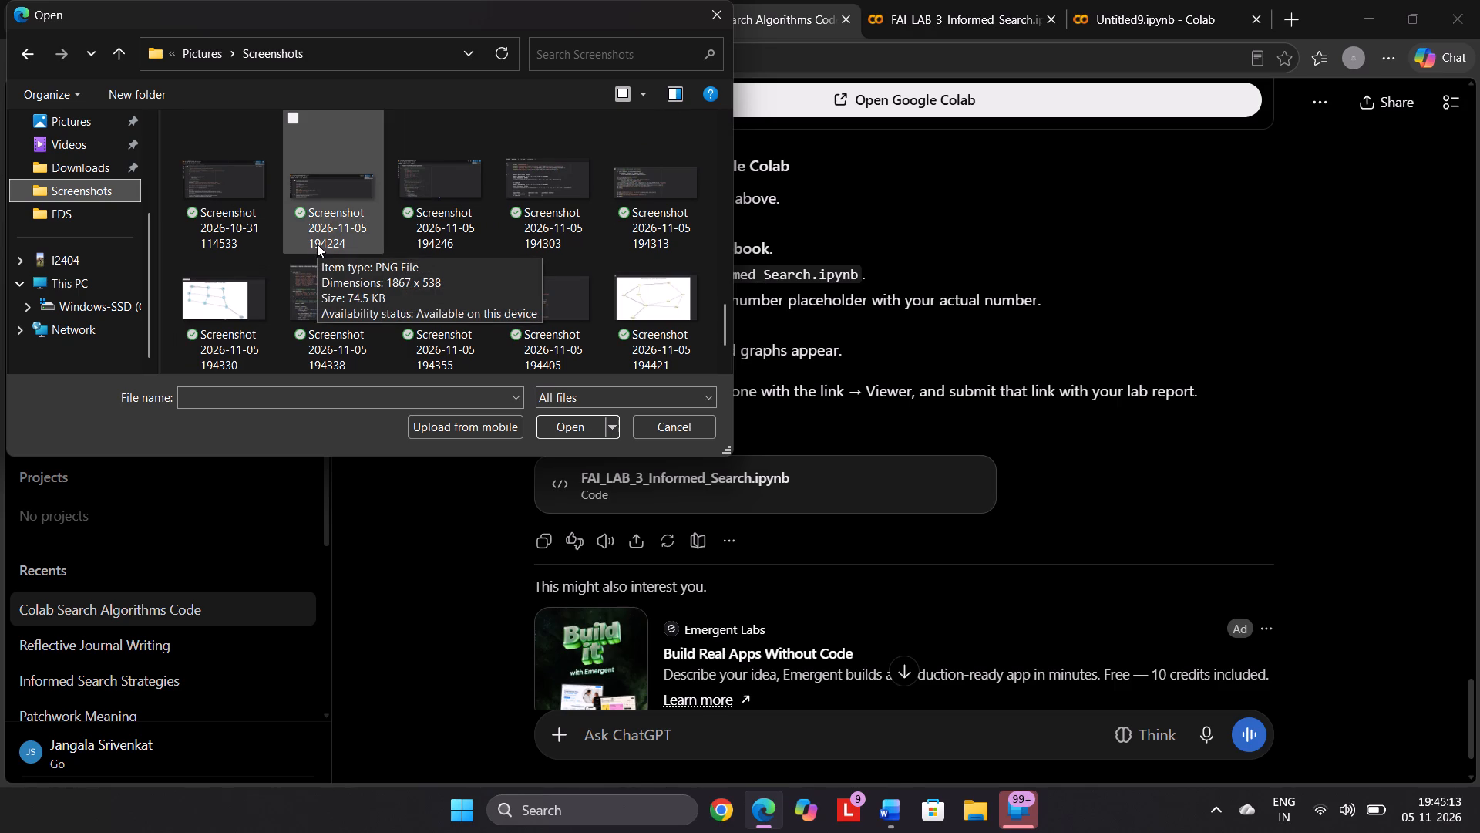
click(295, 111)
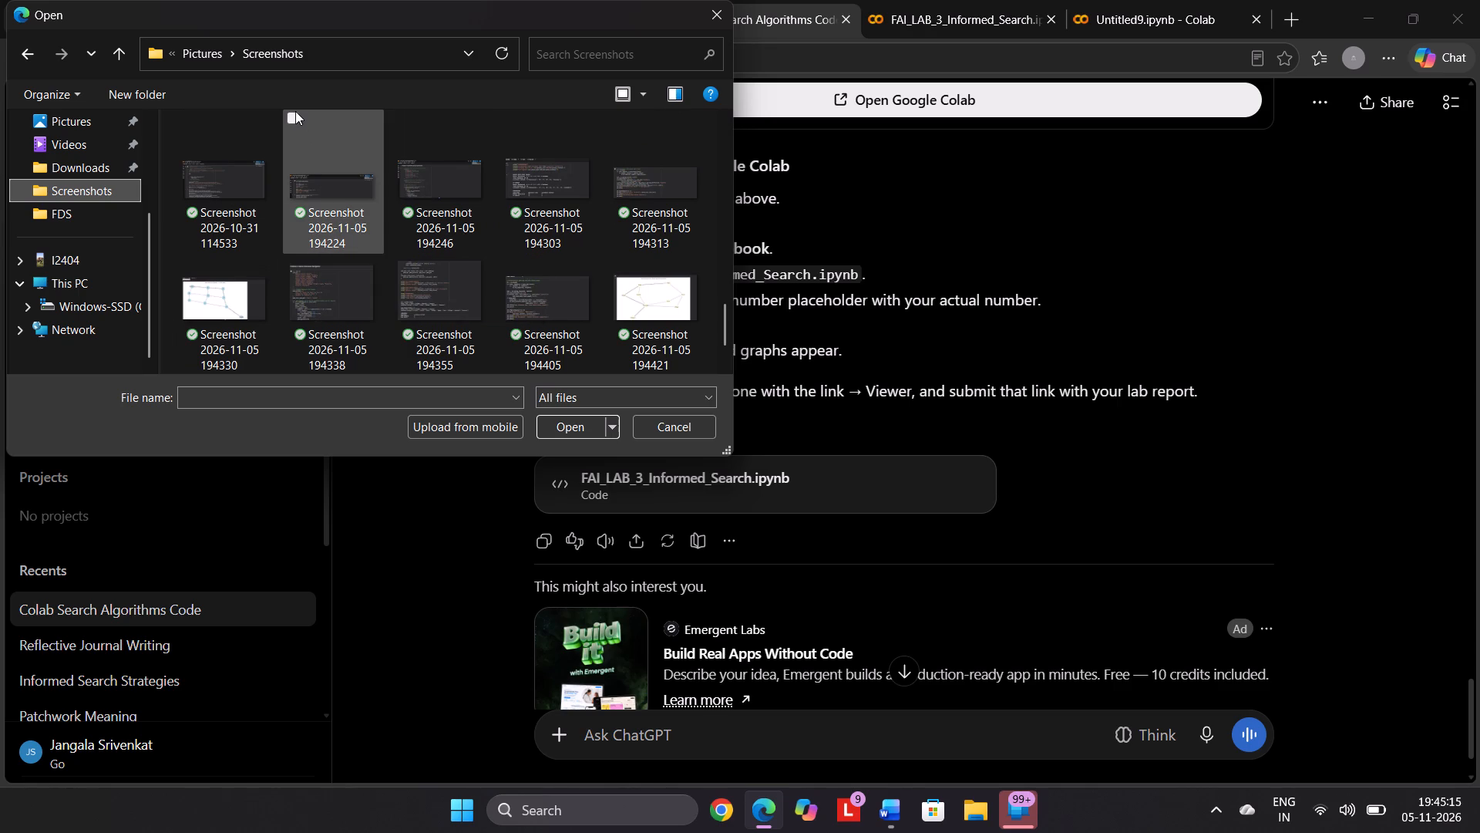
click(401, 123)
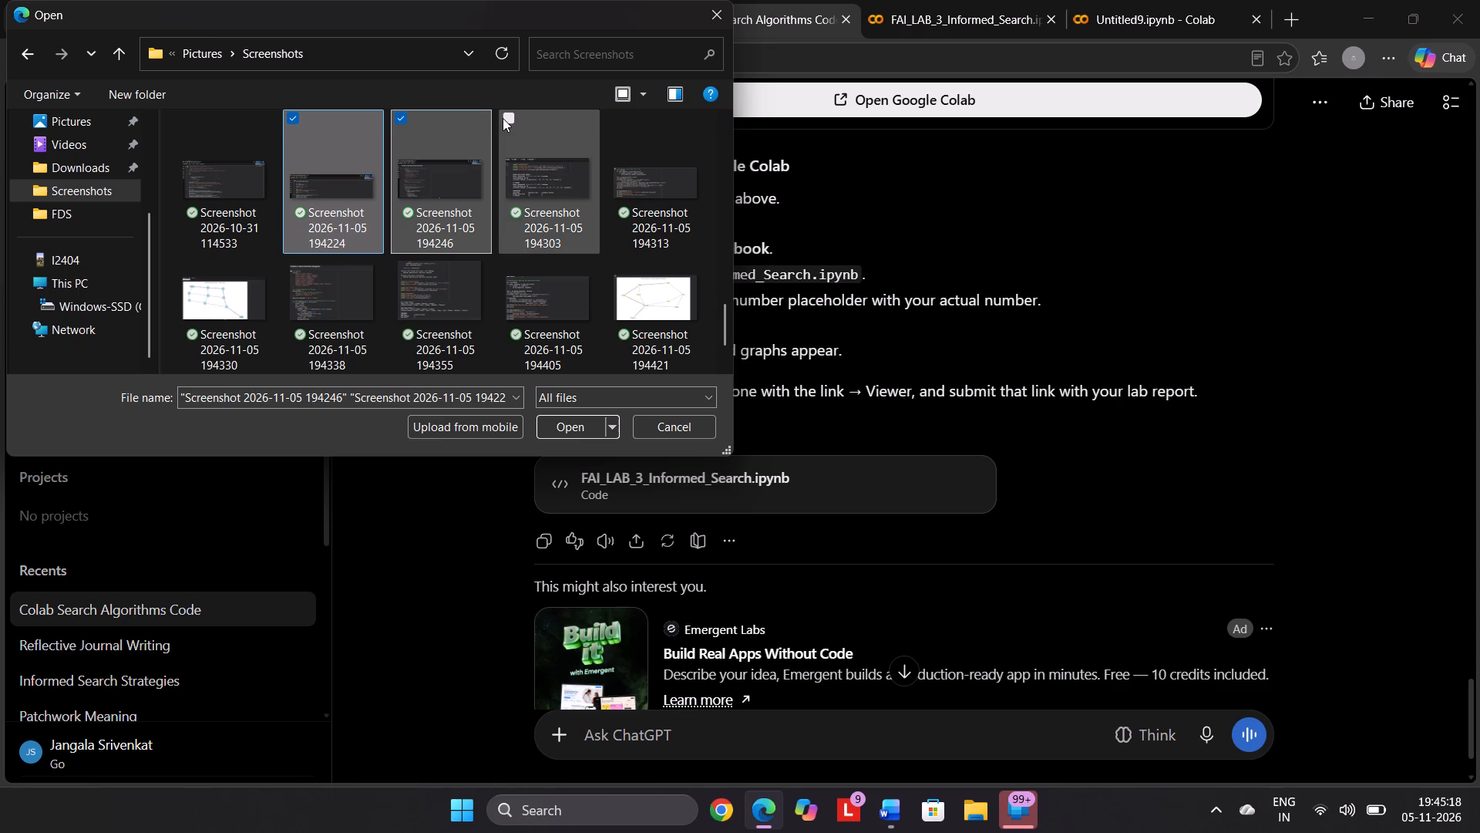
click(503, 118)
click(617, 117)
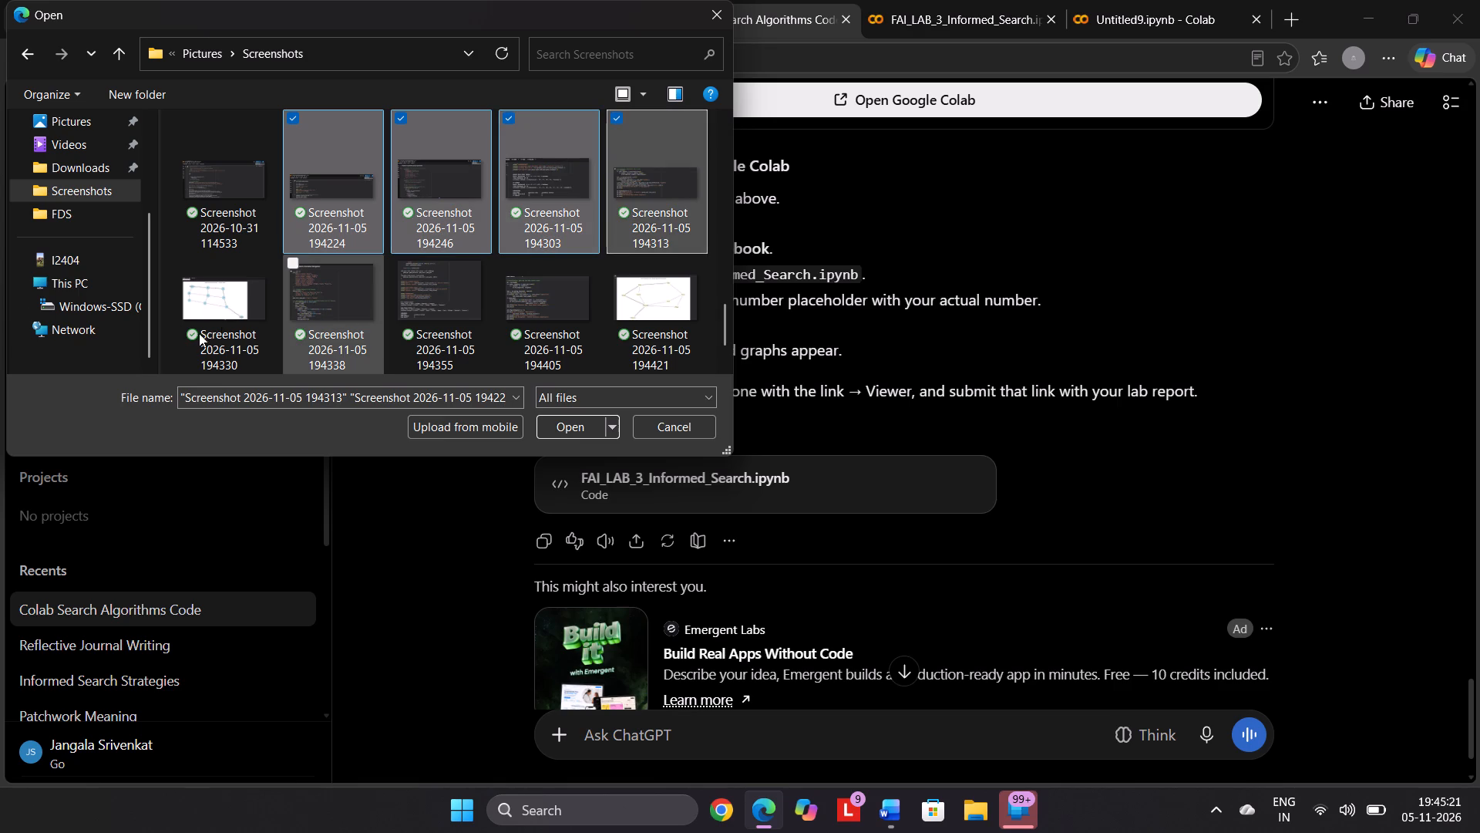
click(188, 265)
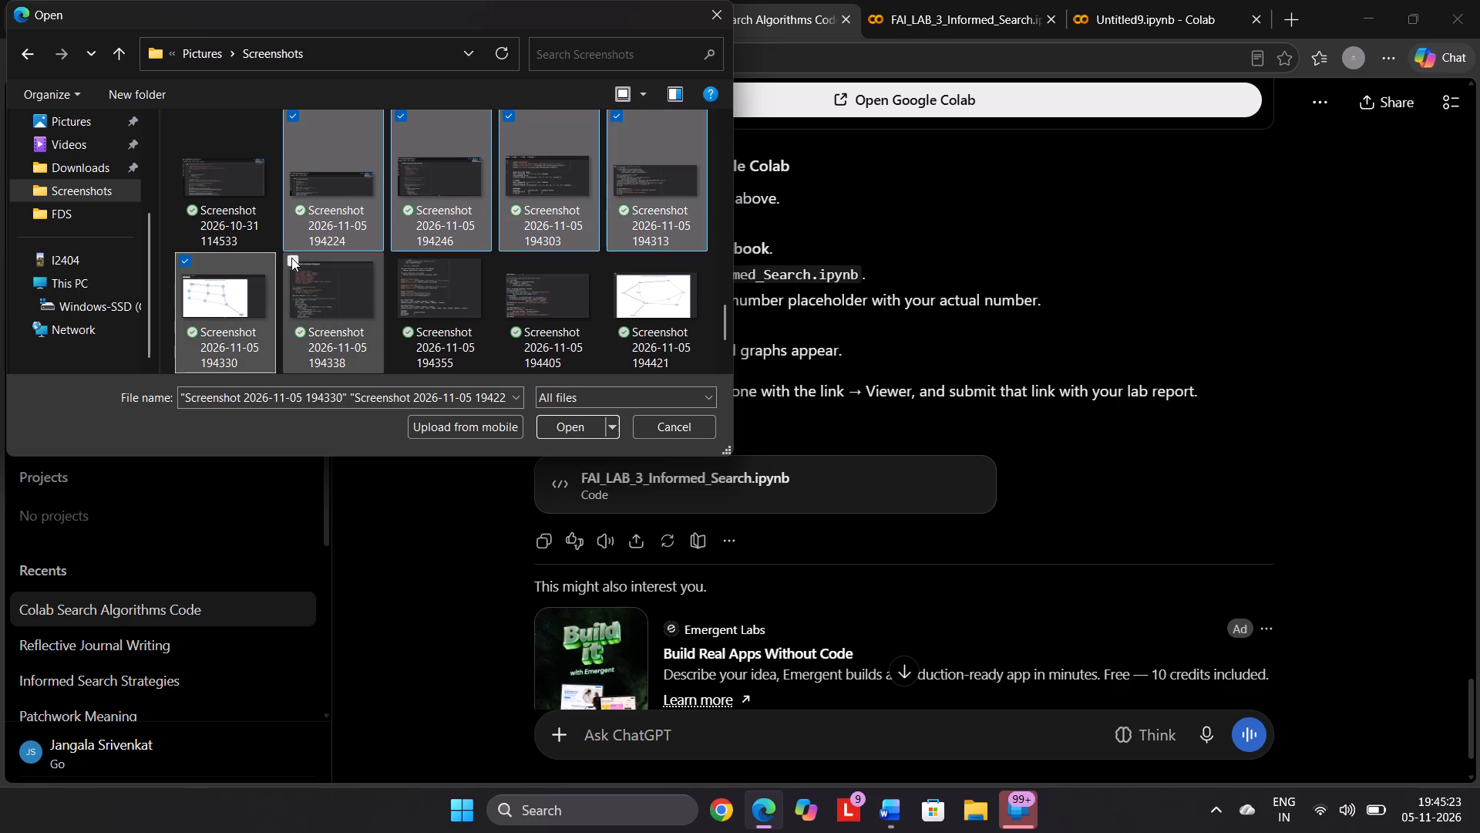
click(291, 258)
click(400, 259)
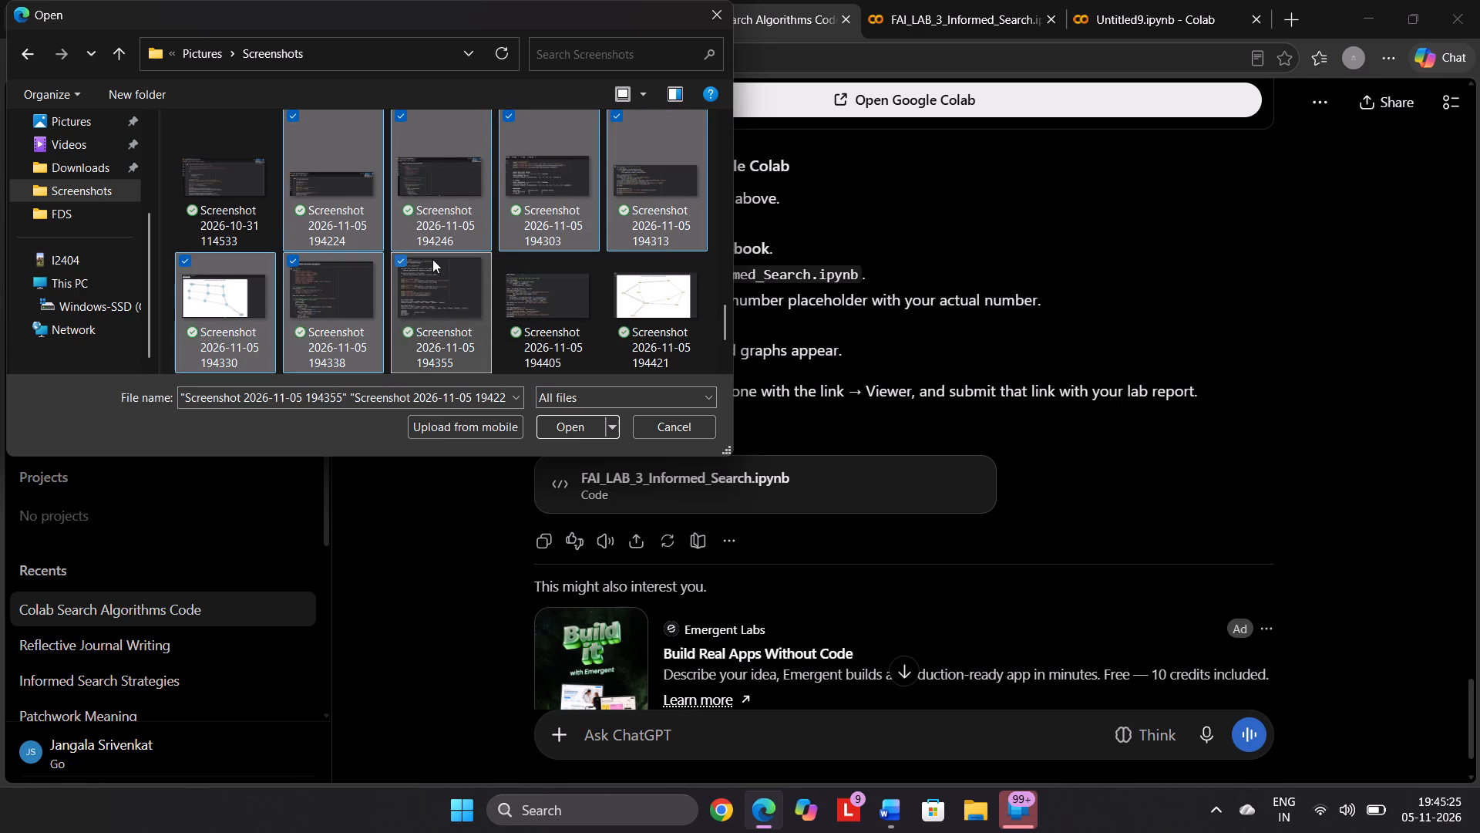
click(506, 261)
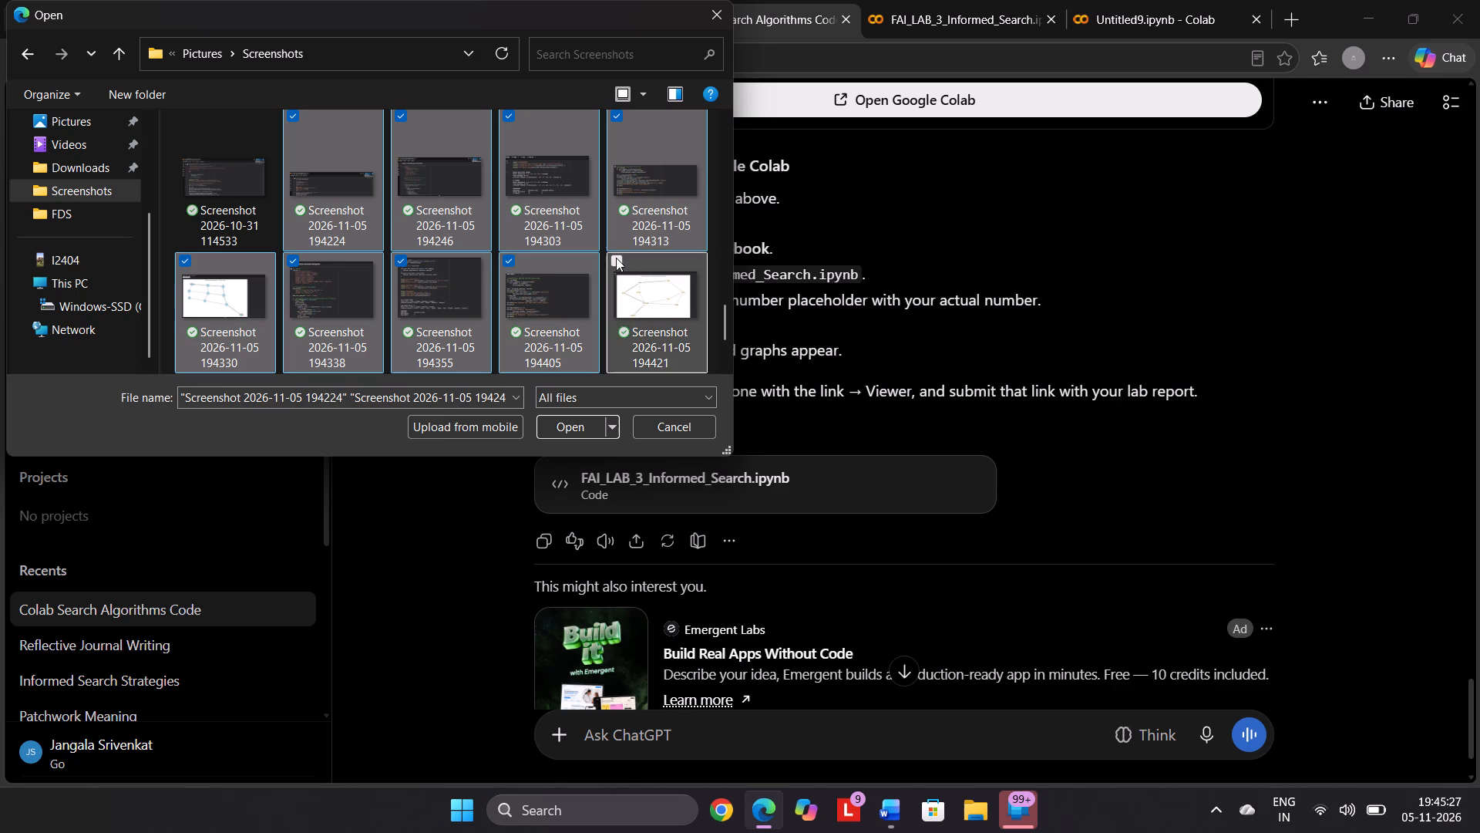
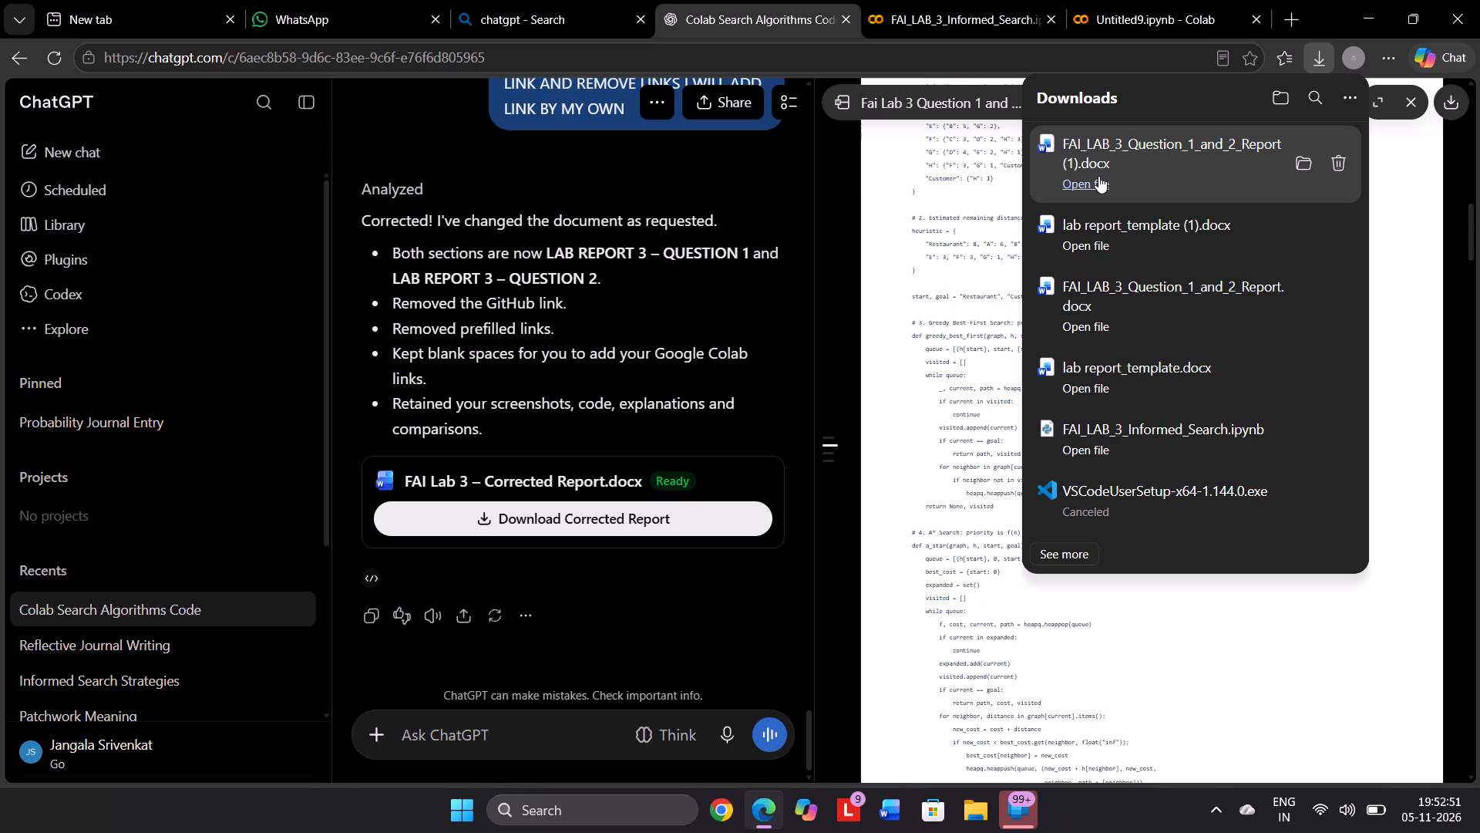
double_click(1098, 176)
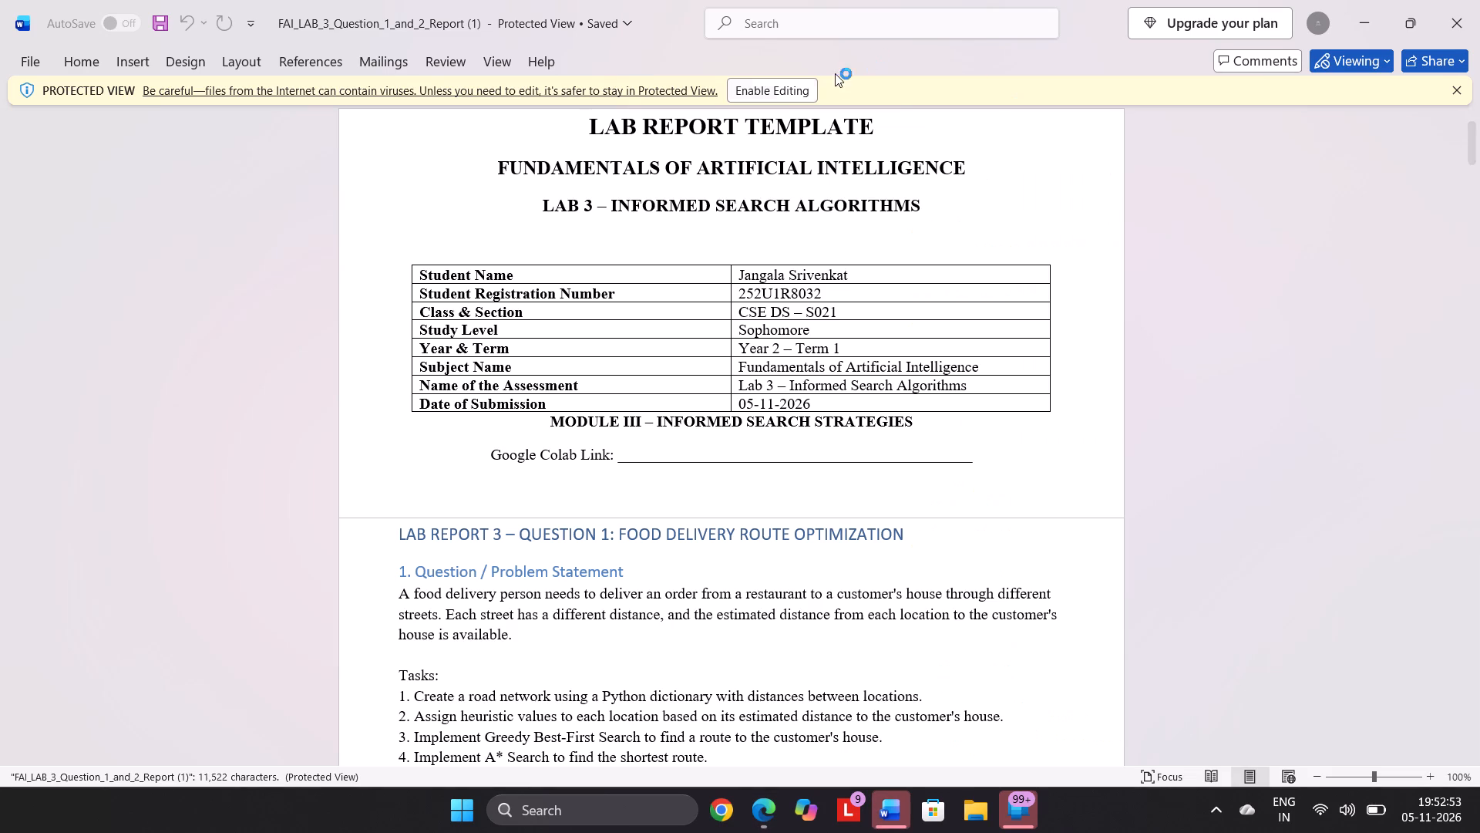
click(772, 92)
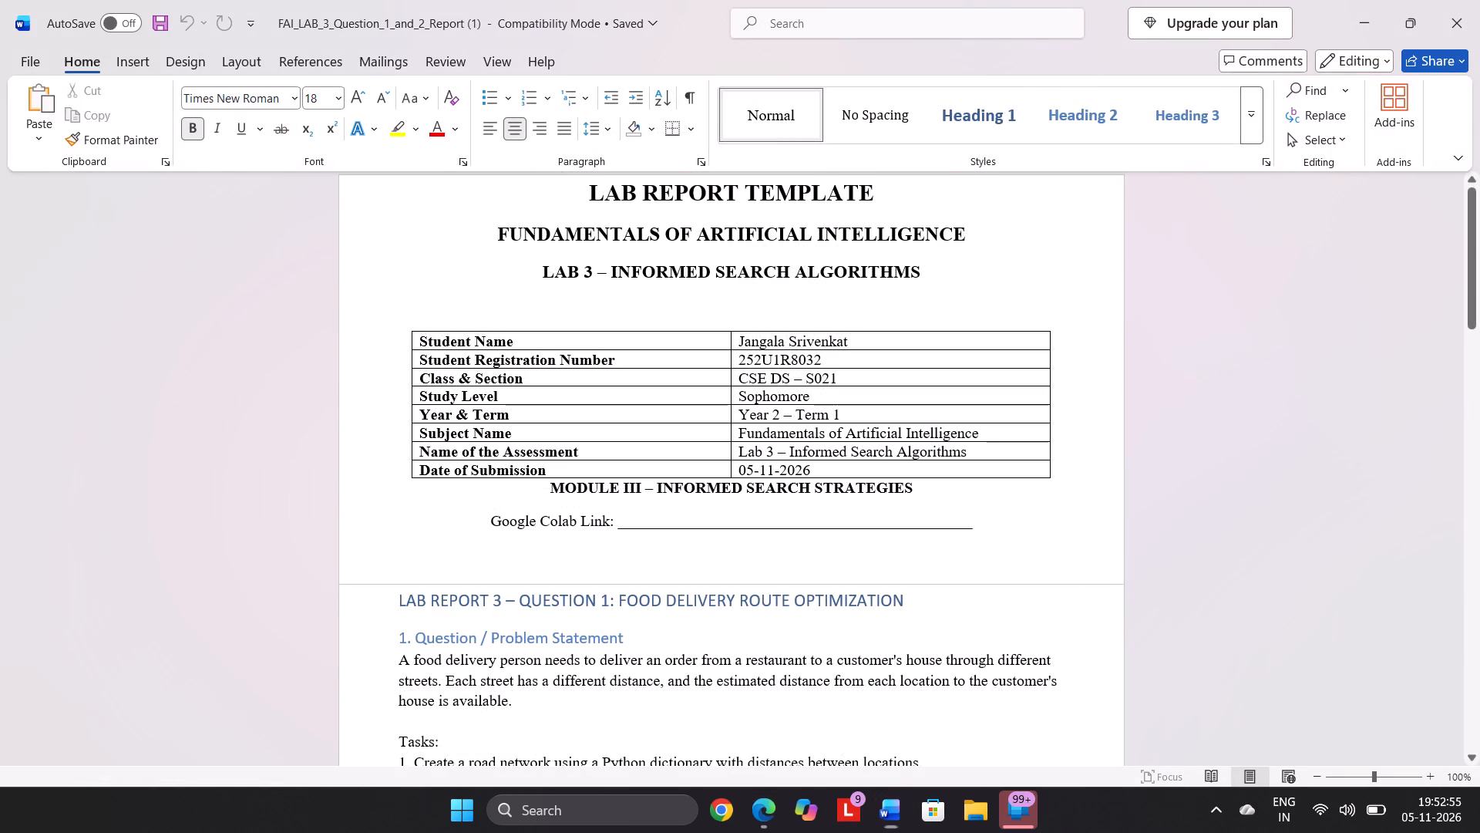
Remove the word TEMPLATE from the first-page title so that it reads LAB REPORT.
click(886, 197)
key(BackSpace)
key(BackSpace)
key(BackSpace)
key(BackSpace)
key(BackSpace)
key(BackSpace)
key(BackSpace)
key(BackSpace)
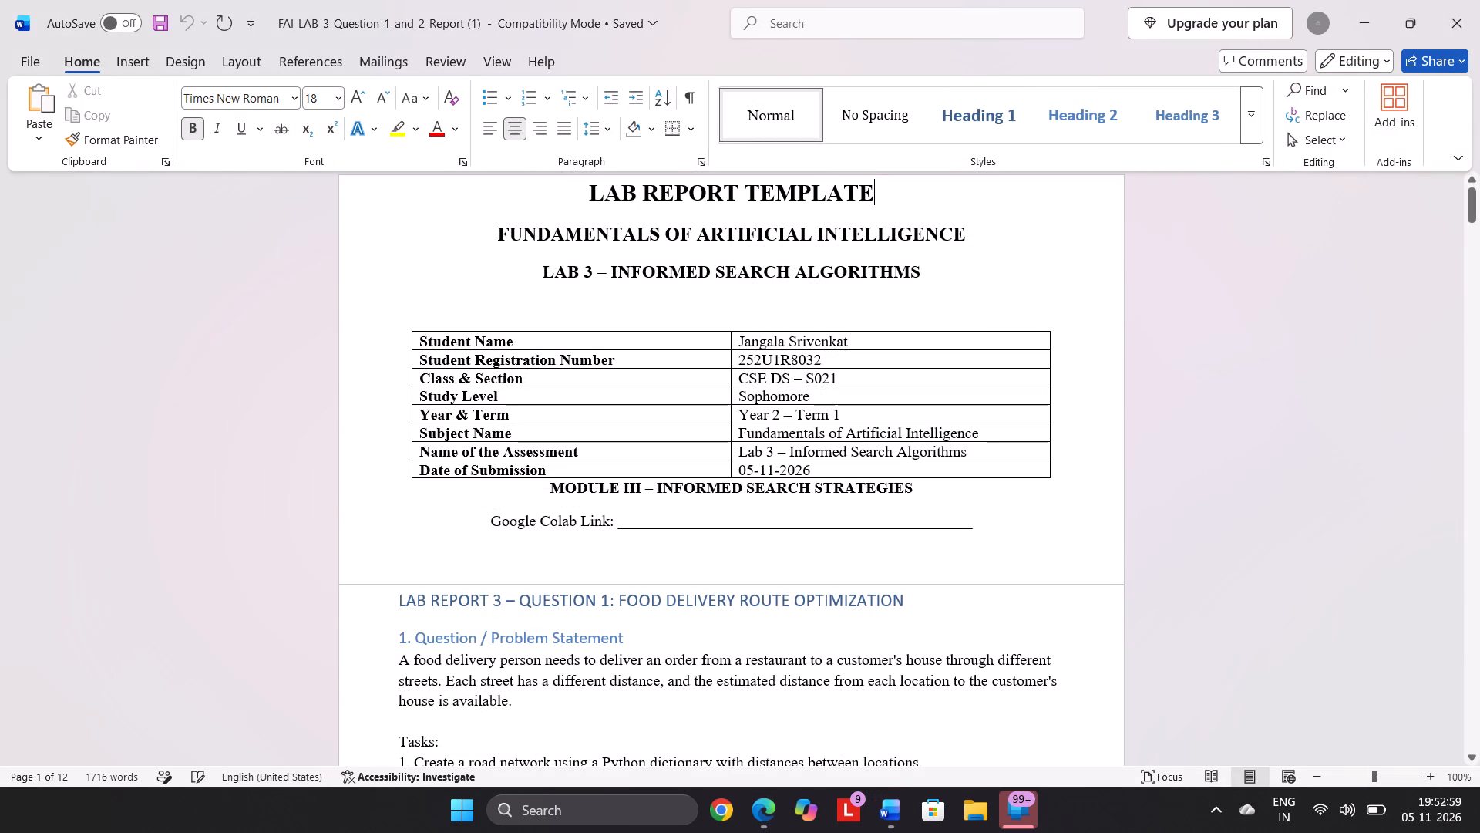
key(BackSpace)
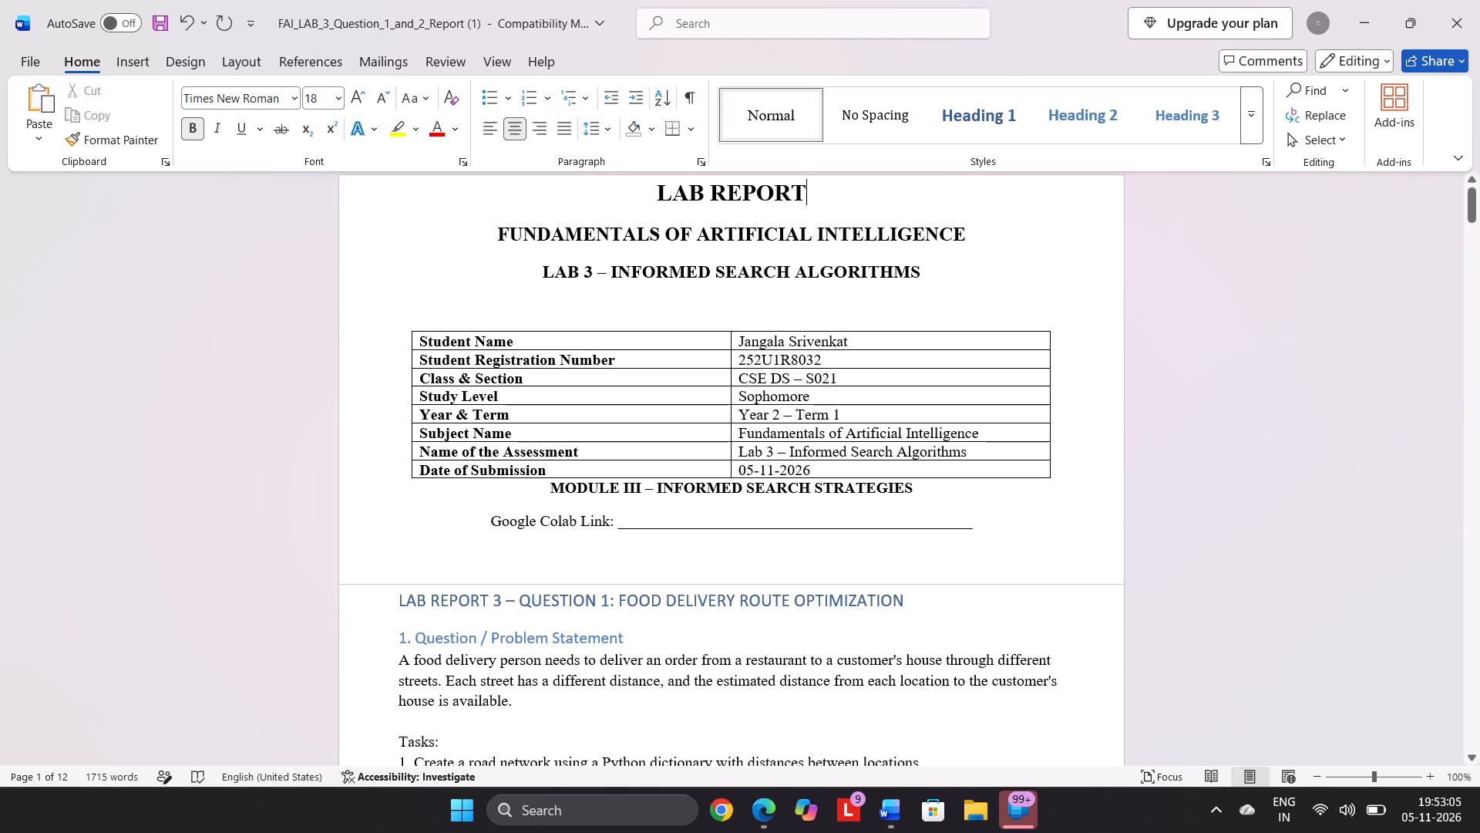
Change the Class & Section entry in the student details table to "CSE QE -S-014".
click(838, 378)
key(BackSpace)
key(BackSpace)
key(BackSpace)
key(BackSpace)
key(BackSpace)
key(BackSpace)
key(BackSpace)
key(BackSpace)
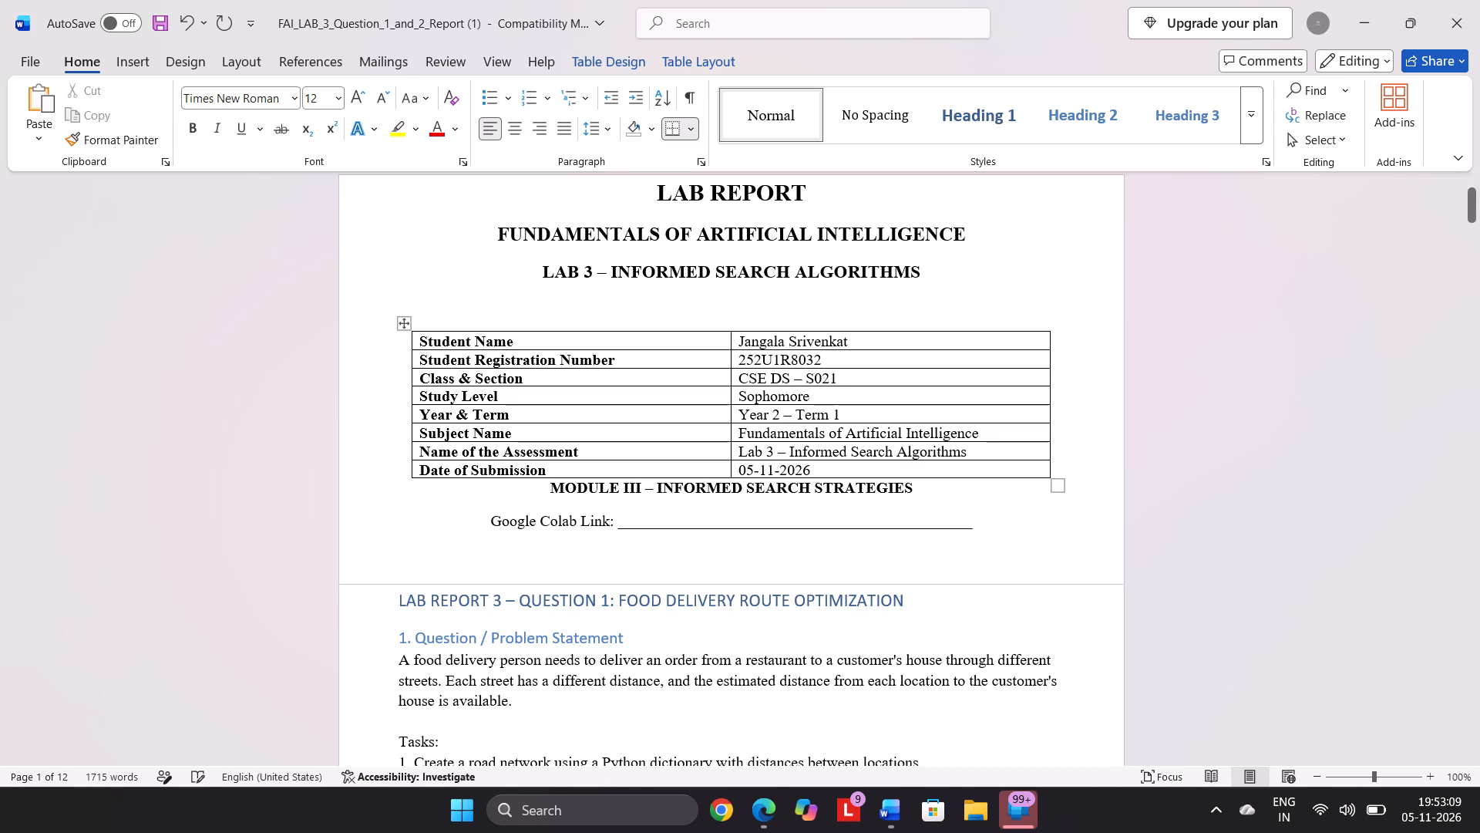
key(BackSpace)
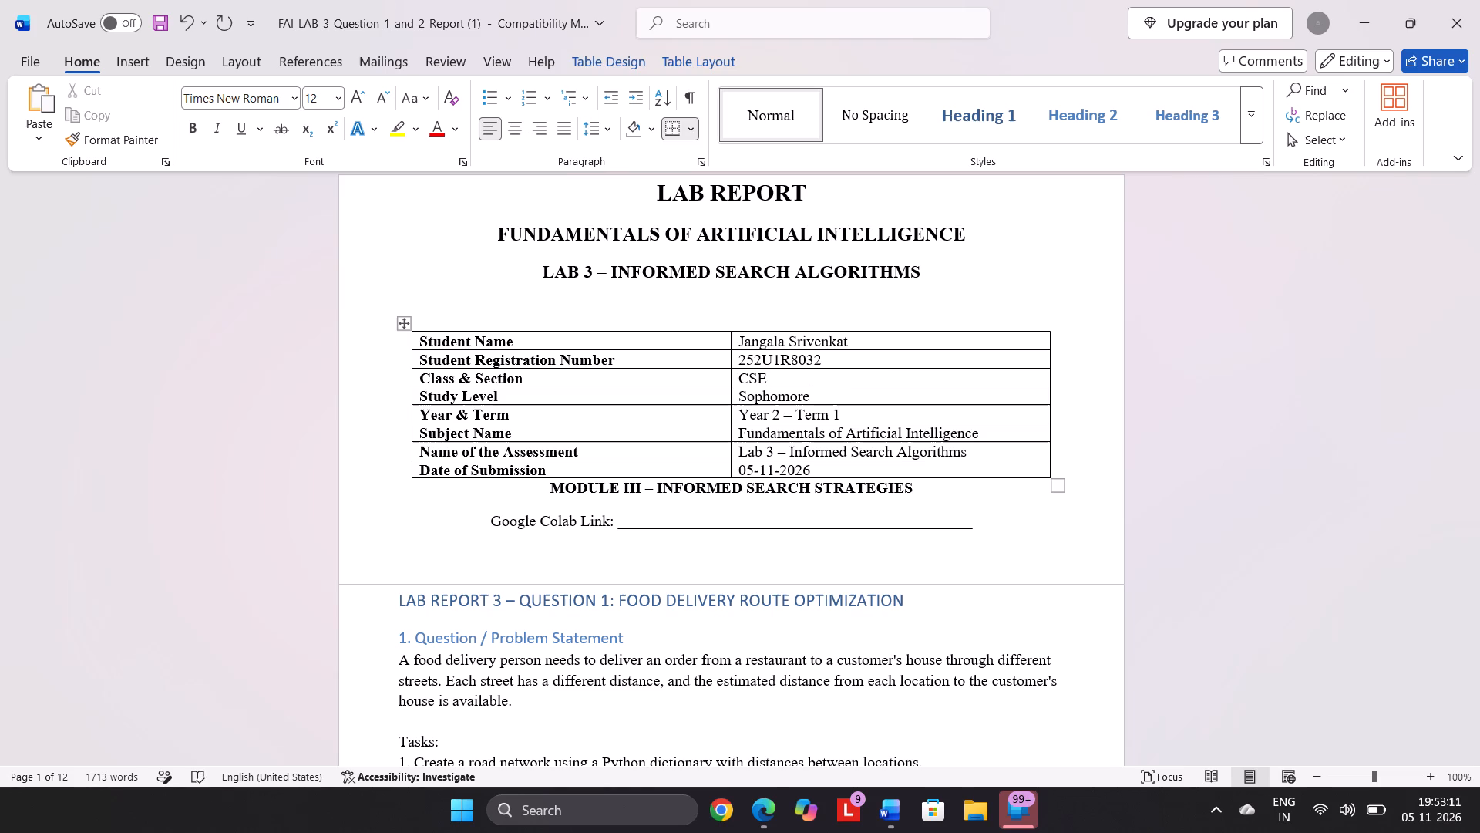
text(QE)
key(space)
text(-)
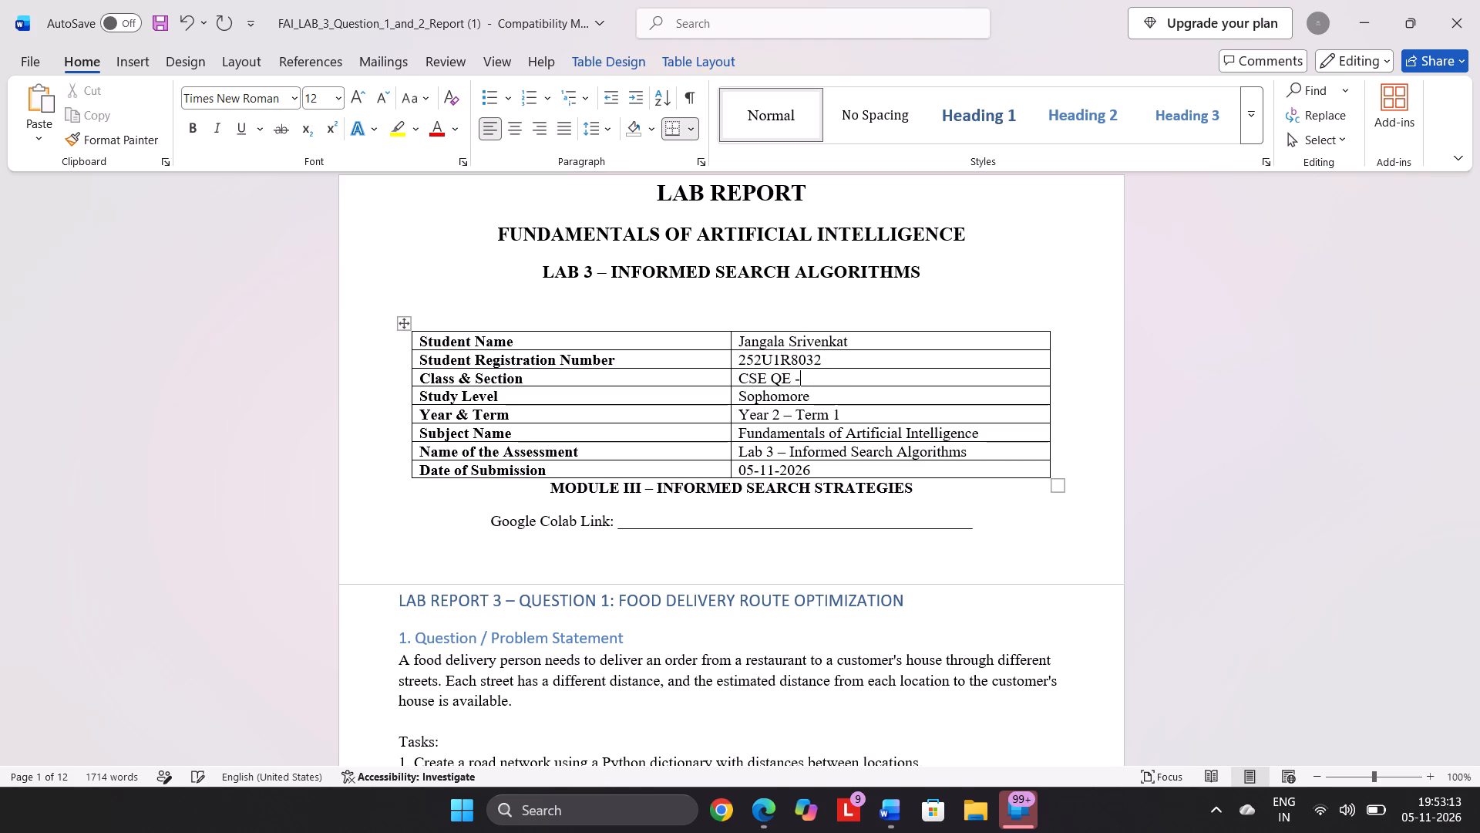
text(S-014)
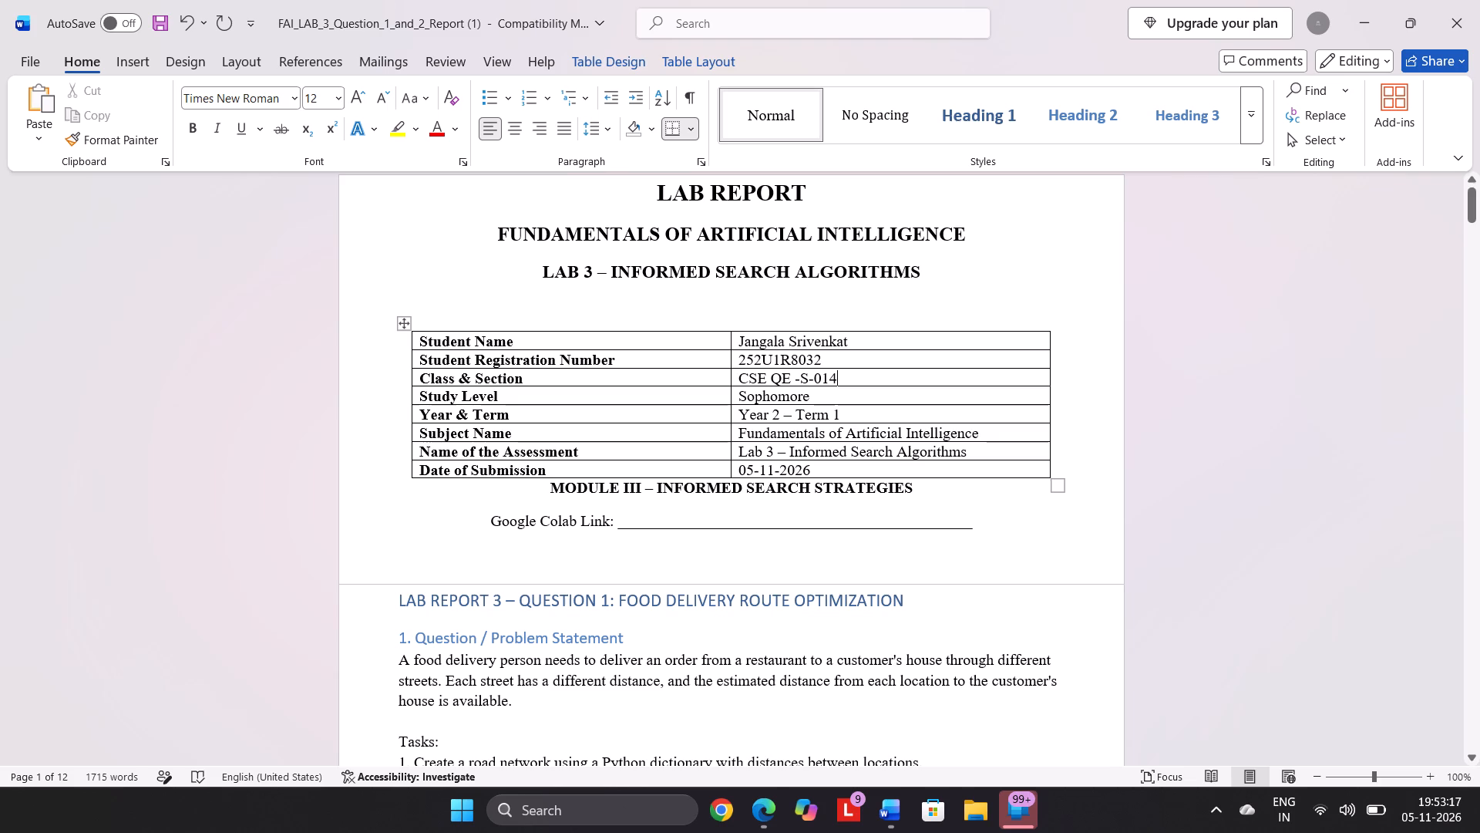
Delete the General Submission Instructions heading and its bullet text on the report's last page.
click(752, 470)
scroll(673, 633, down, 1)
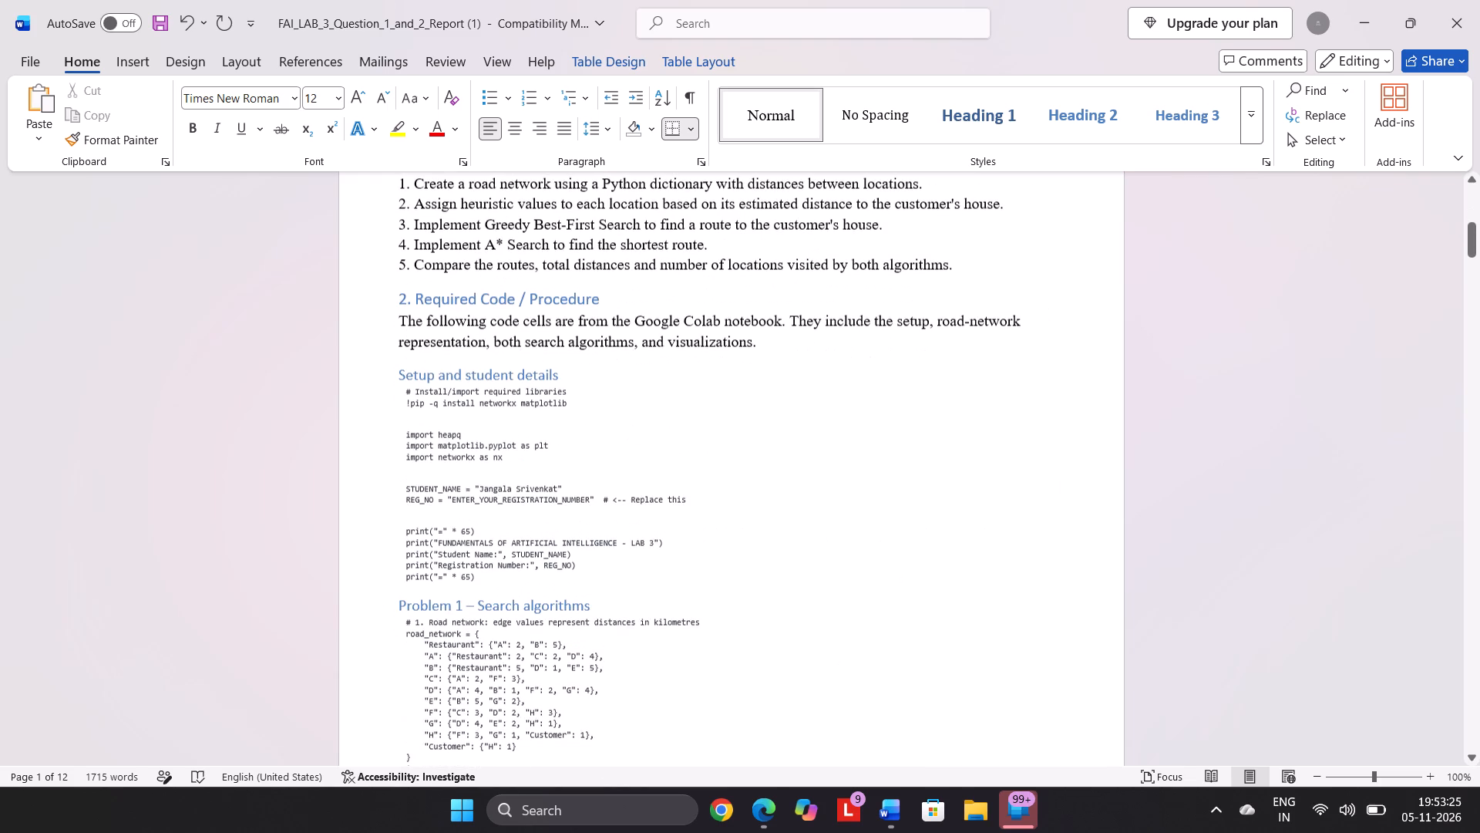
scroll(673, 633, down, 3)
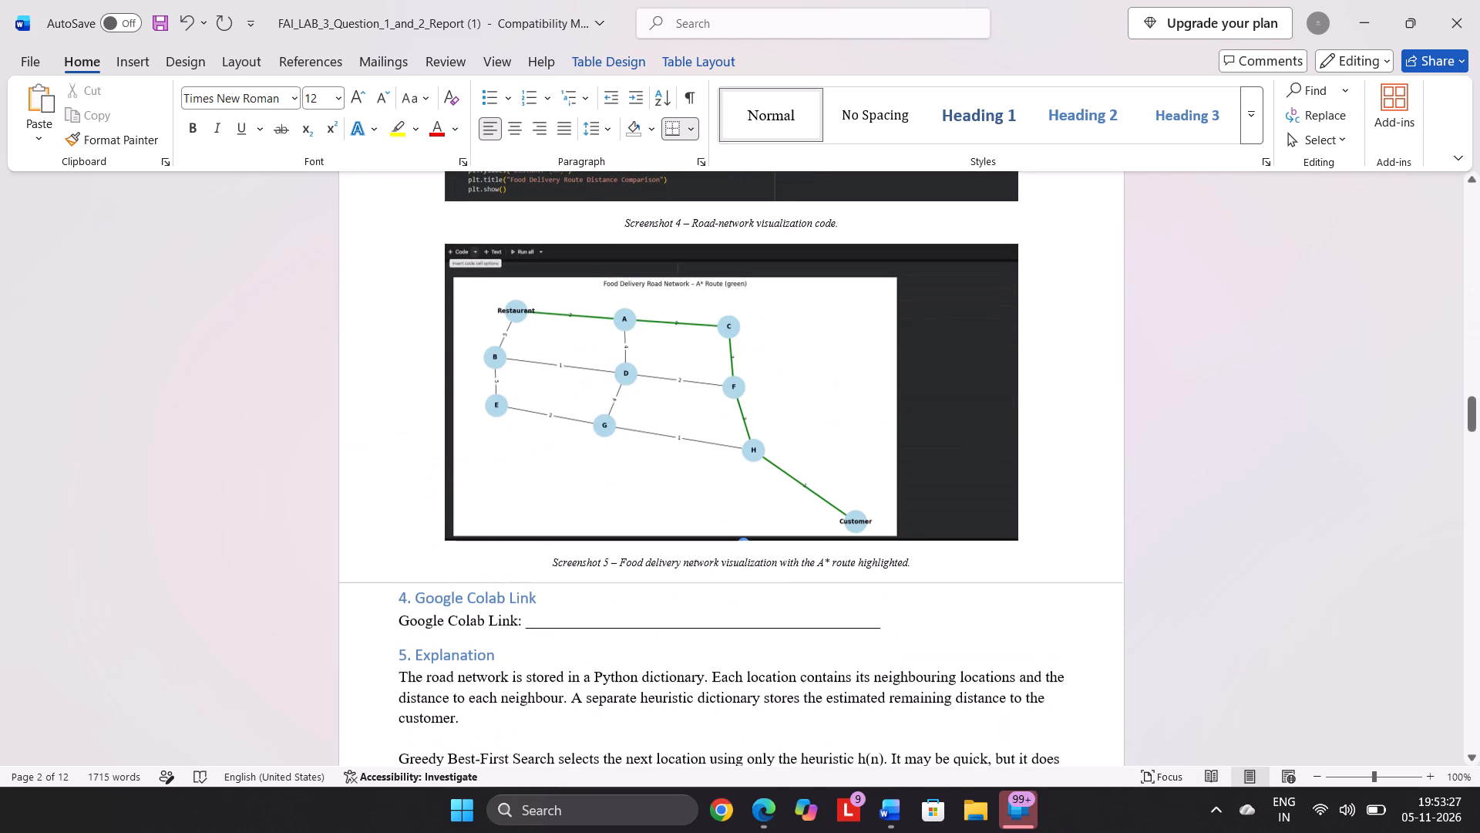
scroll(673, 633, down, 2)
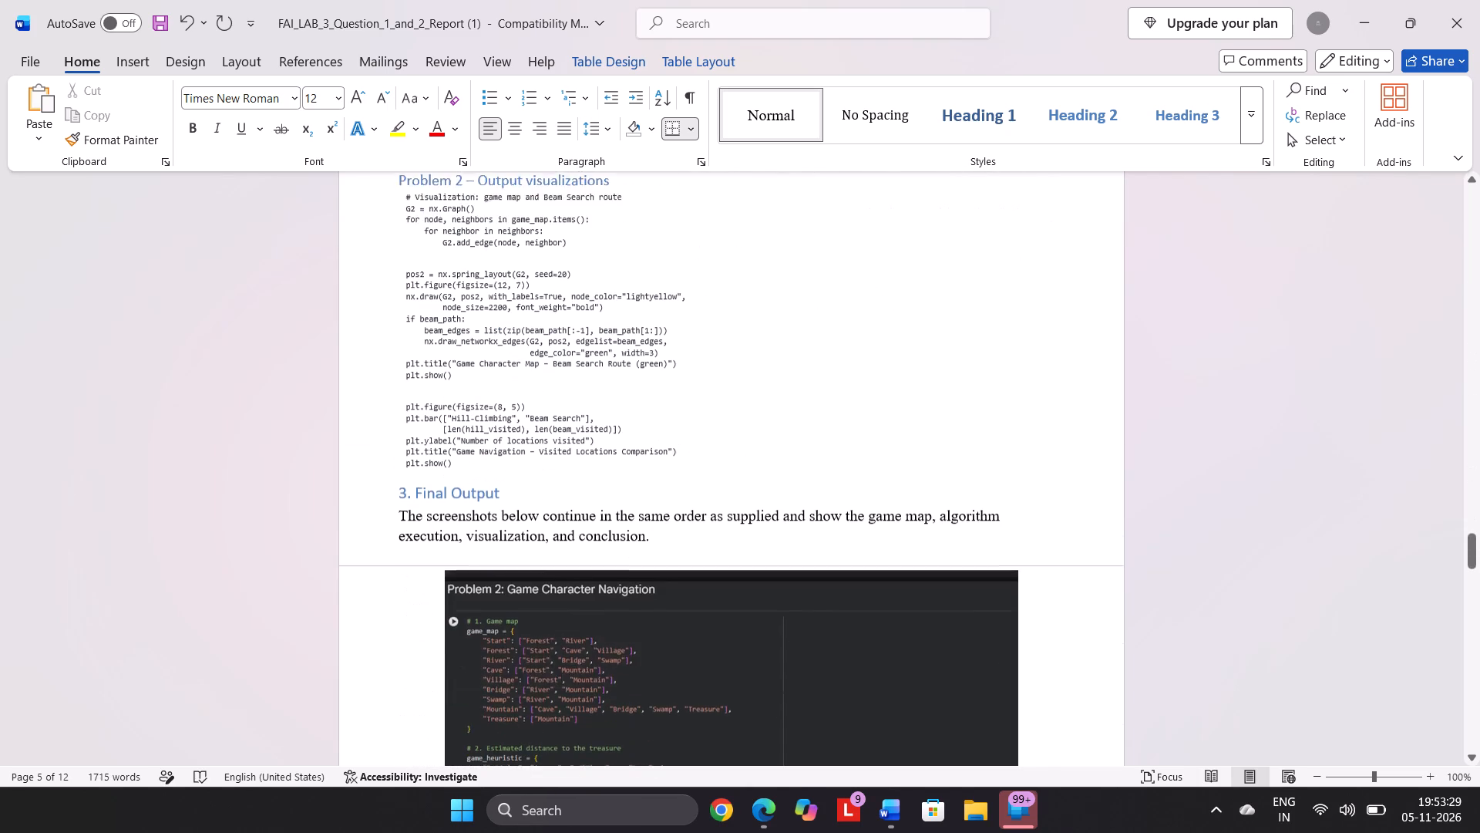
scroll(673, 633, down, 3)
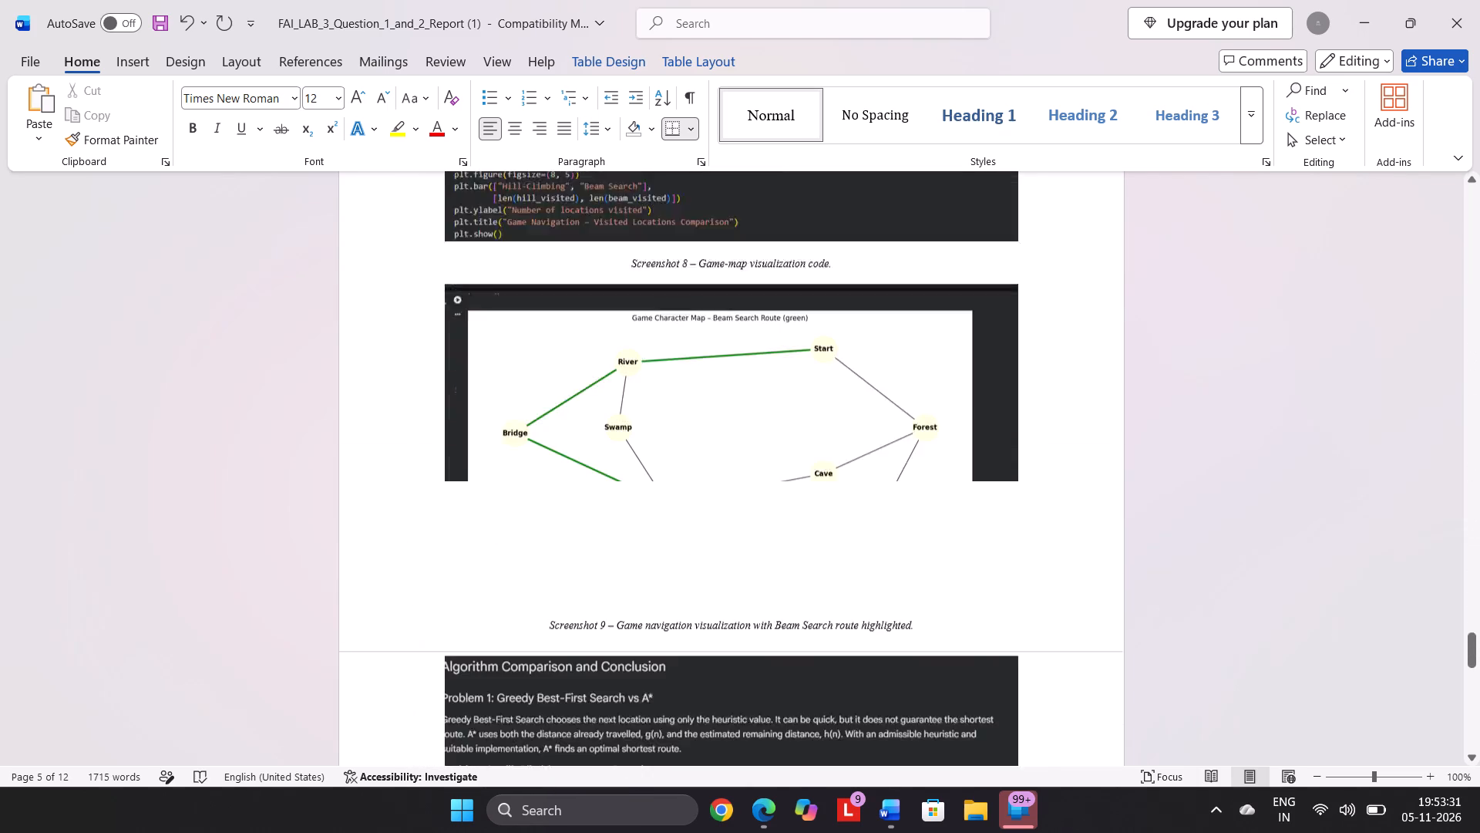
scroll(673, 633, down, 1)
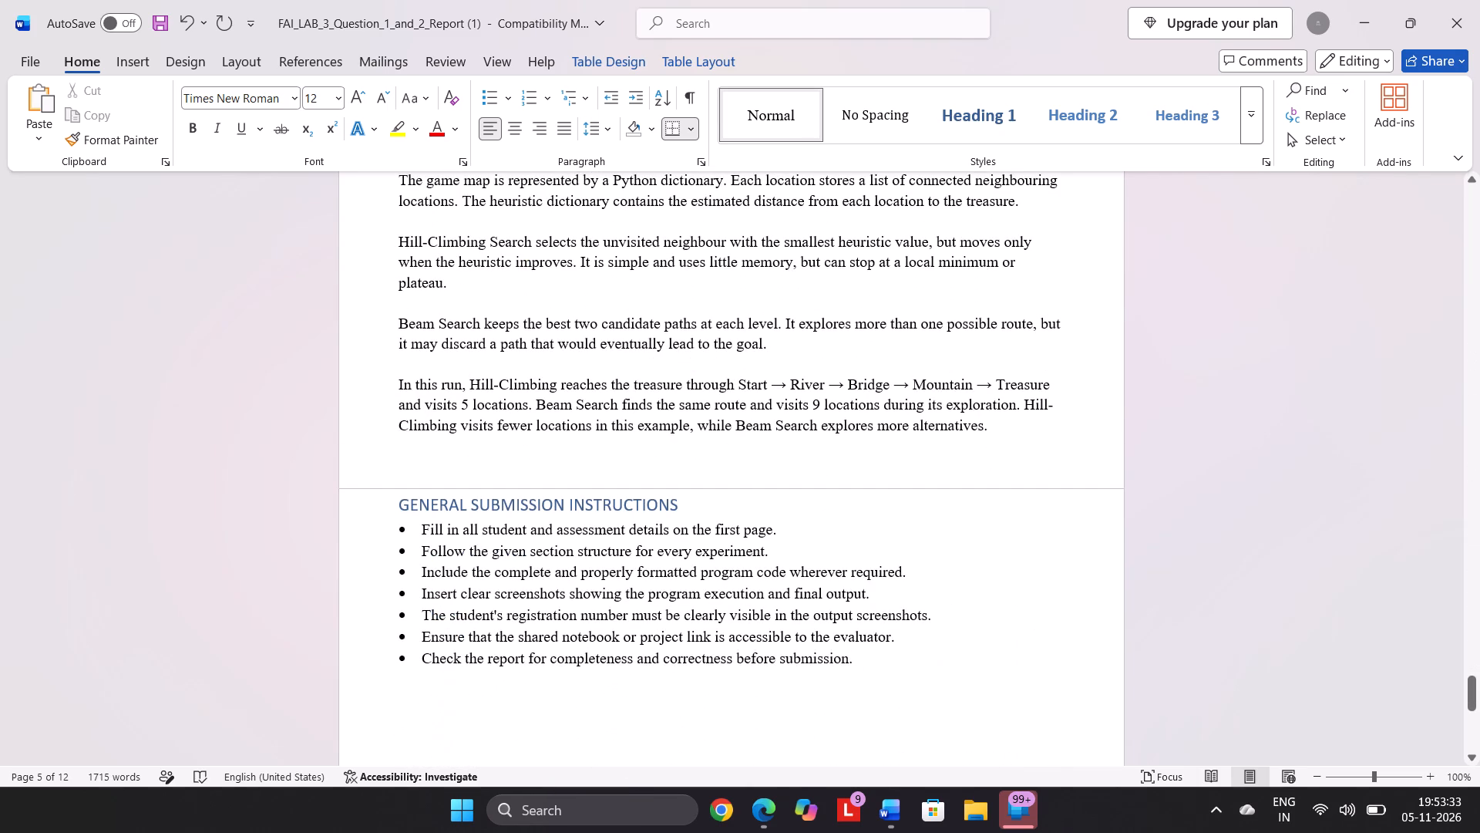
drag(397, 497, 842, 677)
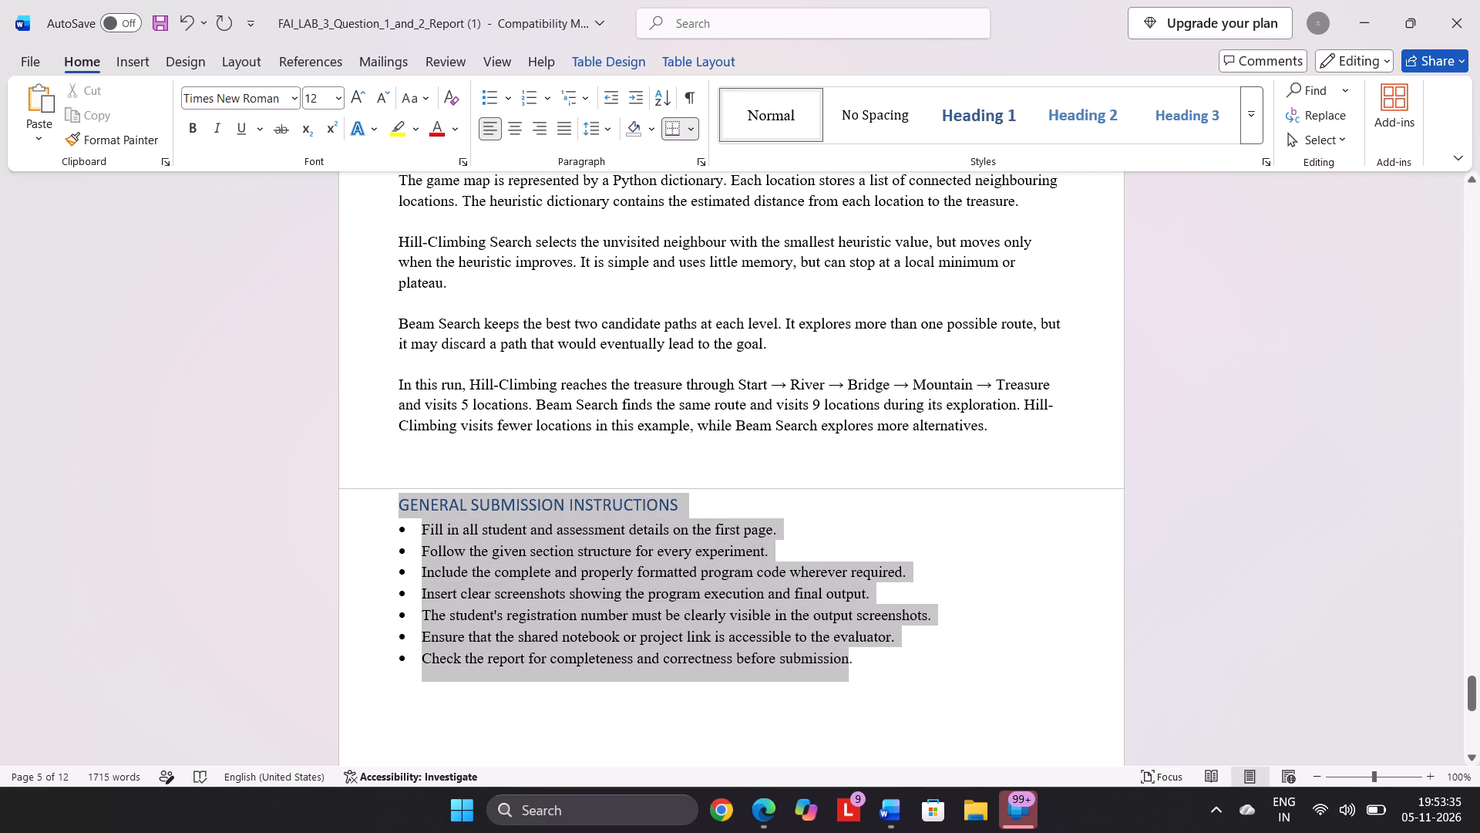
key(BackSpace)
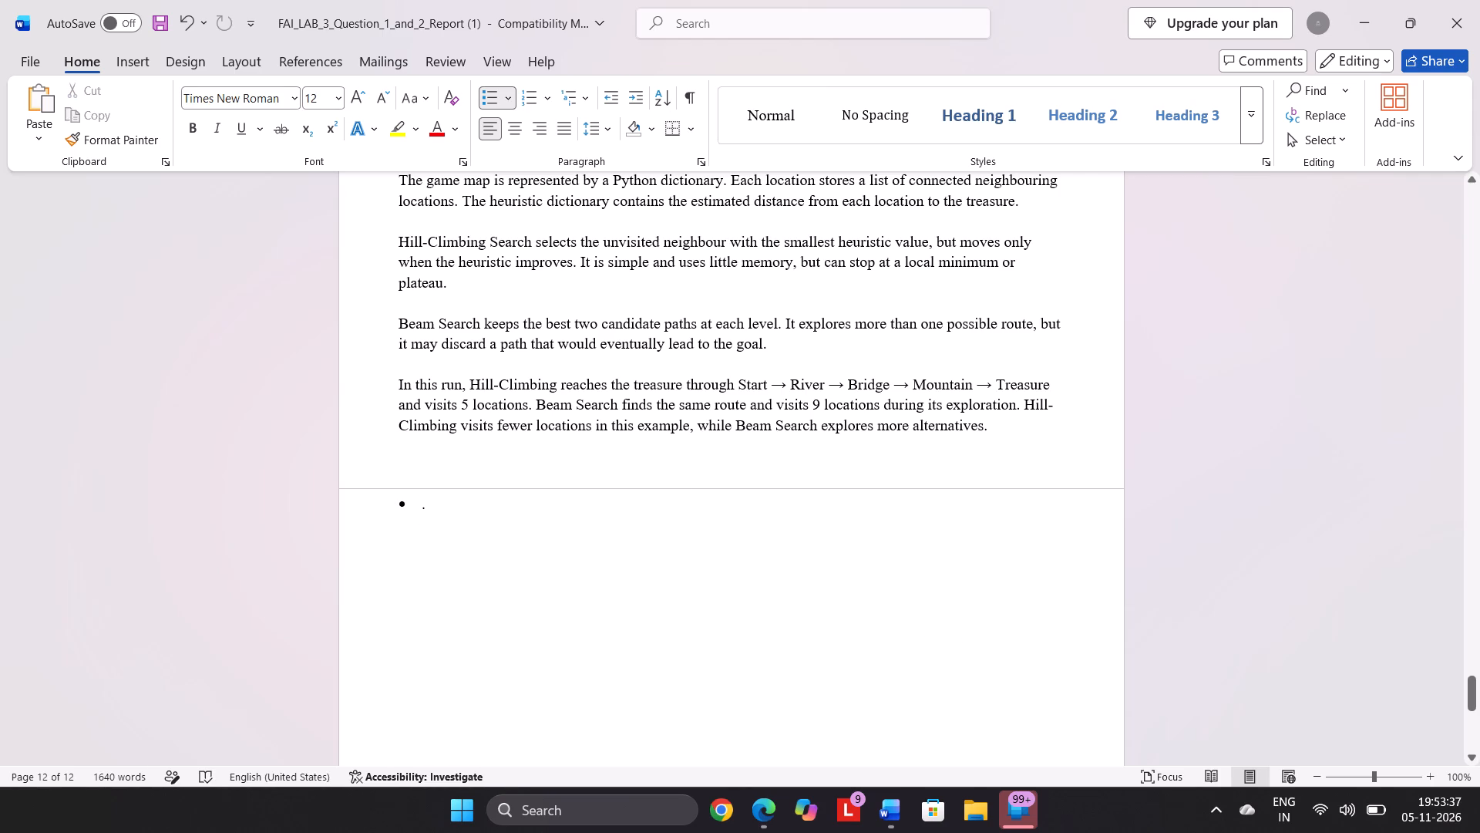
scroll(825, 629, up, 1)
scroll(825, 629, down, 1)
scroll(825, 629, up, 1)
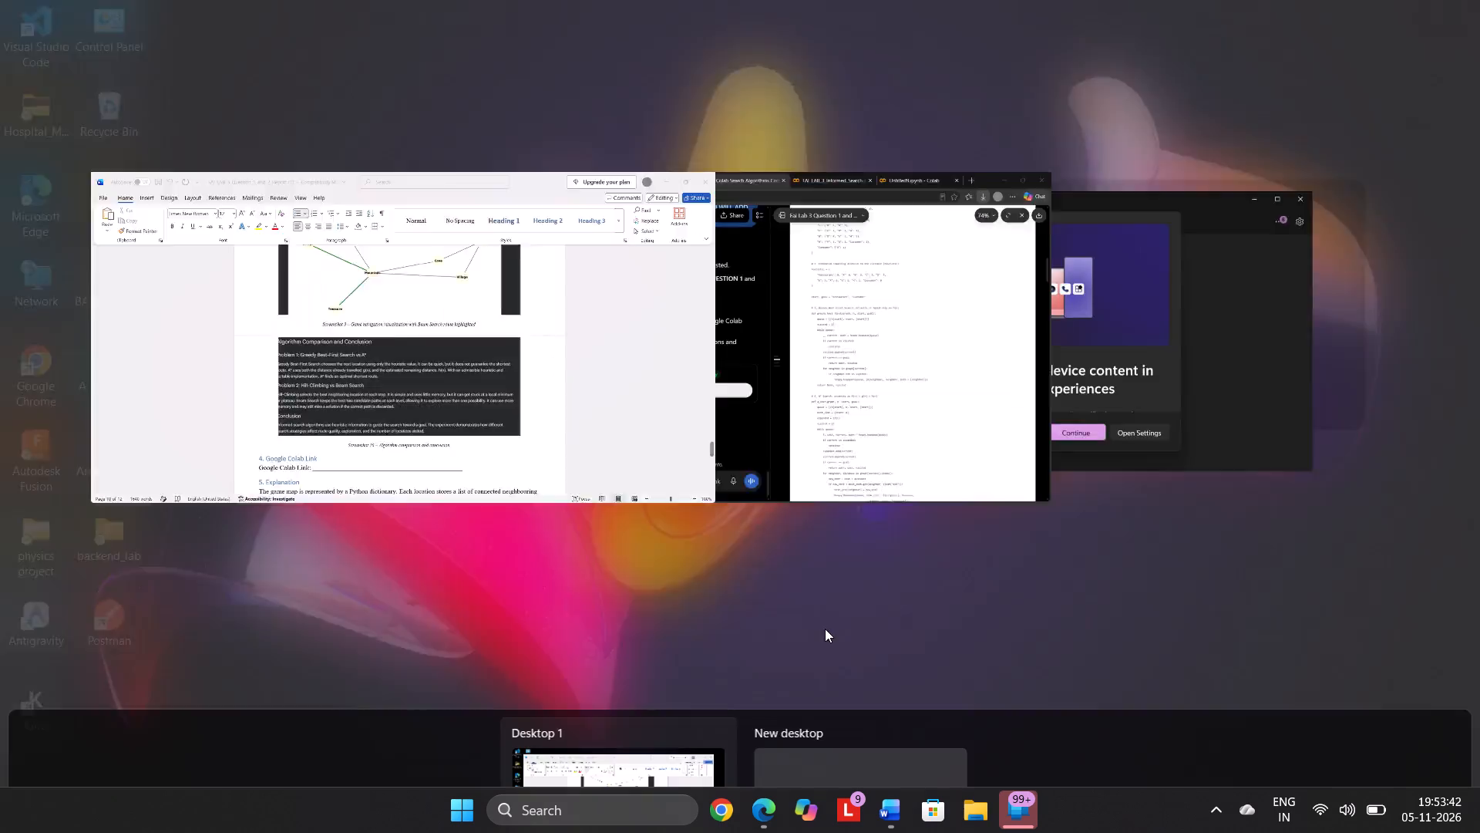
Switch to Edge and examine the Untitled9.ipynb and FAI_LAB_3_Informed_Search.ipynb Colab notebooks to decide which one to link.
click(765, 380)
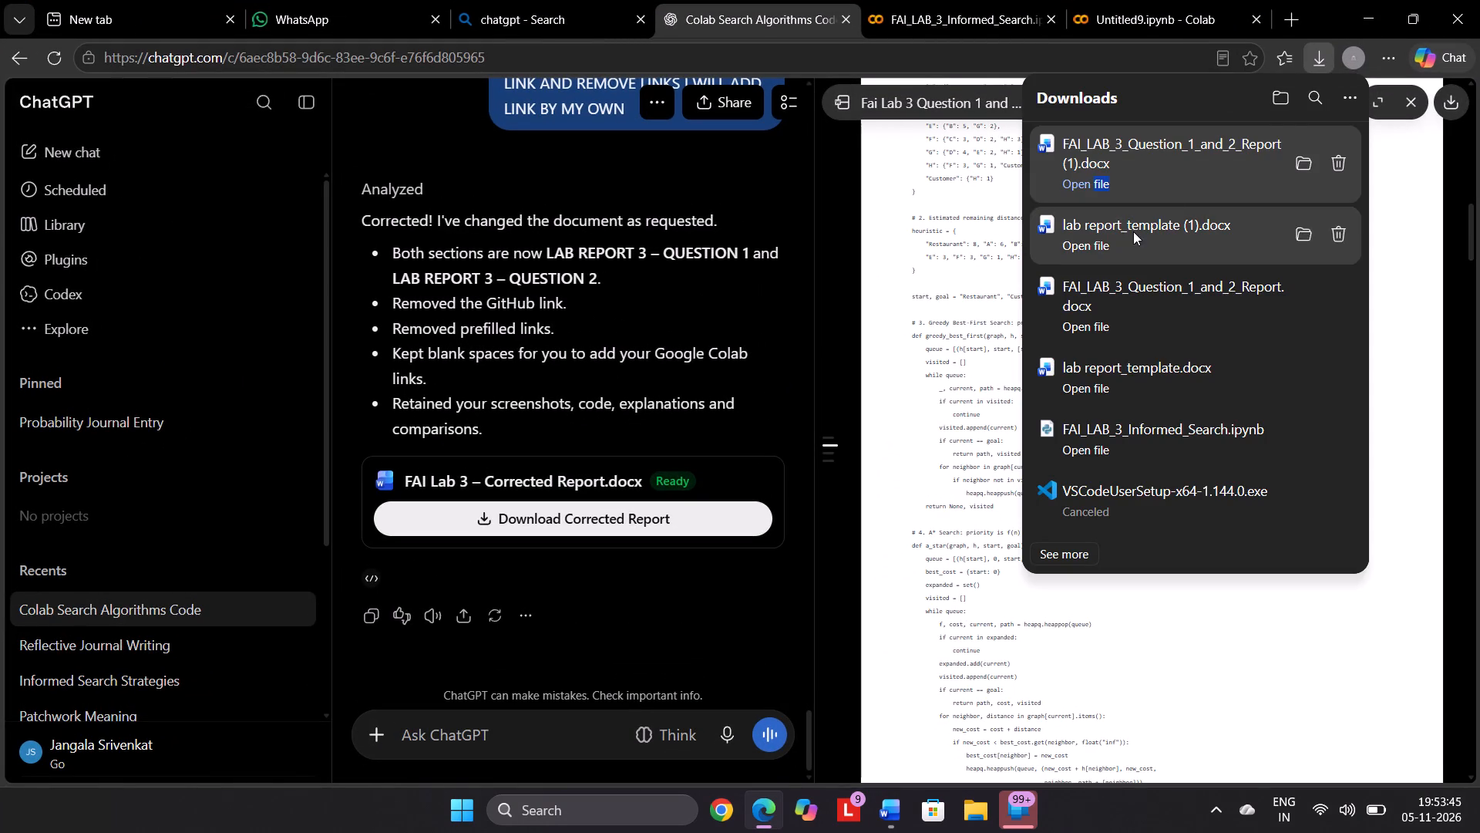
click(768, 184)
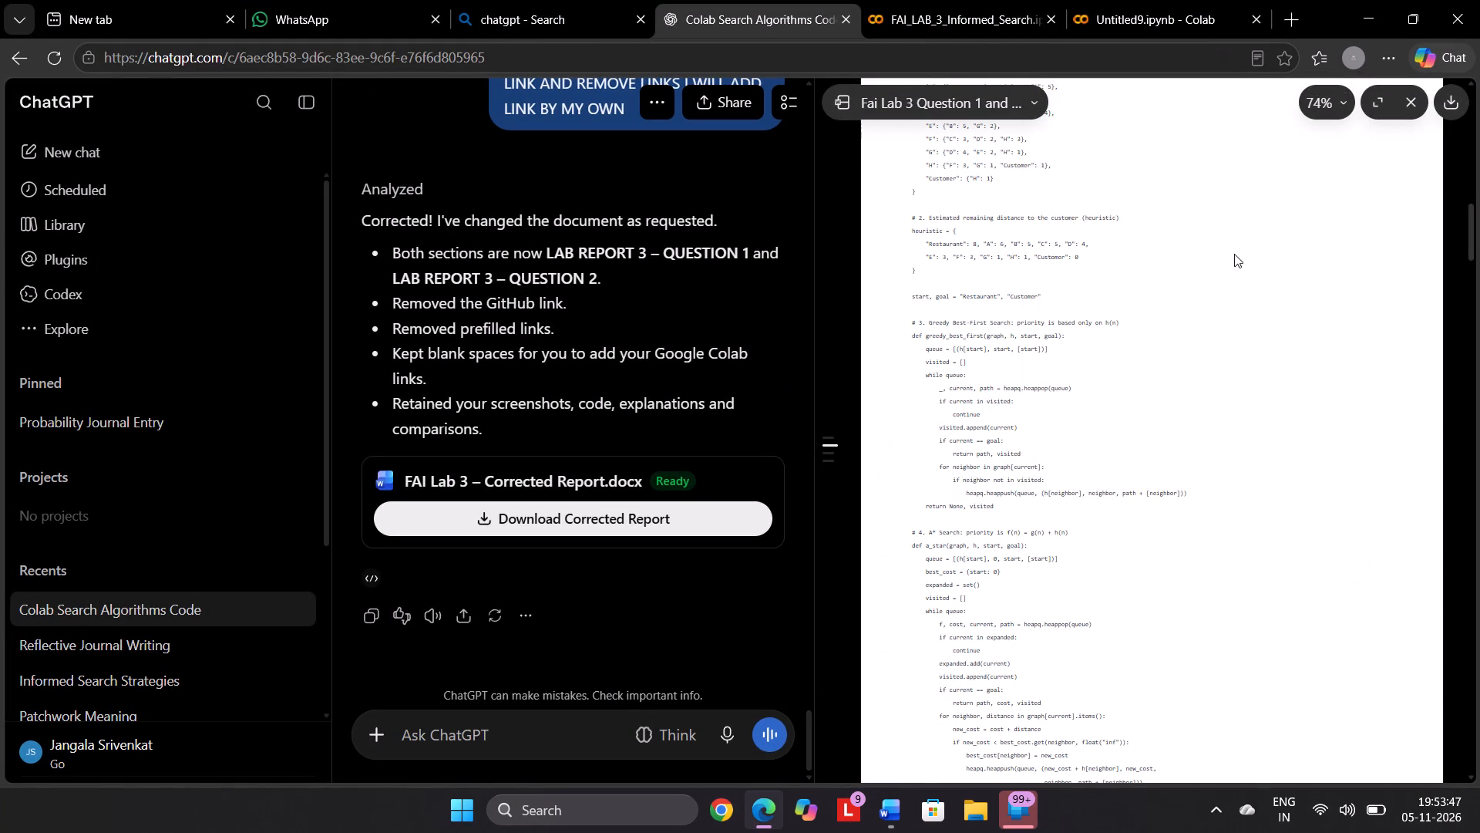
click(1139, 12)
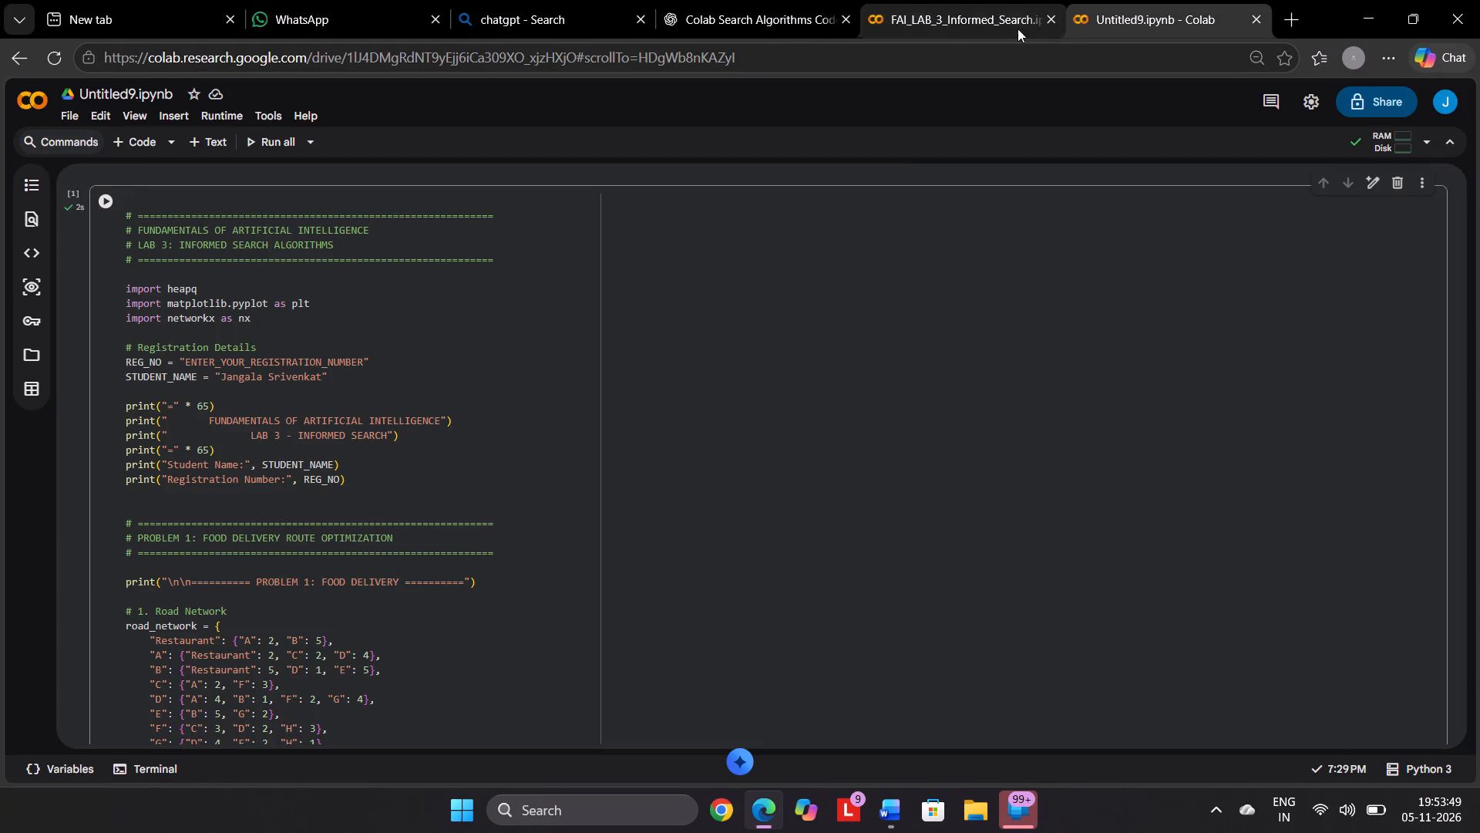
scroll(978, 273, up, 2)
scroll(978, 273, down, 3)
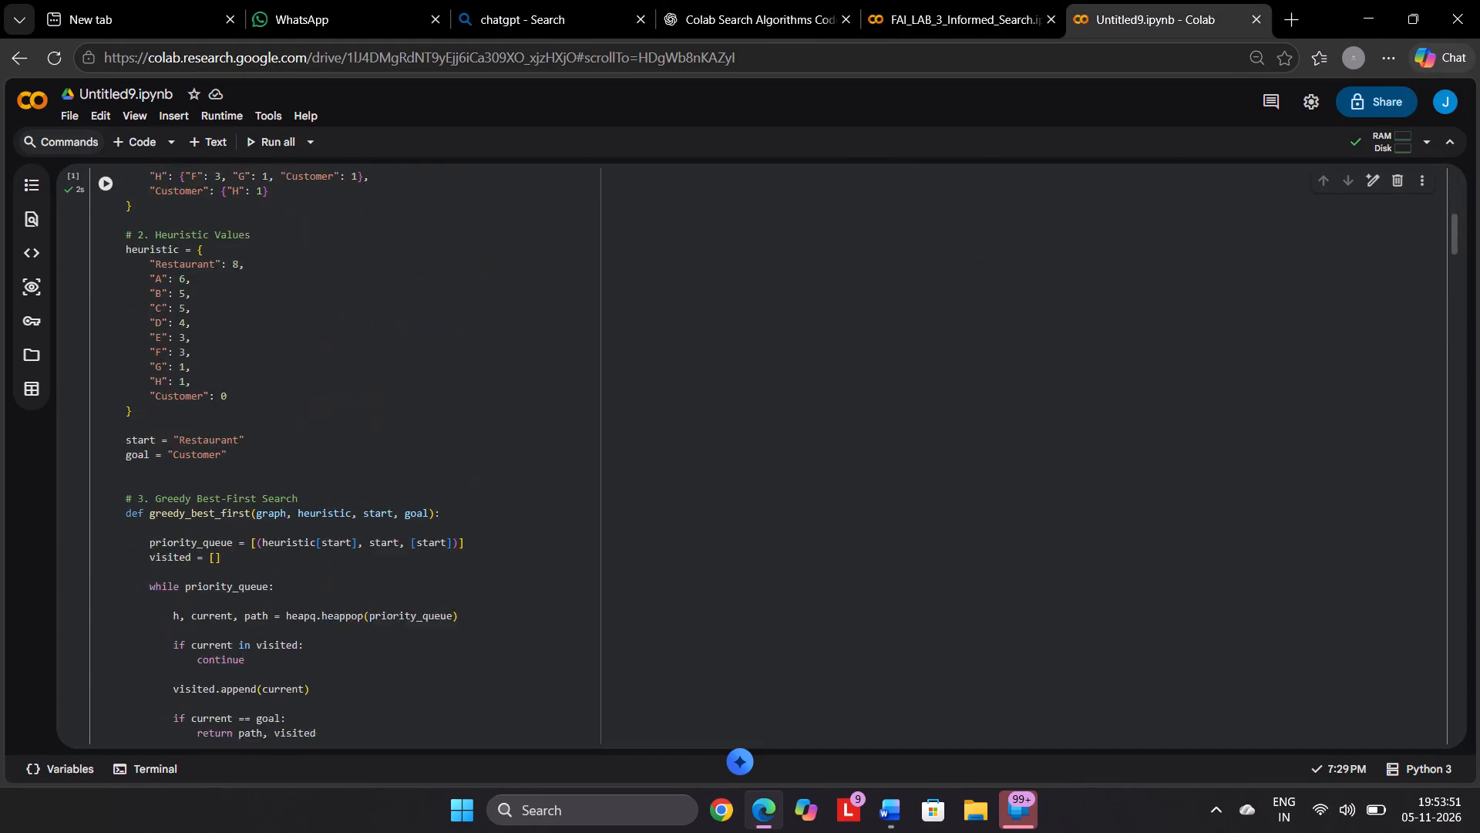
scroll(978, 273, down, 2)
click(913, 12)
scroll(881, 352, down, 1)
scroll(881, 352, up, 1)
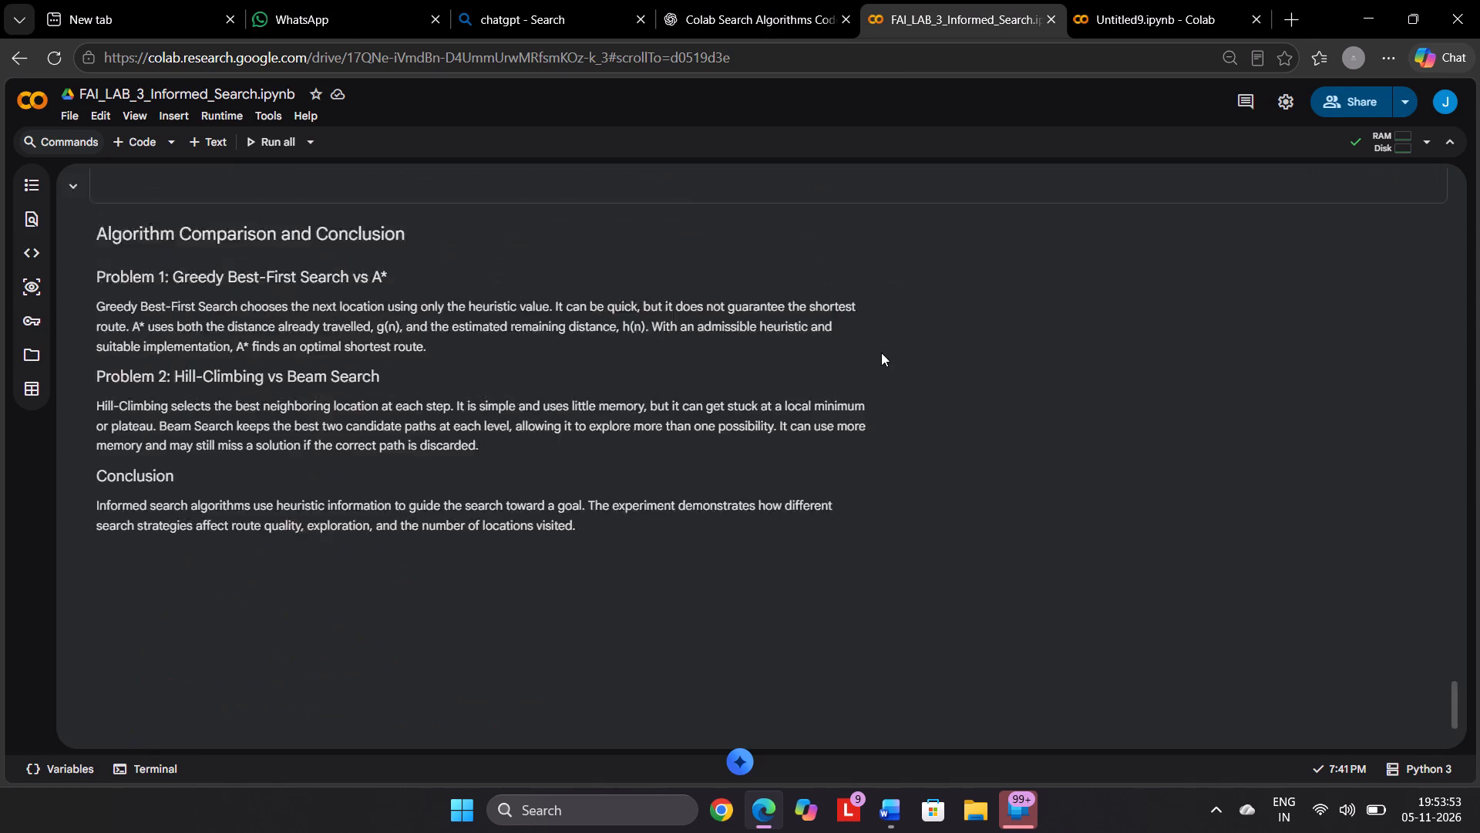
scroll(881, 352, up, 7)
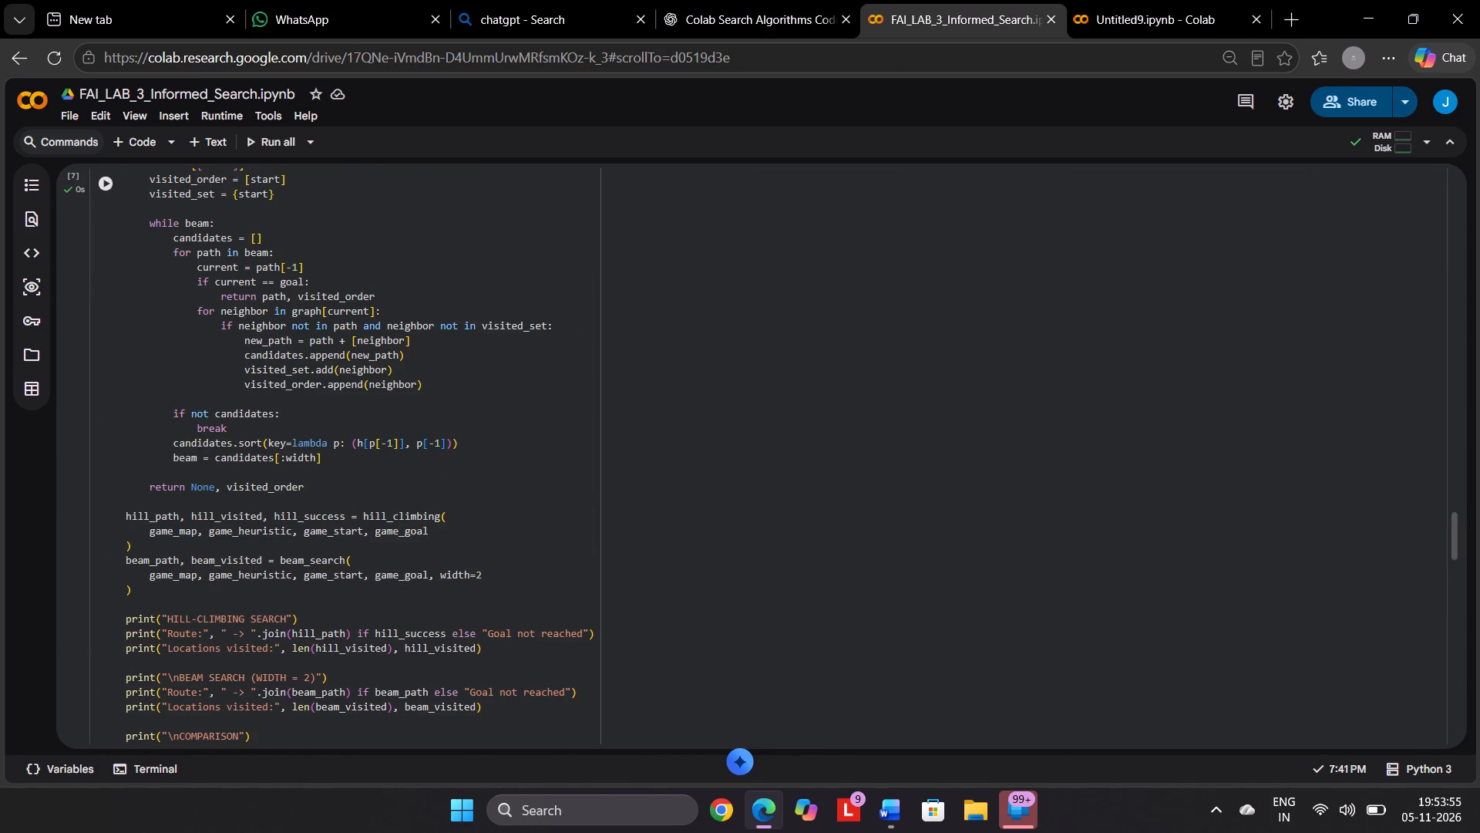
scroll(1004, 313, down, 4)
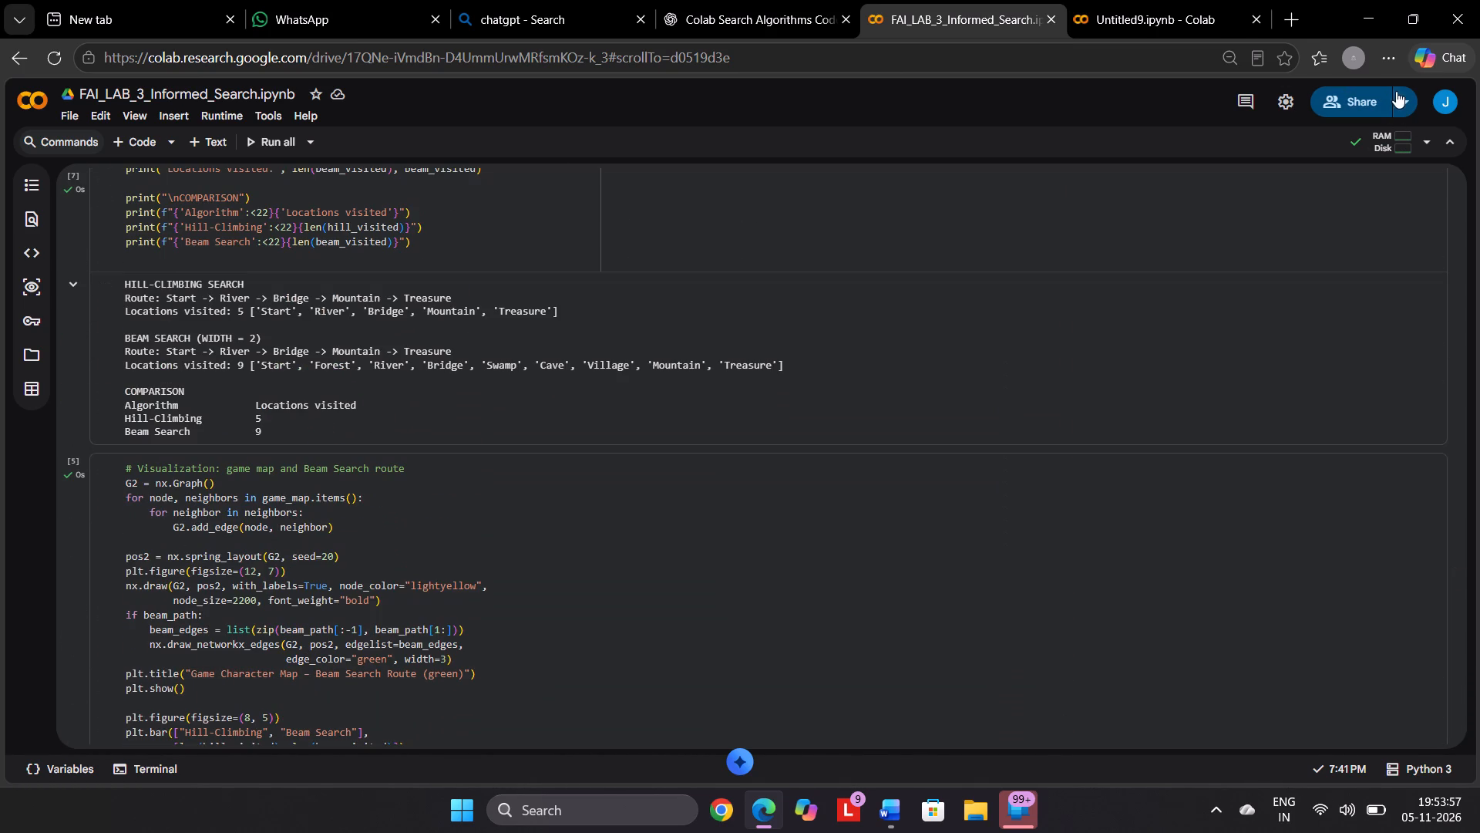
Copy the sharing link of the FAI_LAB_3_Informed_Search.ipynb notebook.
click(1398, 96)
click(1354, 101)
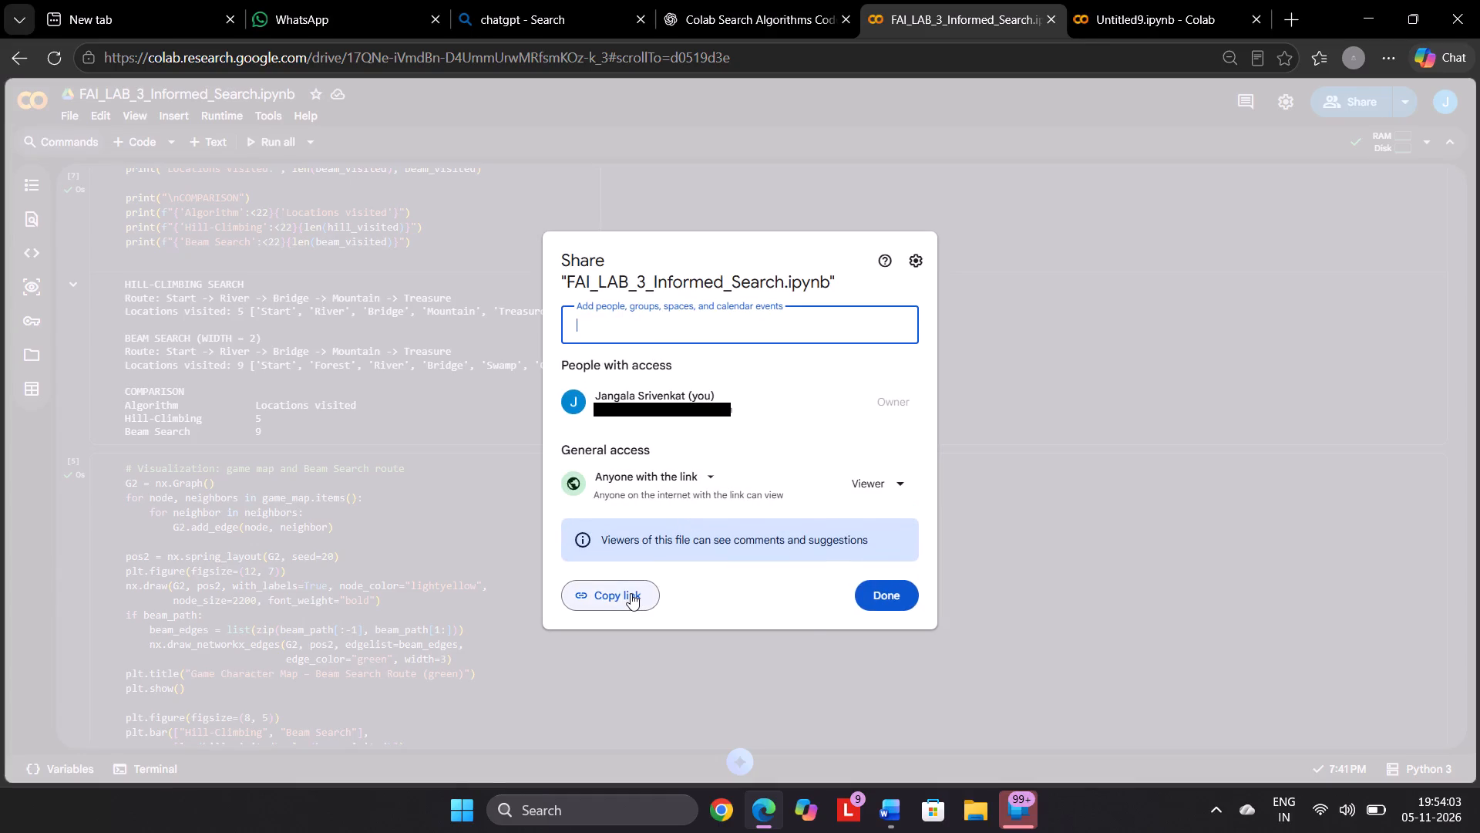
click(631, 593)
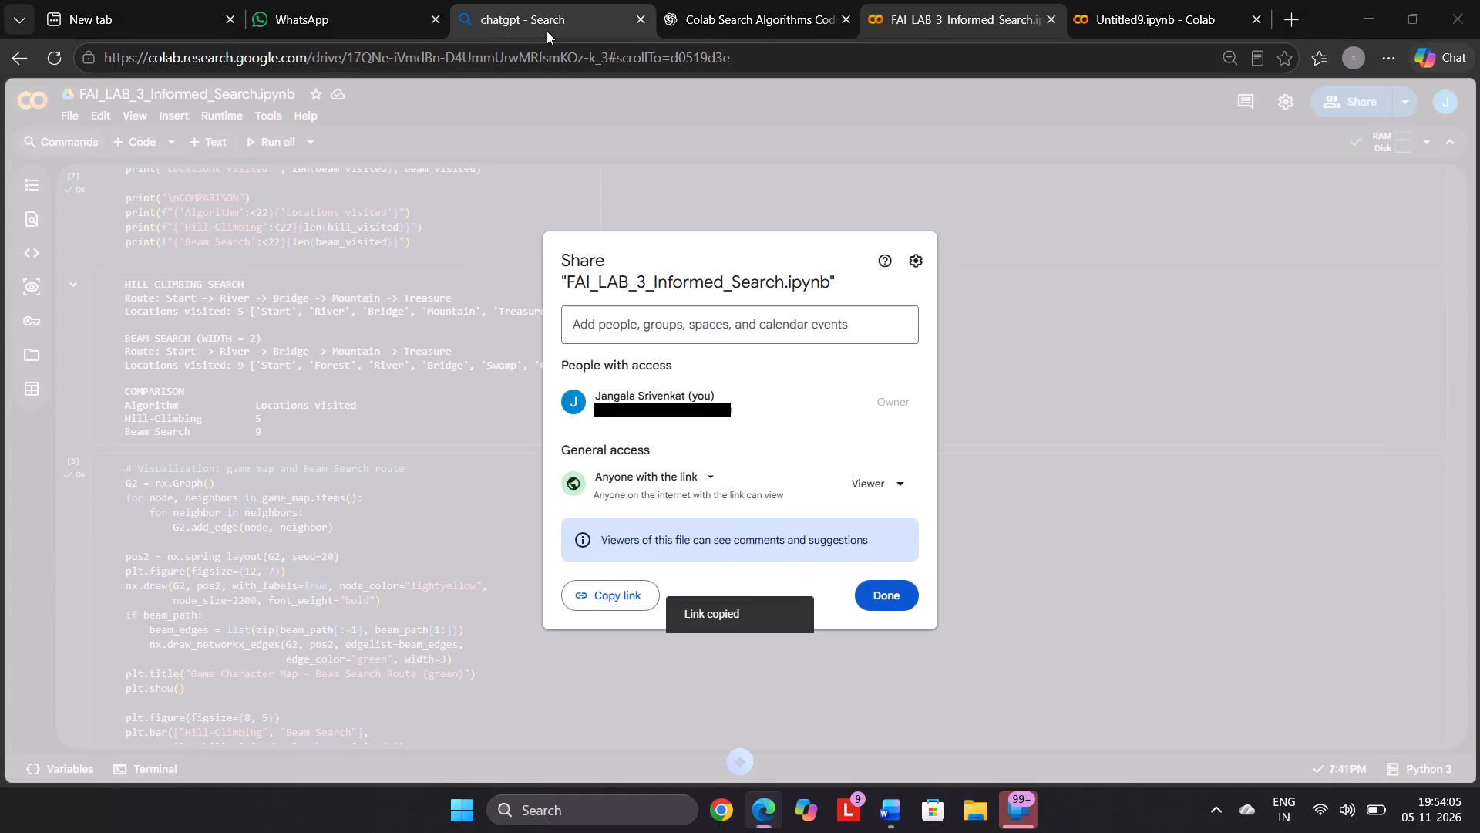
Switch to the Word report and paste the copied notebook link into the cover page's Google Colab Link line.
click(757, 271)
scroll(724, 464, up, 2)
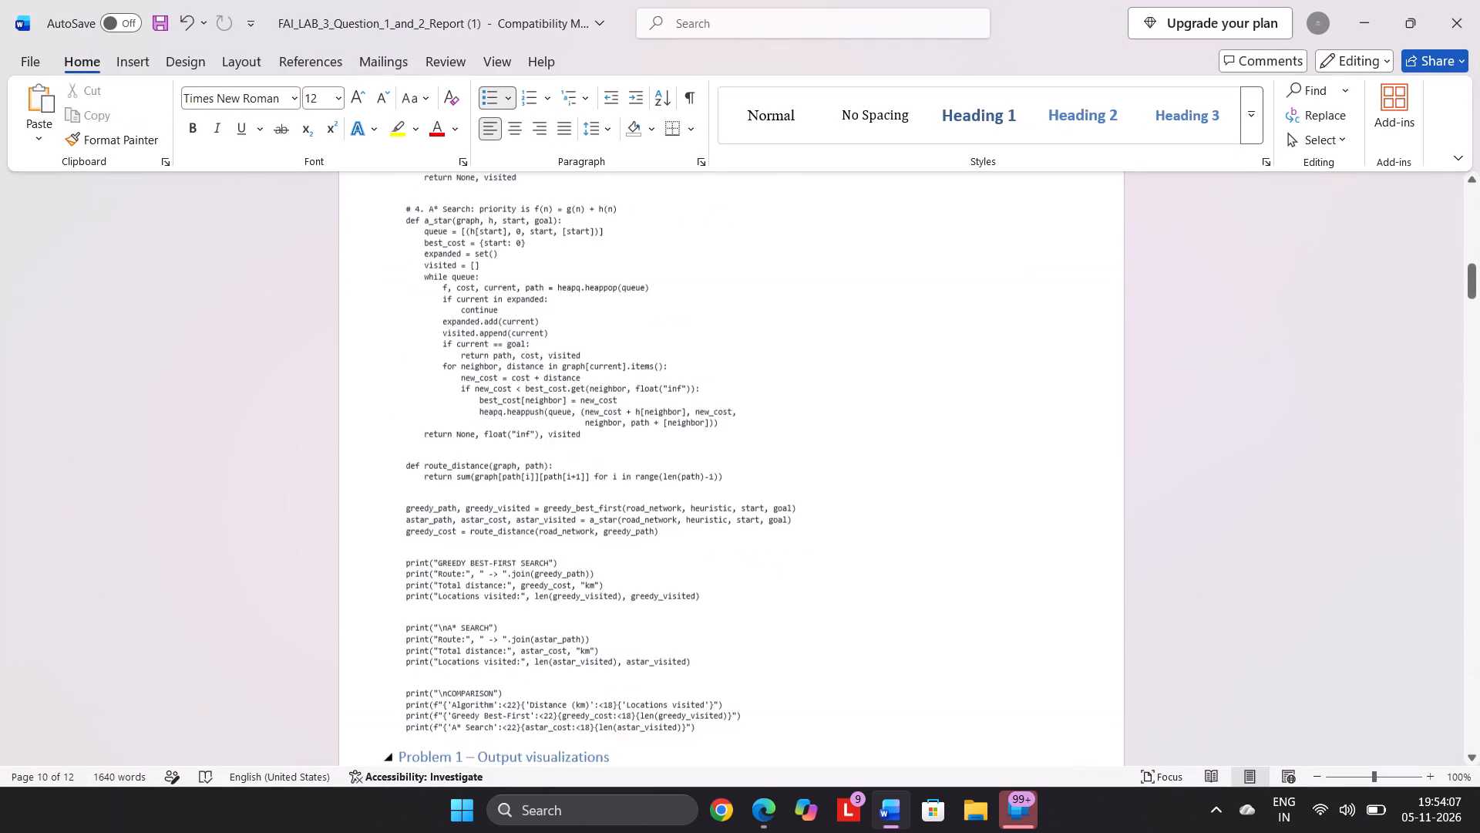
scroll(724, 464, up, 1)
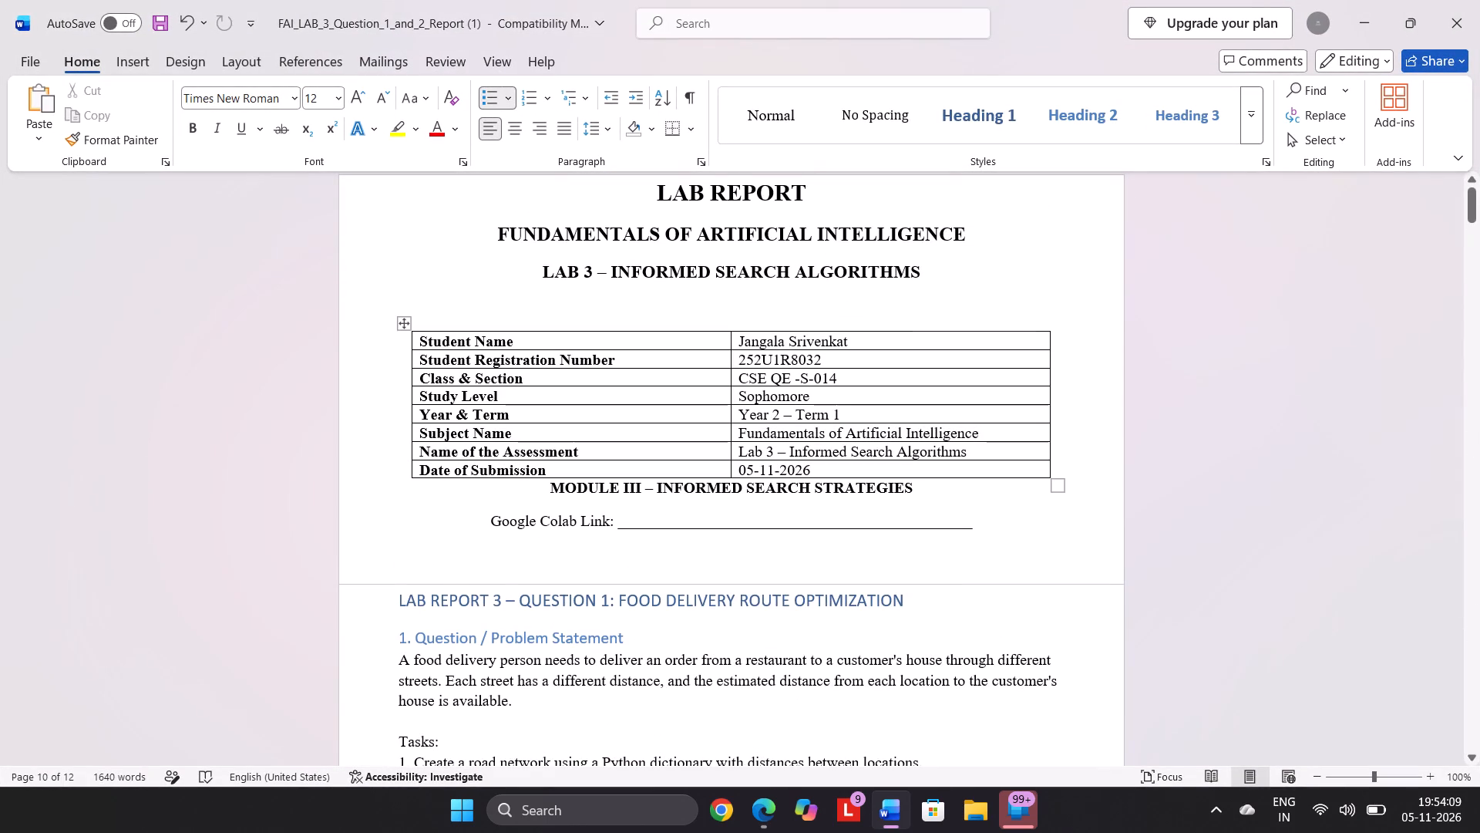
click(623, 521)
key(ctrl+v)
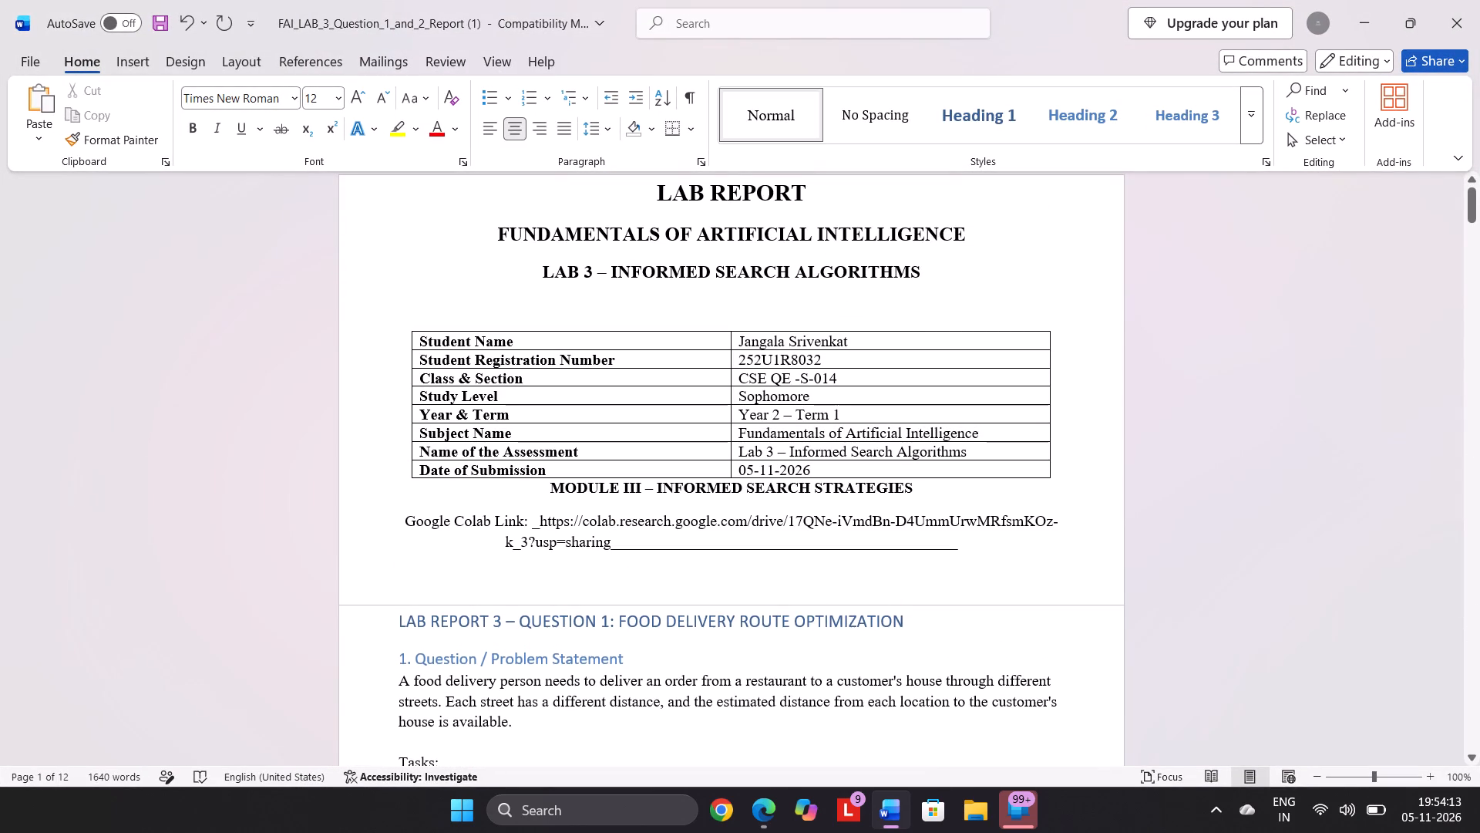
Paste the notebook link into the Google Colab Link line of Question 1's section 4.
scroll(611, 546, down, 1)
key(Down)
key(Down)
key(Down)
key(Down)
key(Down)
key(Down)
key(Down)
key(Down)
key(Down)
key(Down)
key(Down)
key(Down)
key(Down)
key(Down)
key(Down)
key(Down)
key(Down)
key(Down)
key(Down)
key(Down)
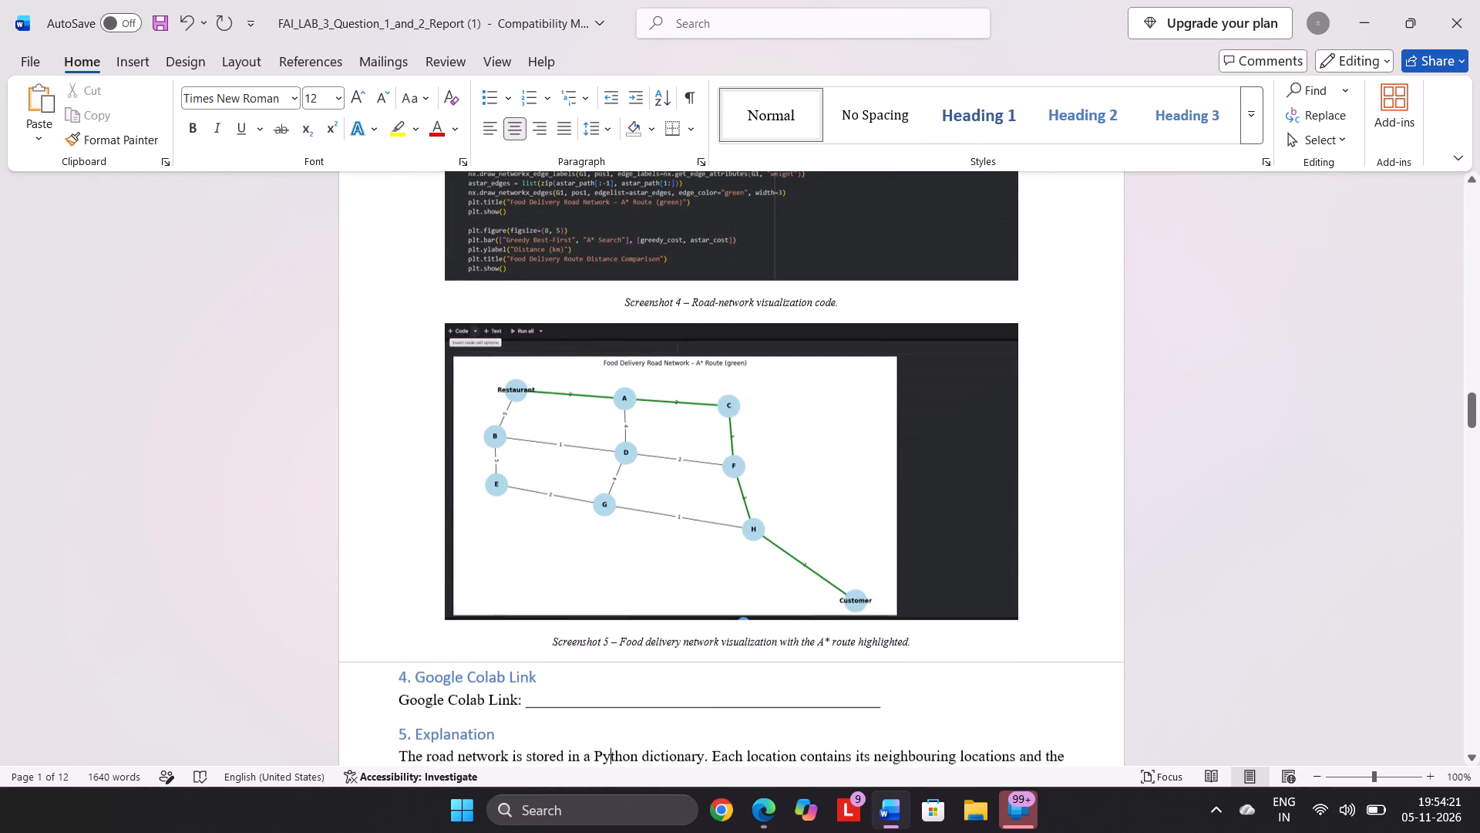
click(546, 690)
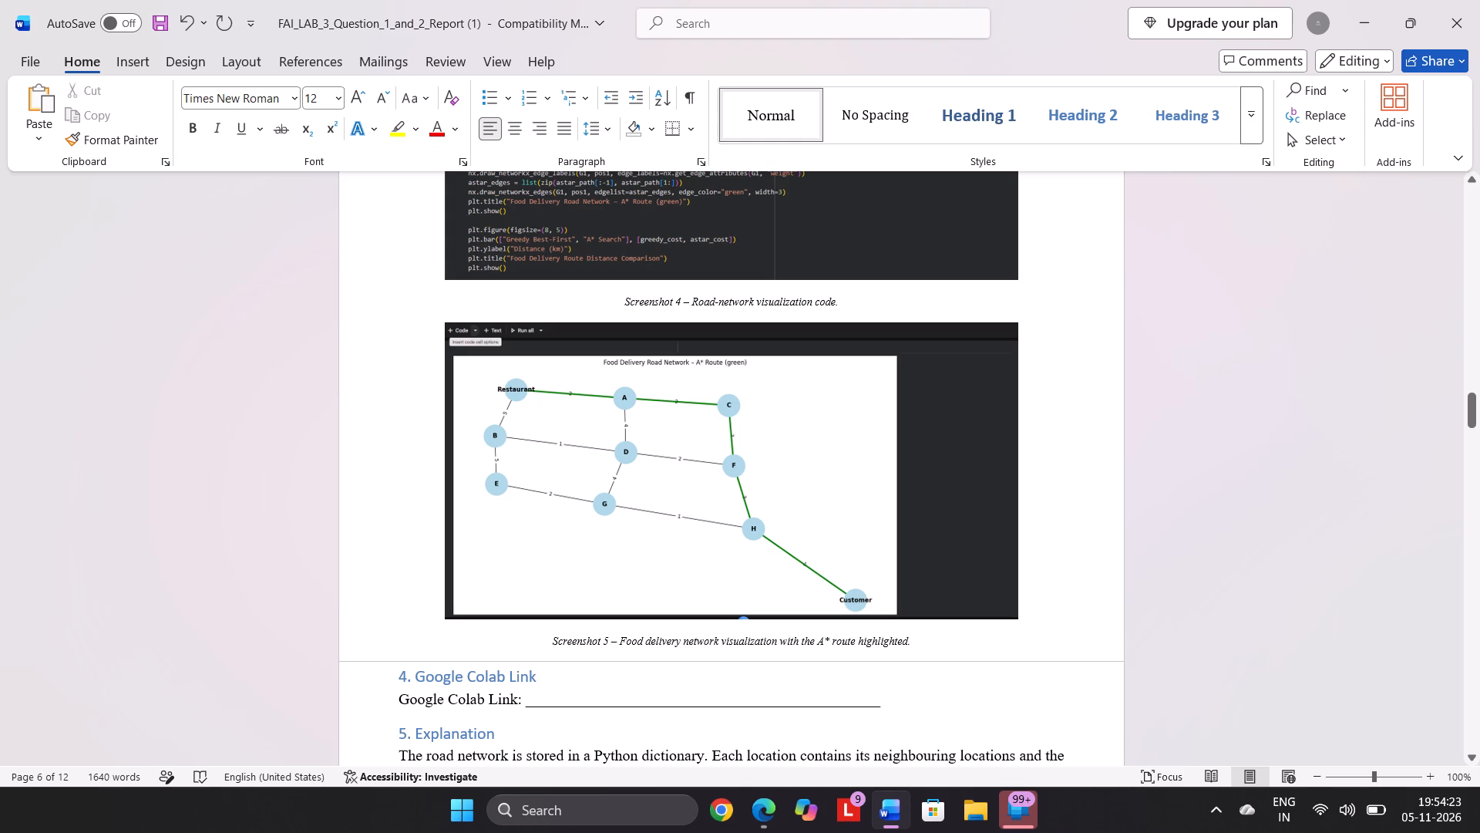
key(ctrl+v)
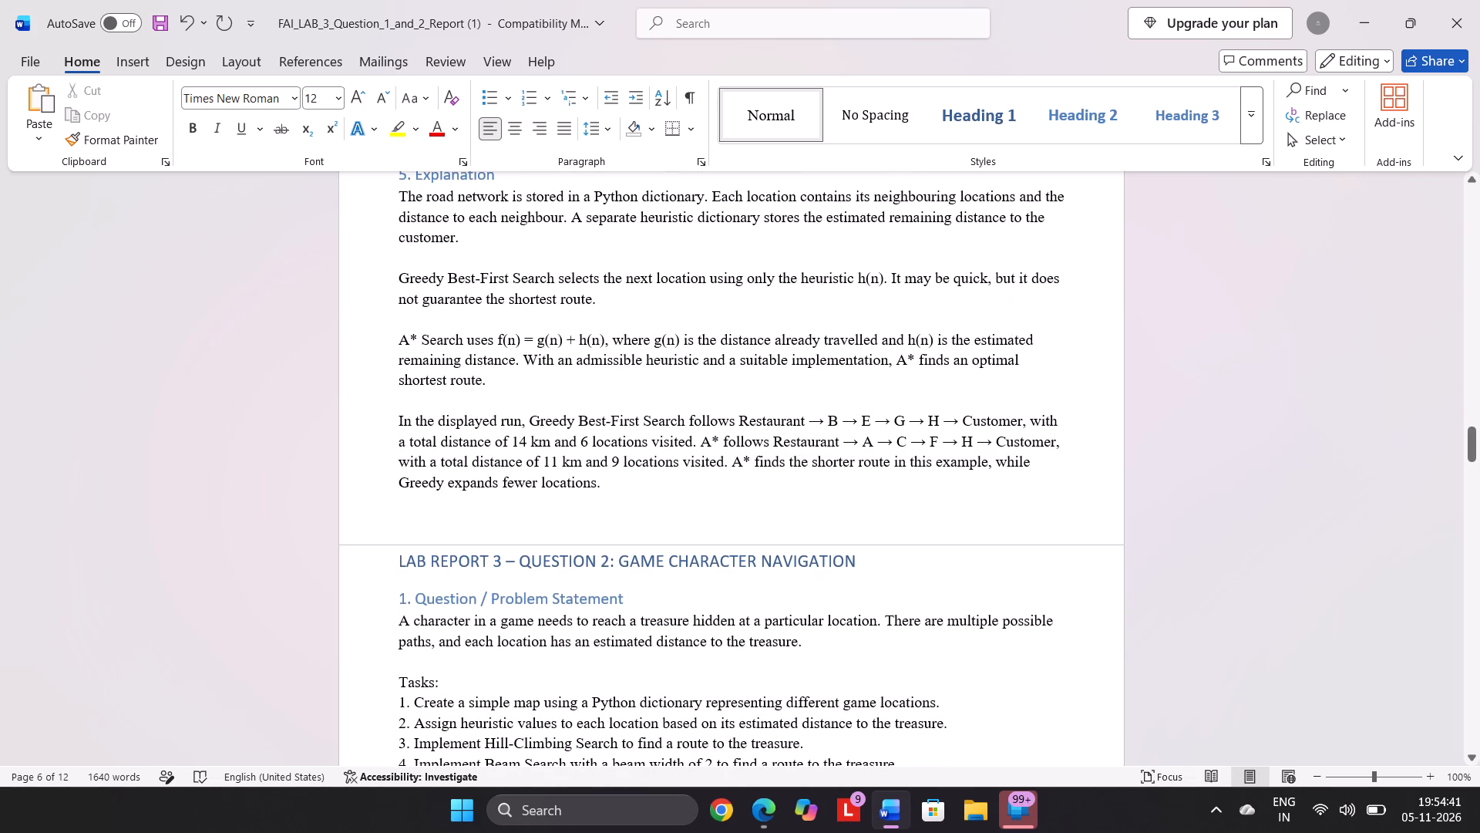
Remove the "LAB REPORT 3 –" prefix from the "QUESTION 2: GAME CHARACTER NAVIGATION" heading.
click(513, 567)
key(BackSpace)
key(BackSpace)
key(BackSpace)
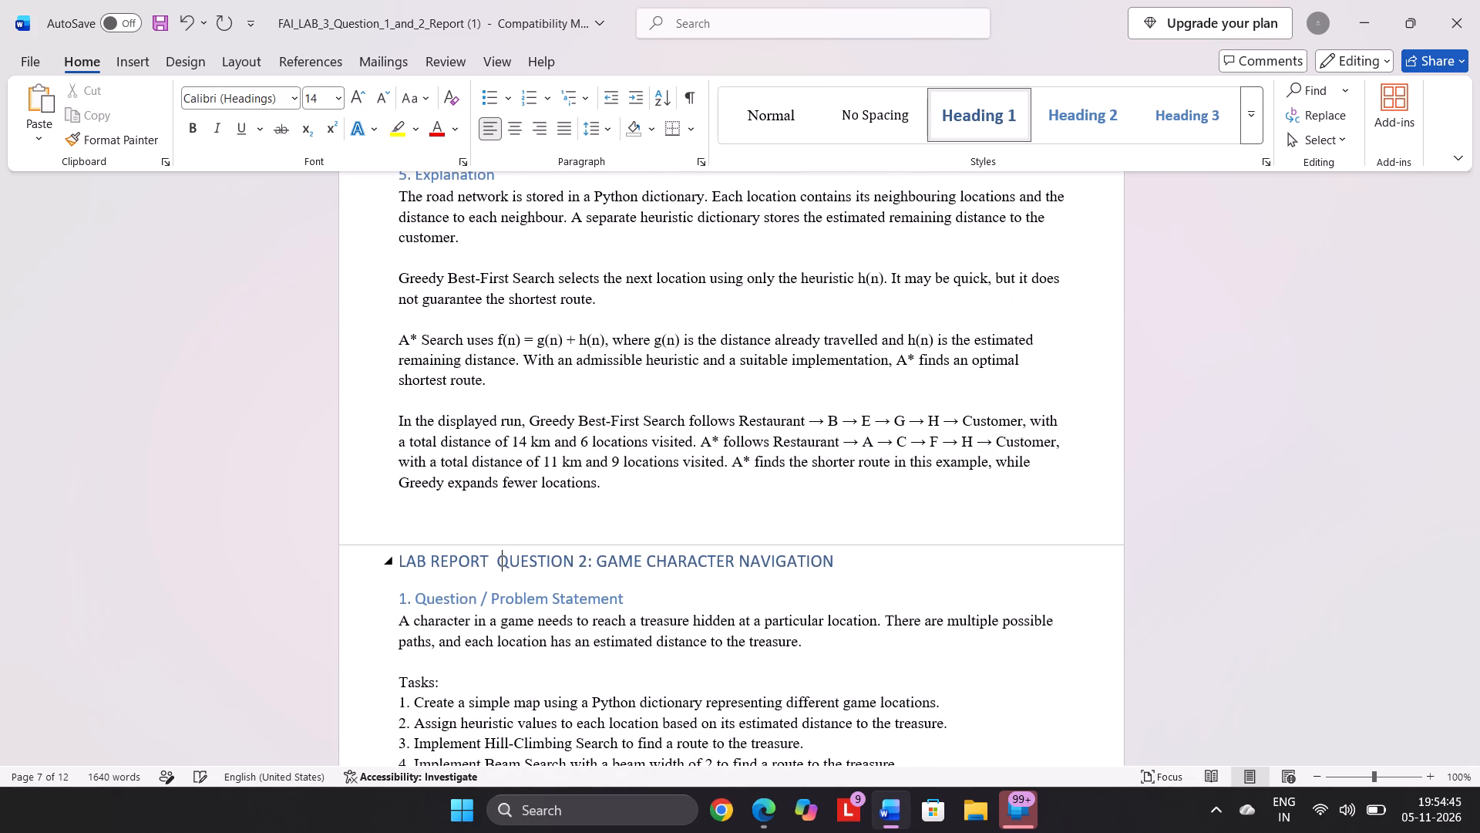
key(BackSpace)
key(BackSpace)
key(BackSpace)
key(BackSpace)
key(BackSpace)
key(BackSpace)
key(BackSpace)
key(BackSpace)
key(BackSpace)
key(BackSpace)
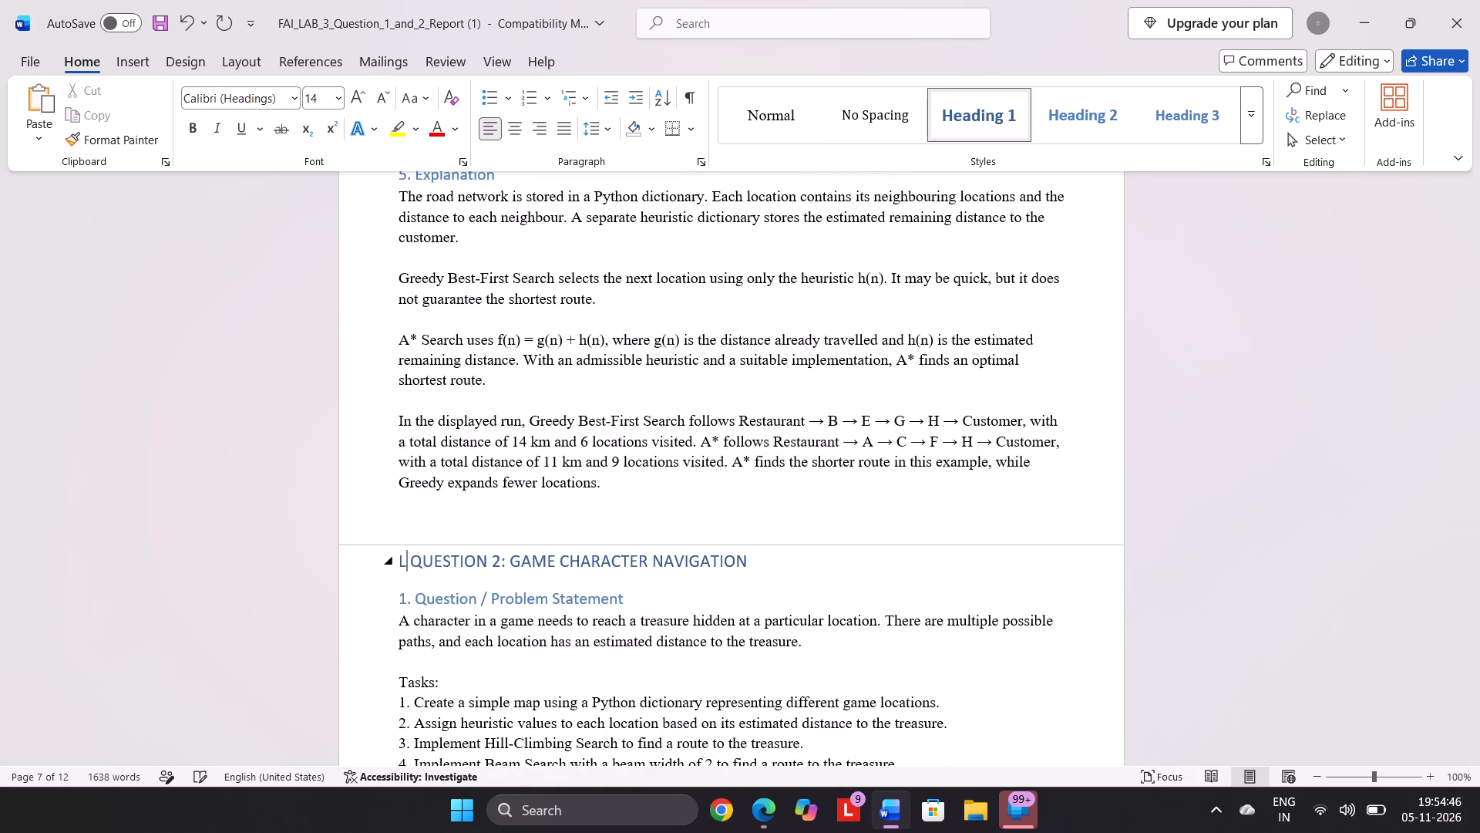
key(BackSpace)
Replace the underscore blank in Question 2's Google Colab Link line with the notebook link, keeping the "Google Colab Link:" label.
scroll(513, 567, down, 1)
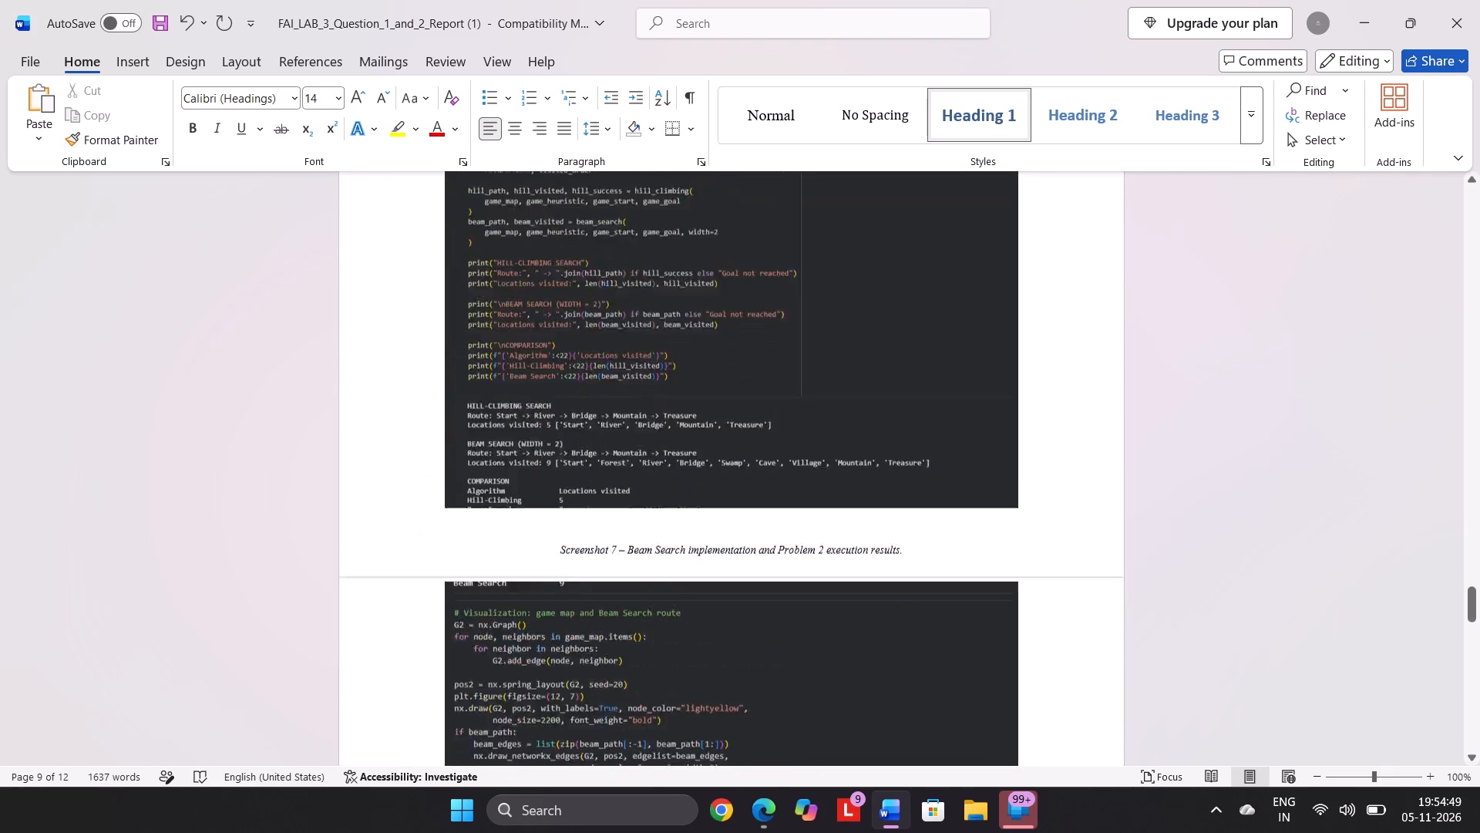
scroll(513, 567, down, 2)
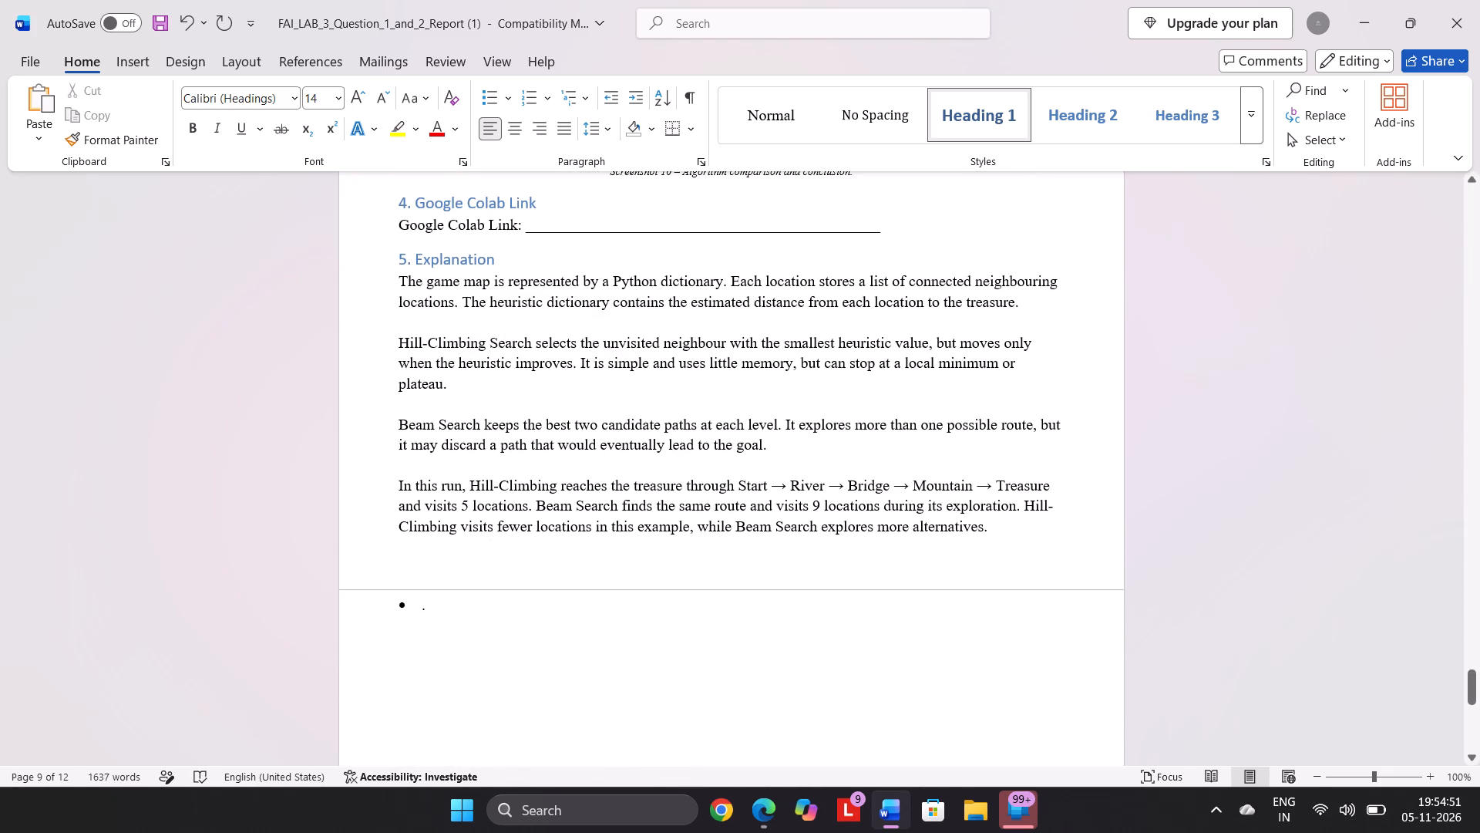
click(888, 228)
key(BackSpace)
key(BackSpace)
key(BackSpace)
key(BackSpace)
key(BackSpace)
key(BackSpace)
key(BackSpace)
key(BackSpace)
key(BackSpace)
key(BackSpace)
key(BackSpace)
key(BackSpace)
key(BackSpace)
key(BackSpace)
key(BackSpace)
key(BackSpace)
key(BackSpace)
key(BackSpace)
key(BackSpace)
key(BackSpace)
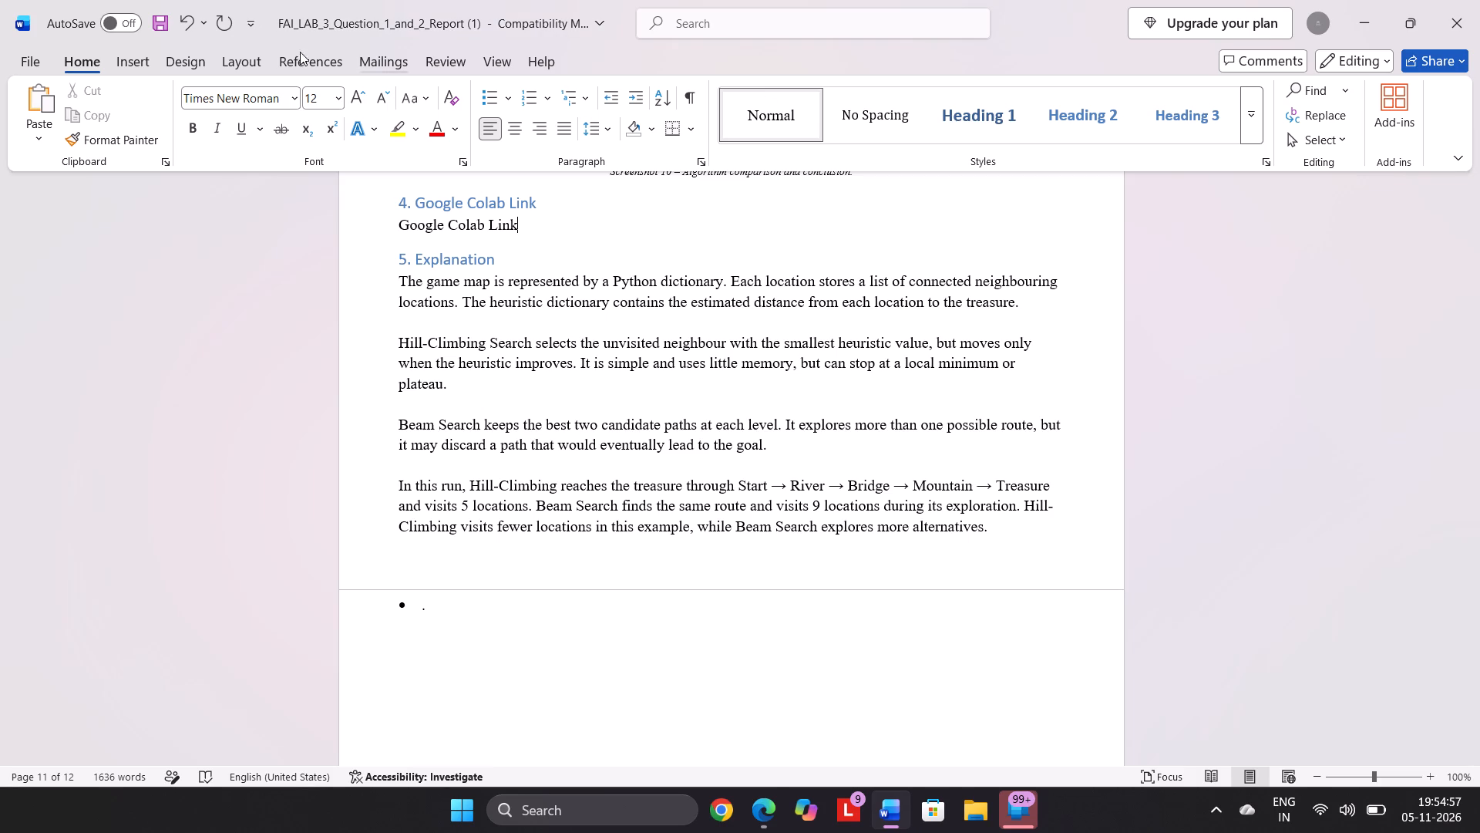
click(190, 28)
key(space)
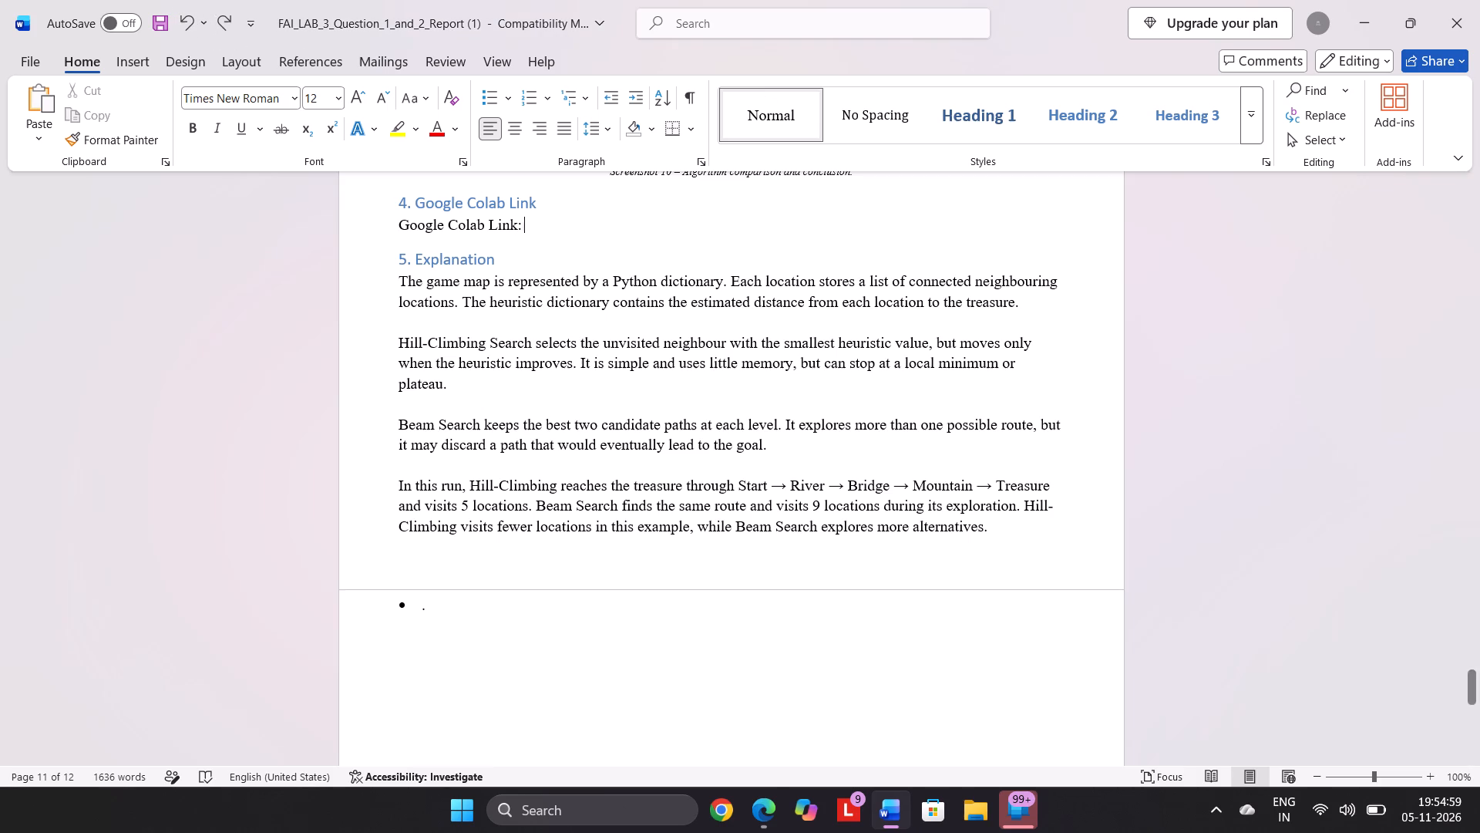
key(ctrl+v)
Remove the "LAB REPORT 3 –" prefix from the "QUESTION 1: FOOD DELIVERY ROUTE OPTIMIZATION" heading.
scroll(608, 322, up, 1)
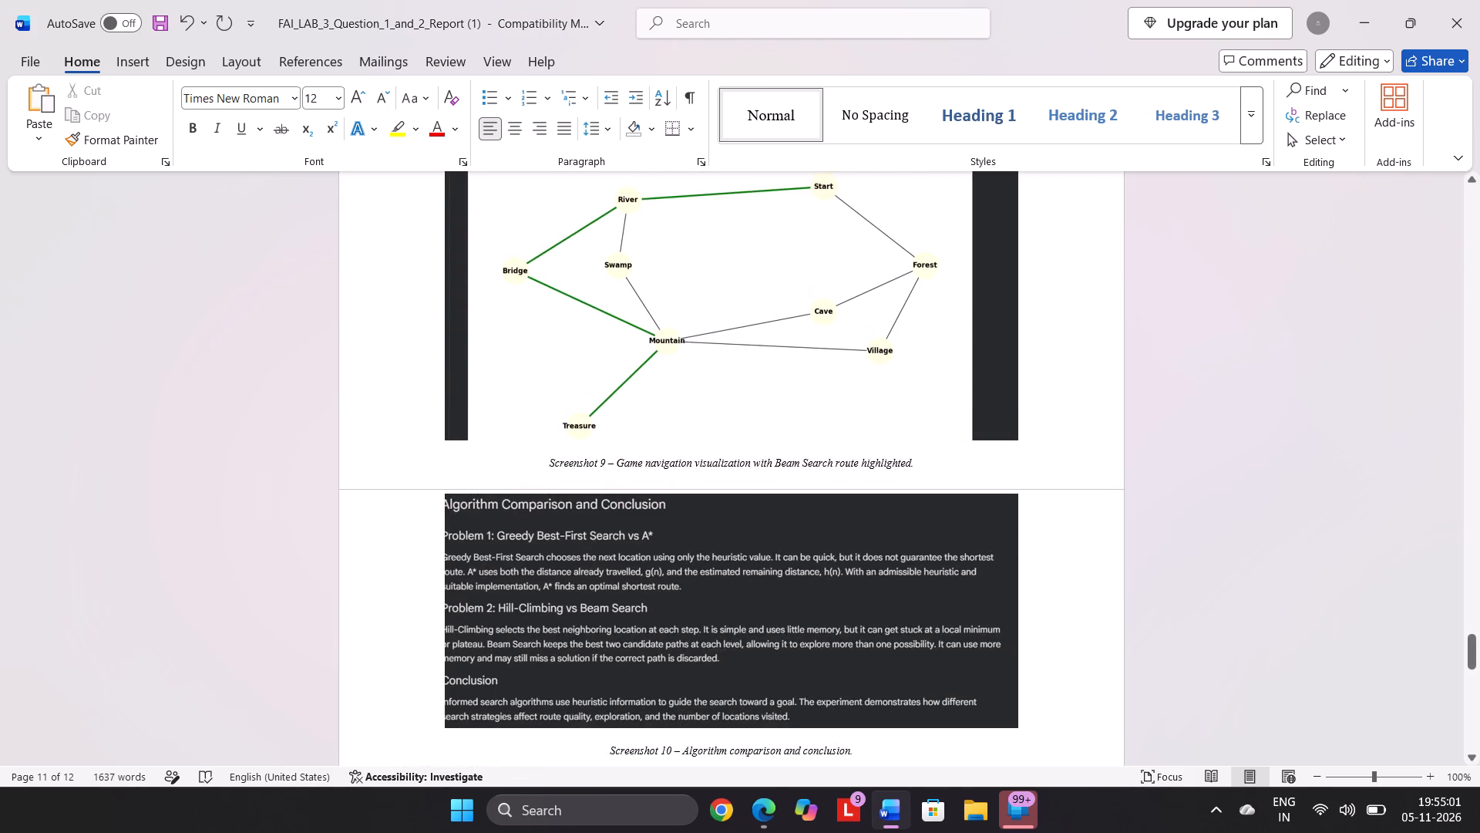
scroll(608, 322, up, 2)
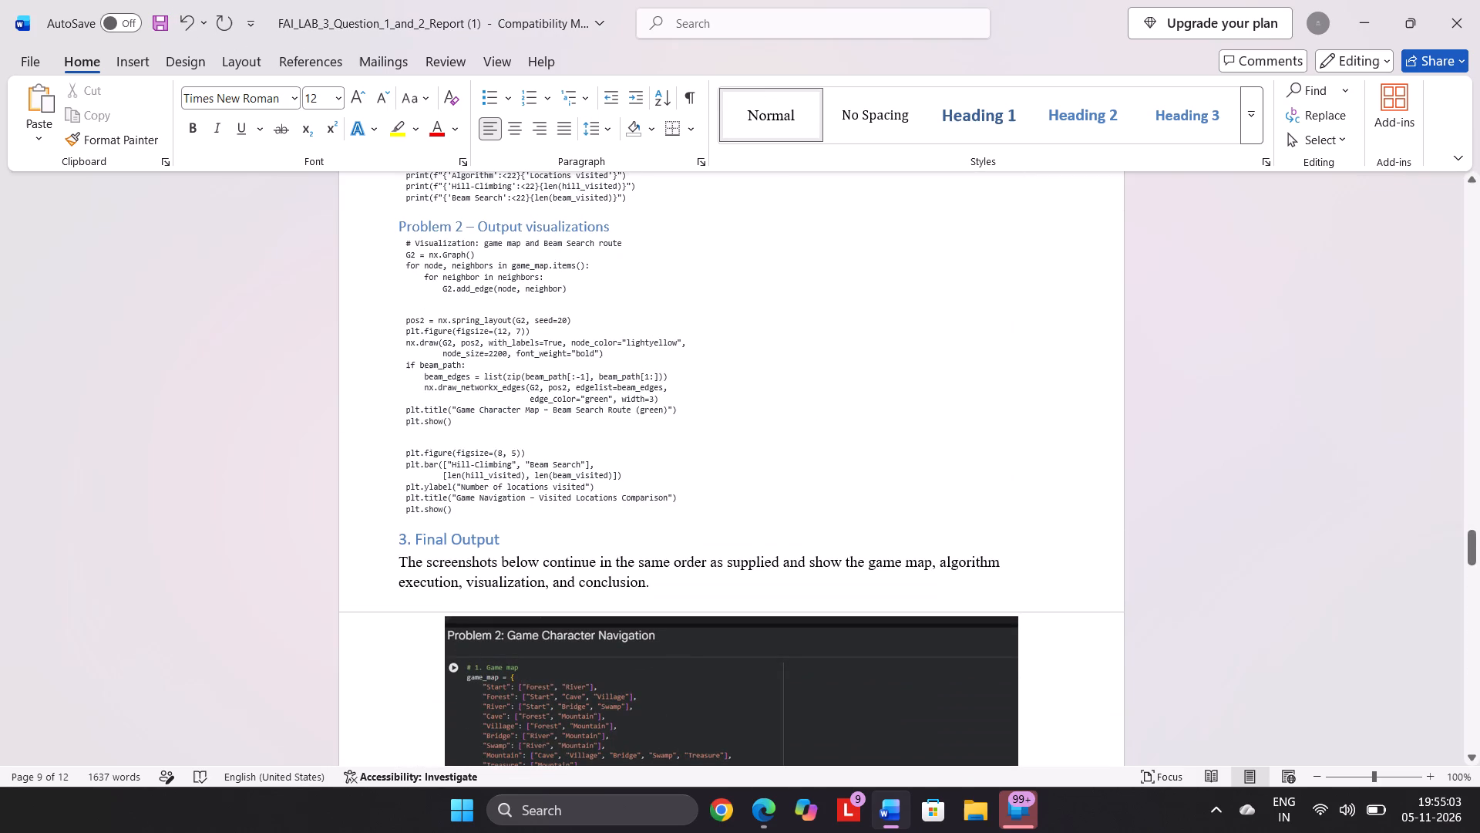
scroll(608, 322, up, 2)
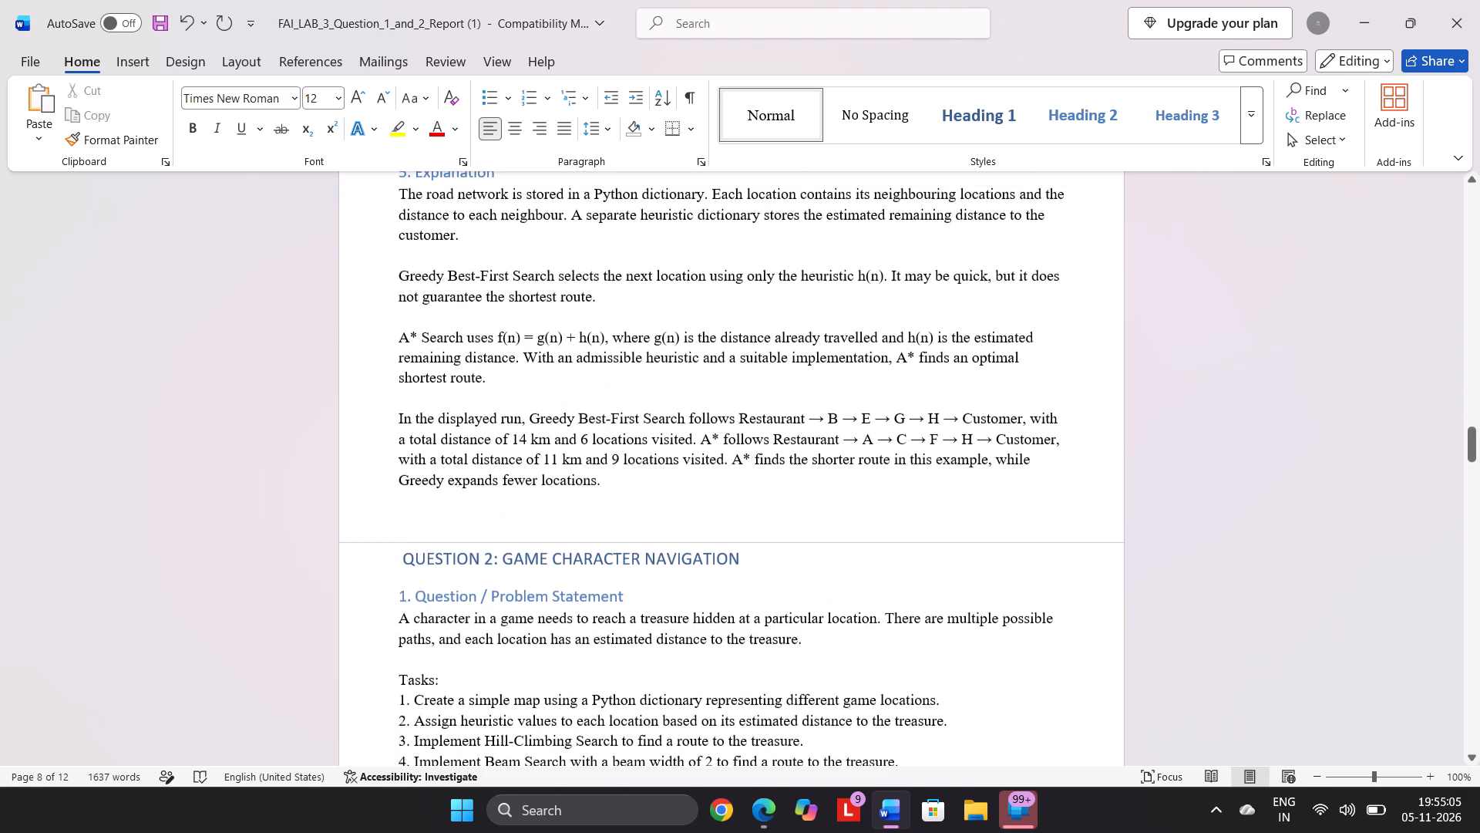
scroll(530, 444, up, 1)
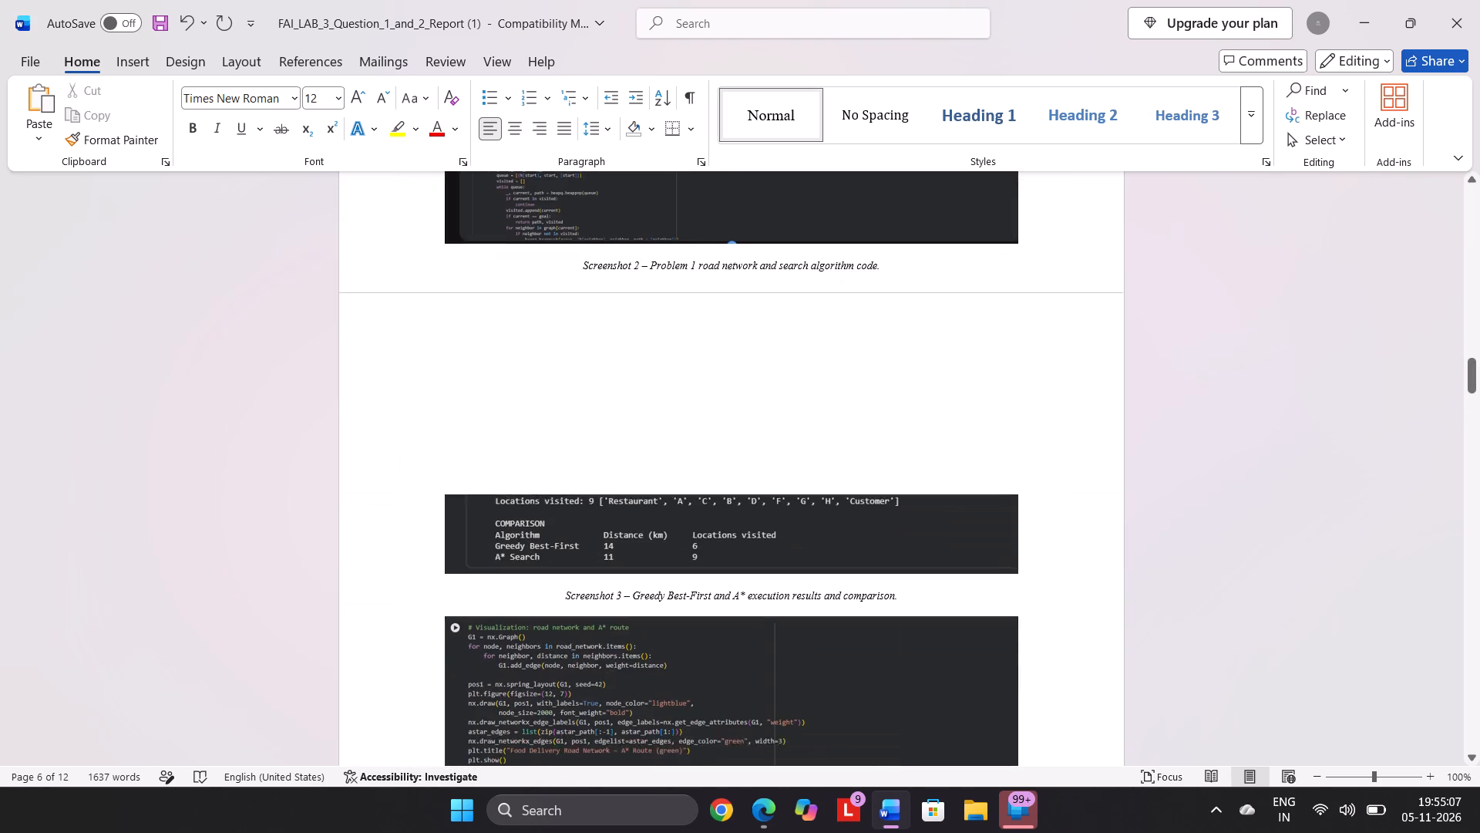
scroll(530, 444, up, 1)
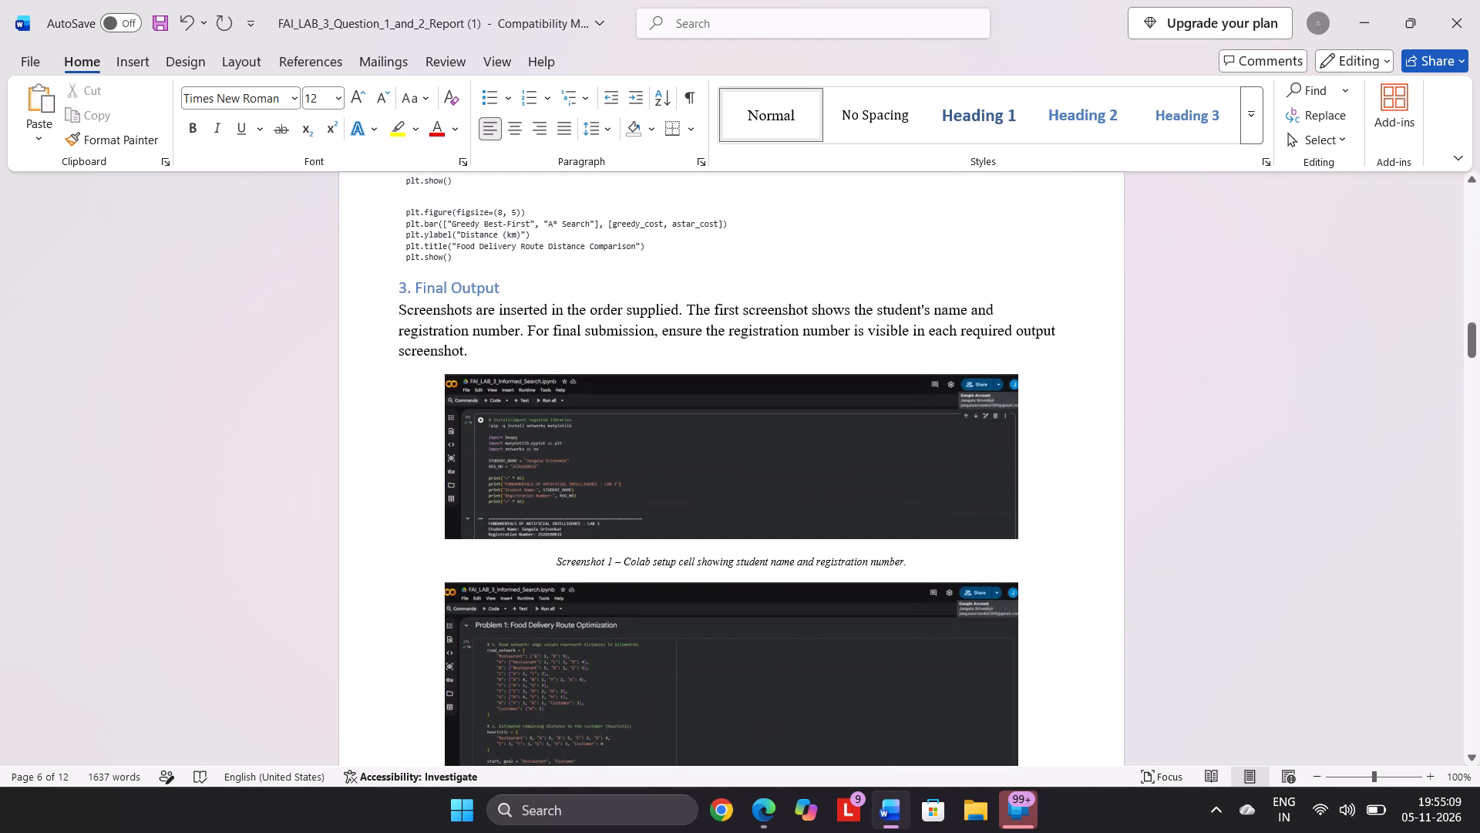
scroll(530, 444, up, 2)
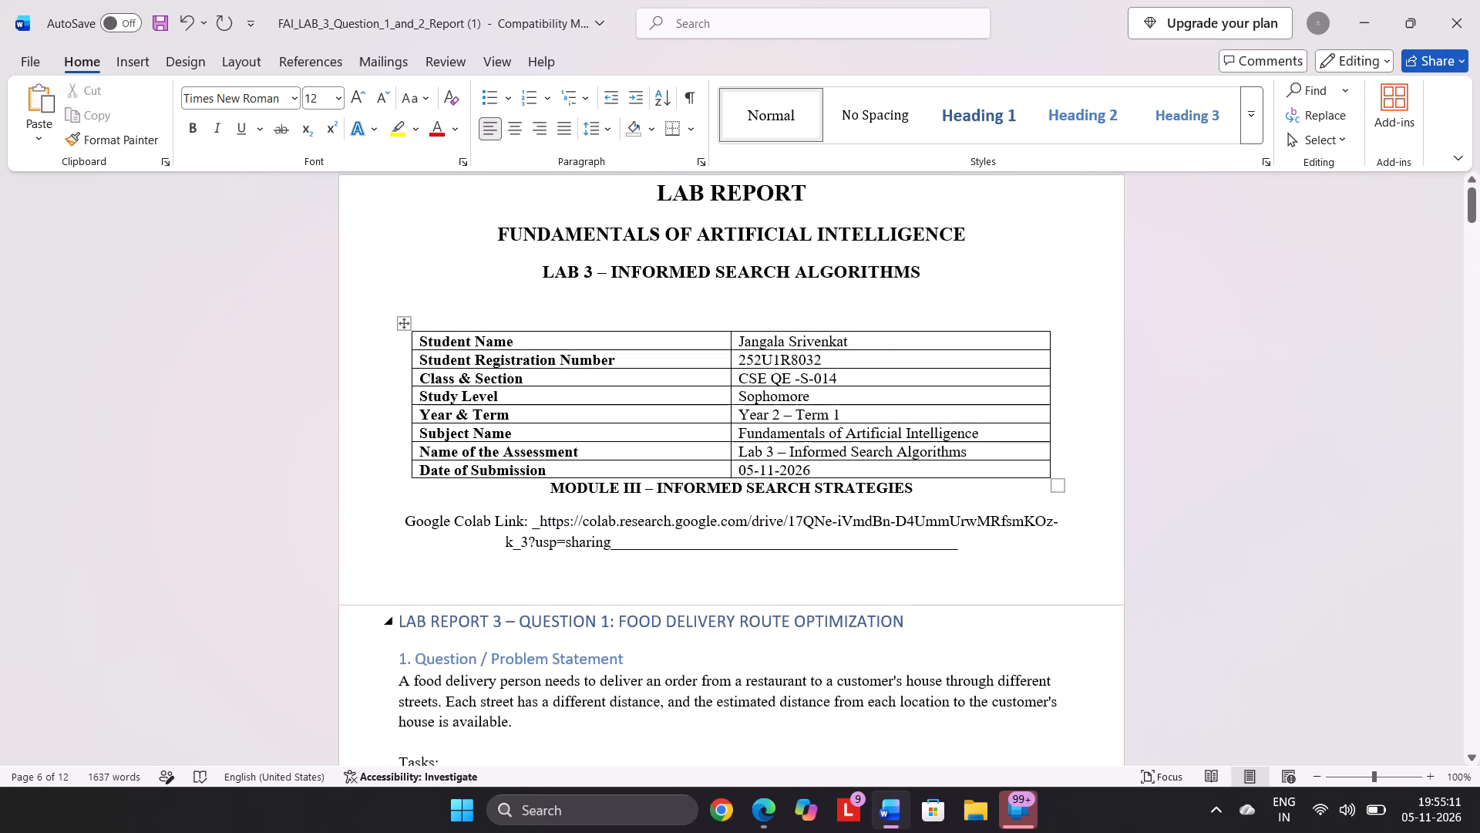
click(517, 625)
key(BackSpace)
key(BackSpace)
key(BackSpace)
key(BackSpace)
key(BackSpace)
key(BackSpace)
key(BackSpace)
key(BackSpace)
key(BackSpace)
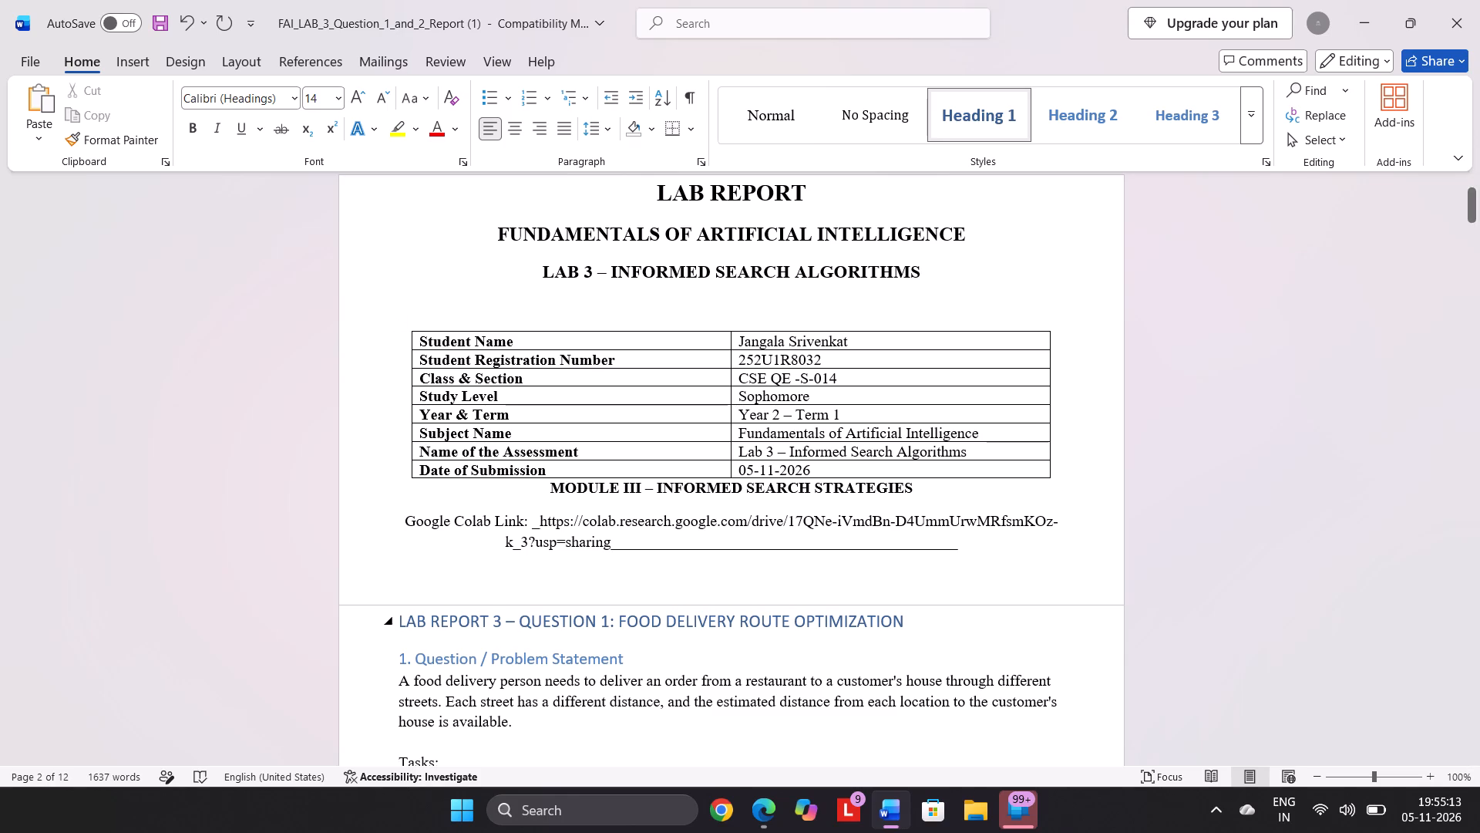
key(BackSpace)
key(BackSpace)
key(BackSpace)
key(BackSpace)
key(BackSpace)
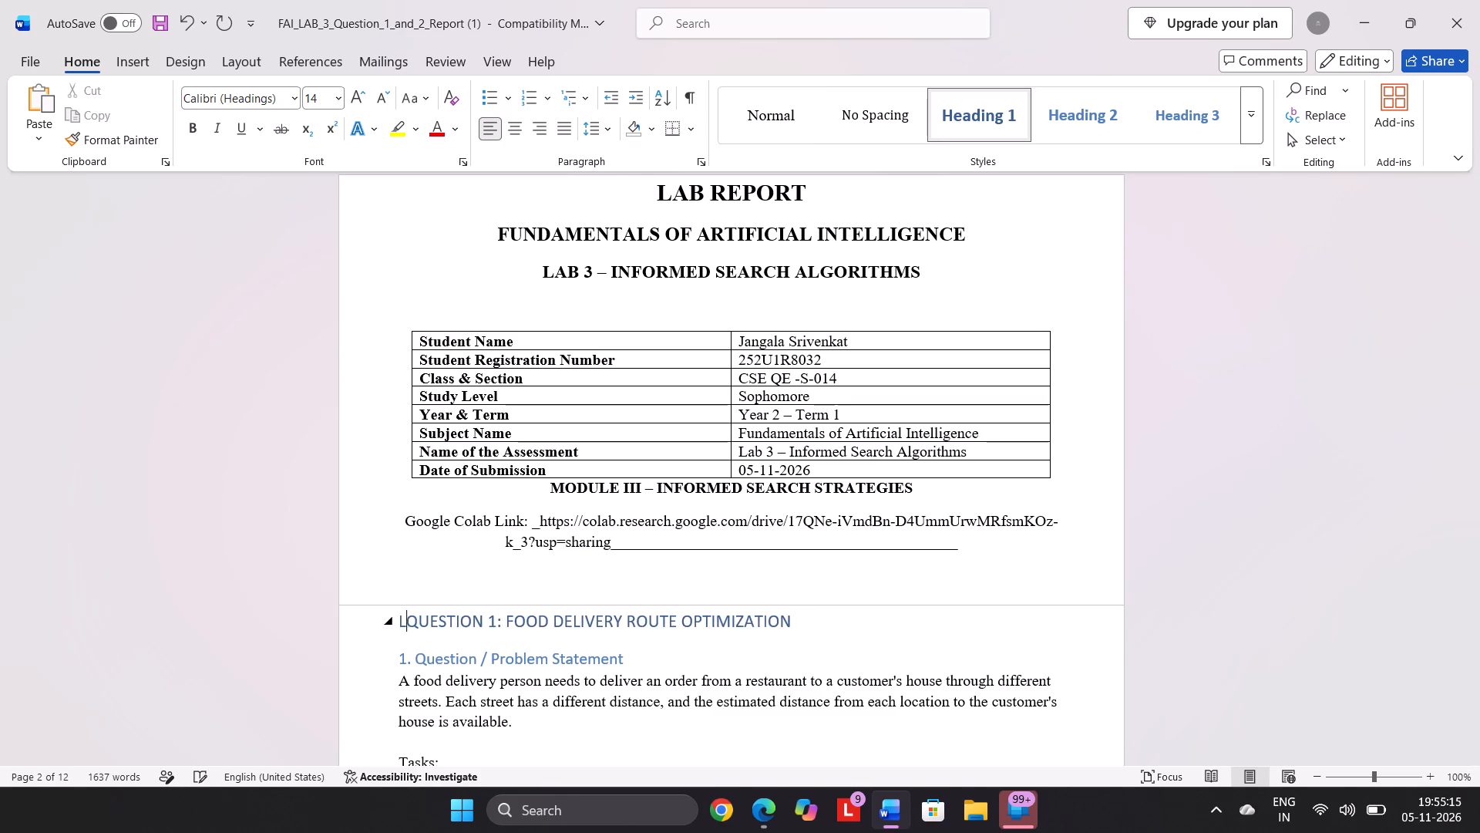
key(BackSpace)
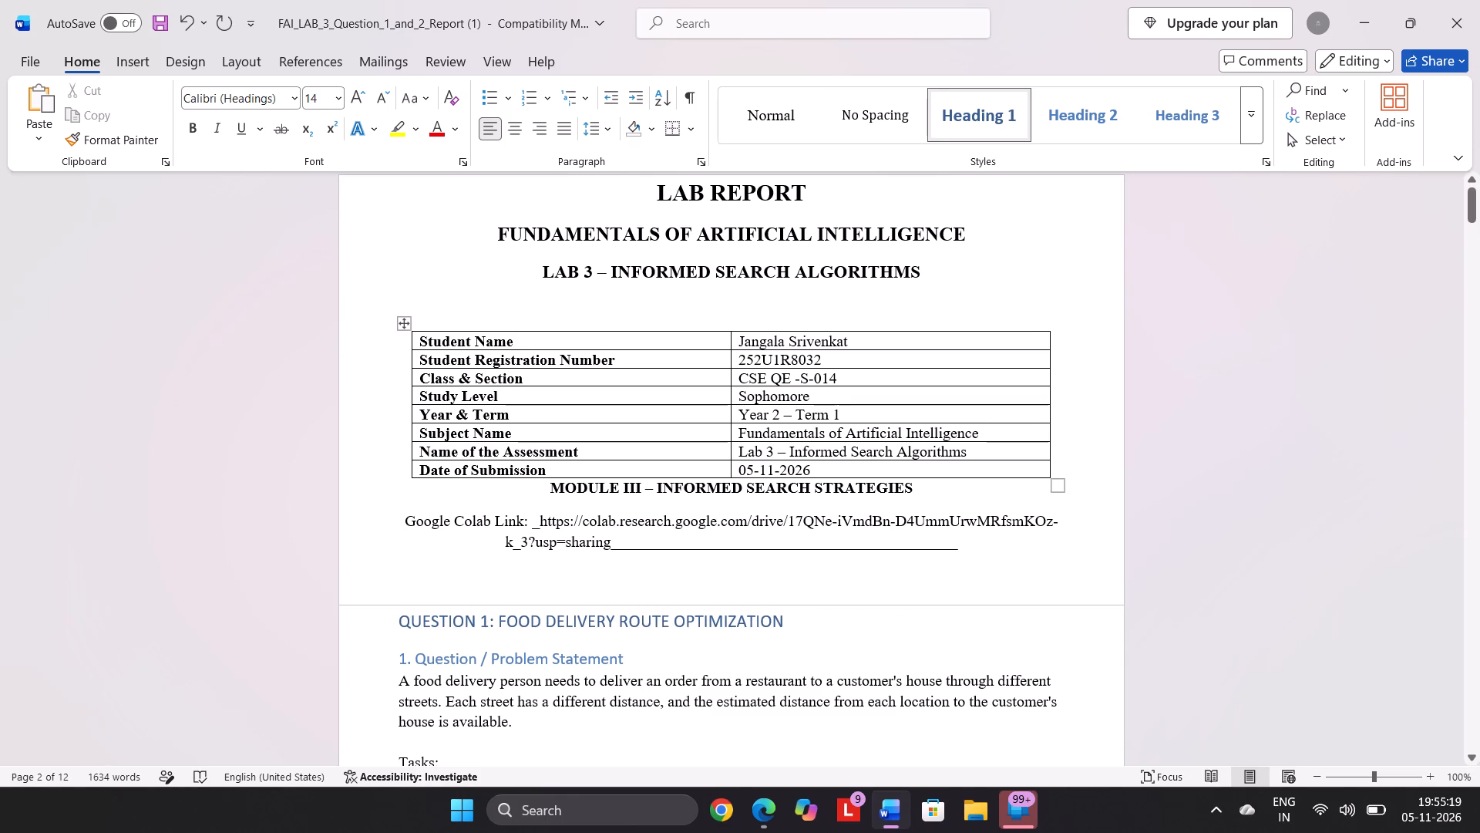
Delete the trailing underscores after the Google Colab link on the cover page.
click(974, 550)
key(BackSpace)
key(BackSpace)
key(BackSpace)
key(BackSpace)
key(BackSpace)
key(BackSpace)
key(BackSpace)
key(BackSpace)
key(BackSpace)
key(BackSpace)
key(BackSpace)
key(BackSpace)
key(BackSpace)
key(BackSpace)
key(BackSpace)
key(BackSpace)
key(BackSpace)
key(BackSpace)
key(BackSpace)
key(BackSpace)
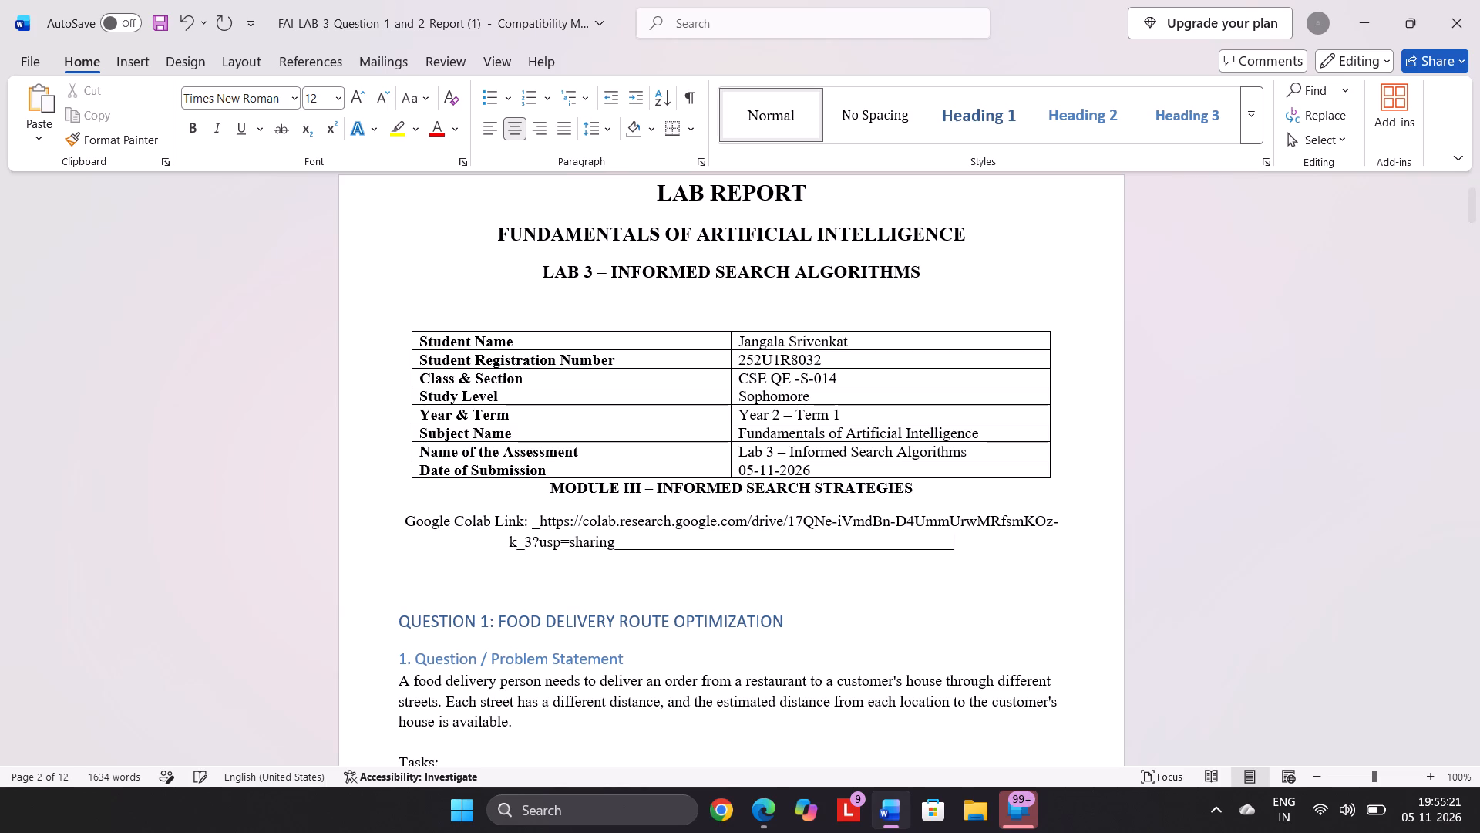
key(BackSpace)
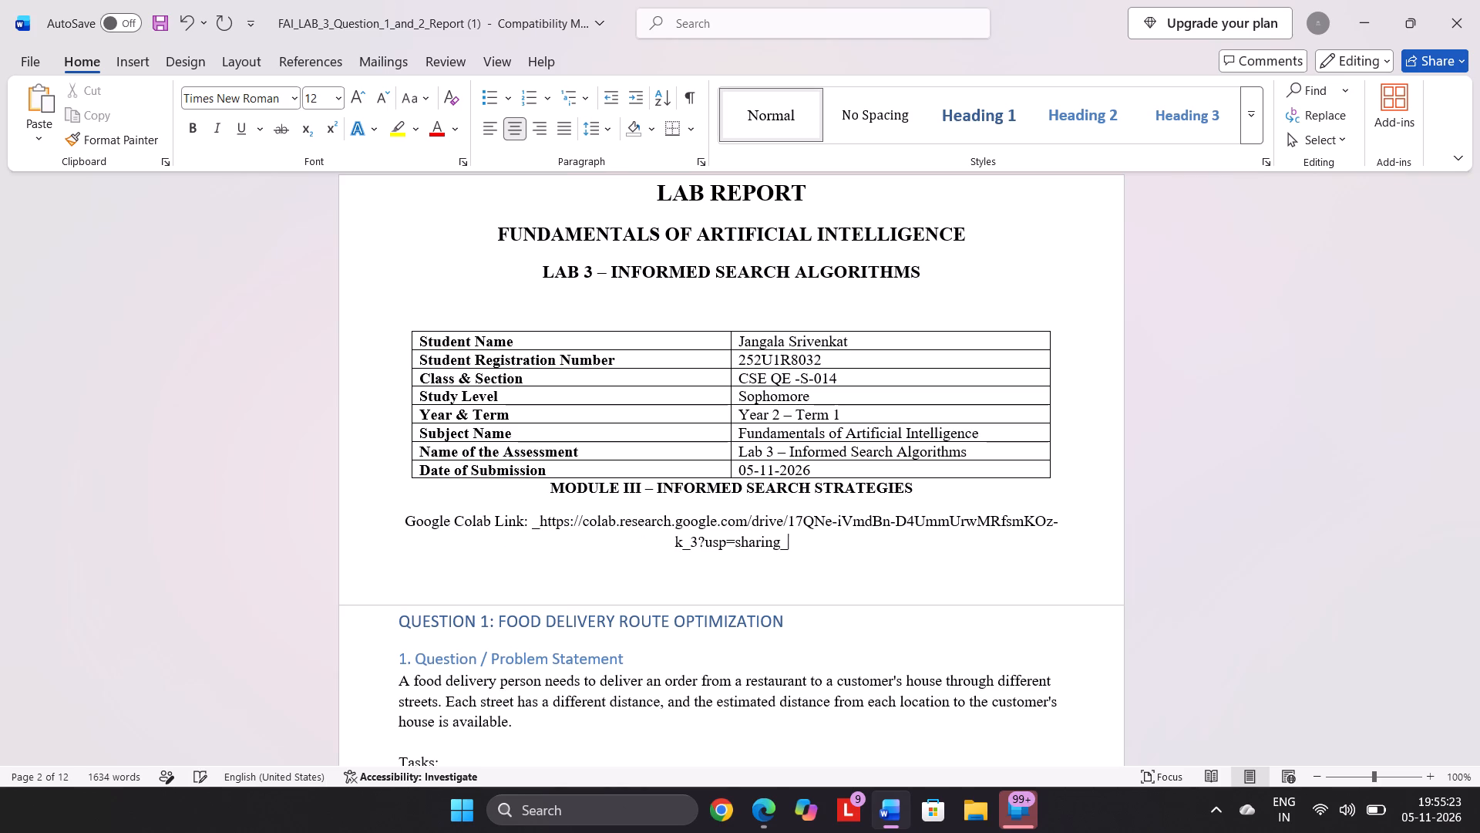
key(BackSpace)
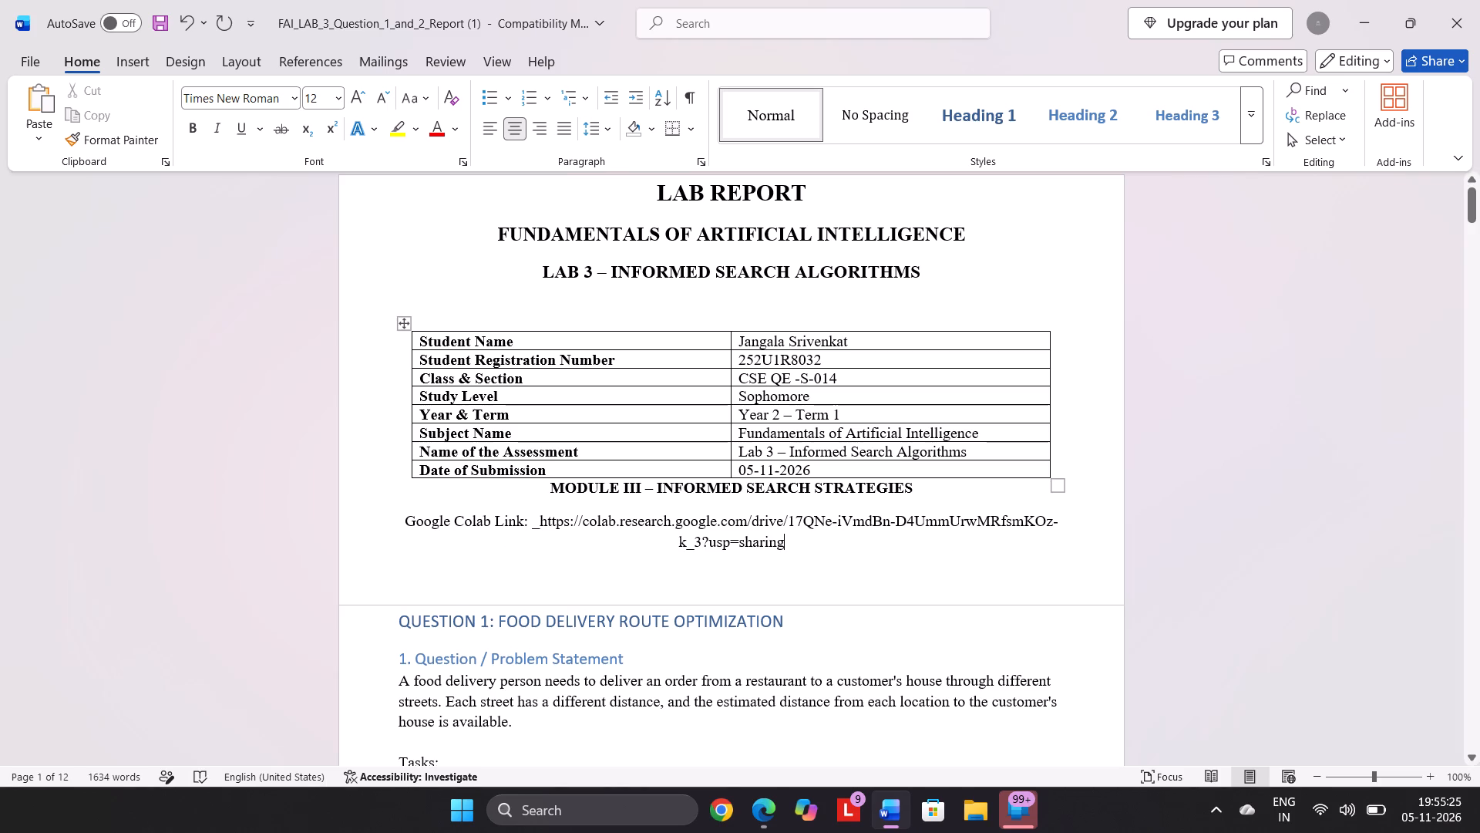
Change the Year & Term entry in the student details table to "Year 2 – Term 2".
click(840, 422)
key(BackSpace)
key(2)
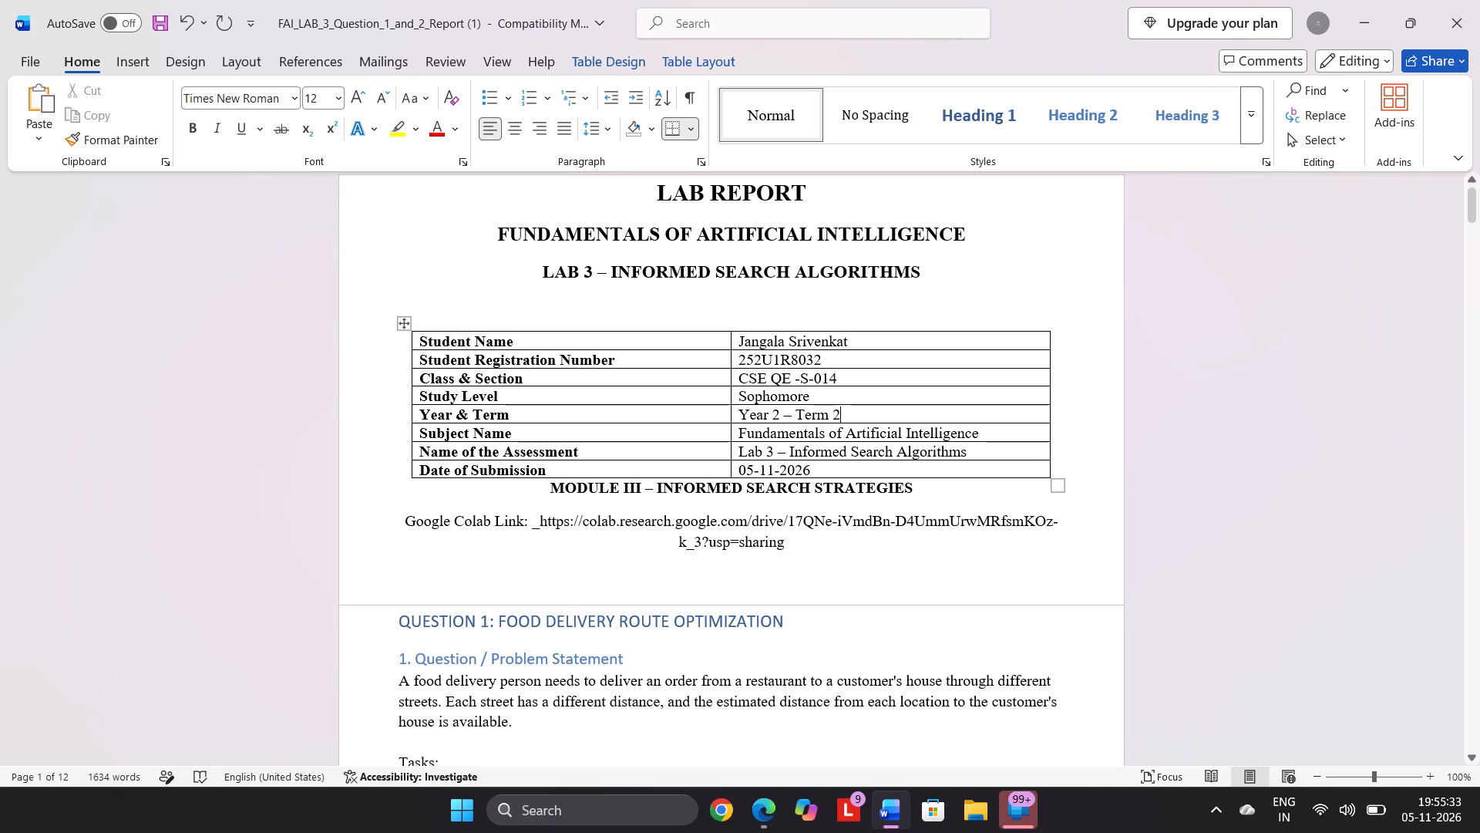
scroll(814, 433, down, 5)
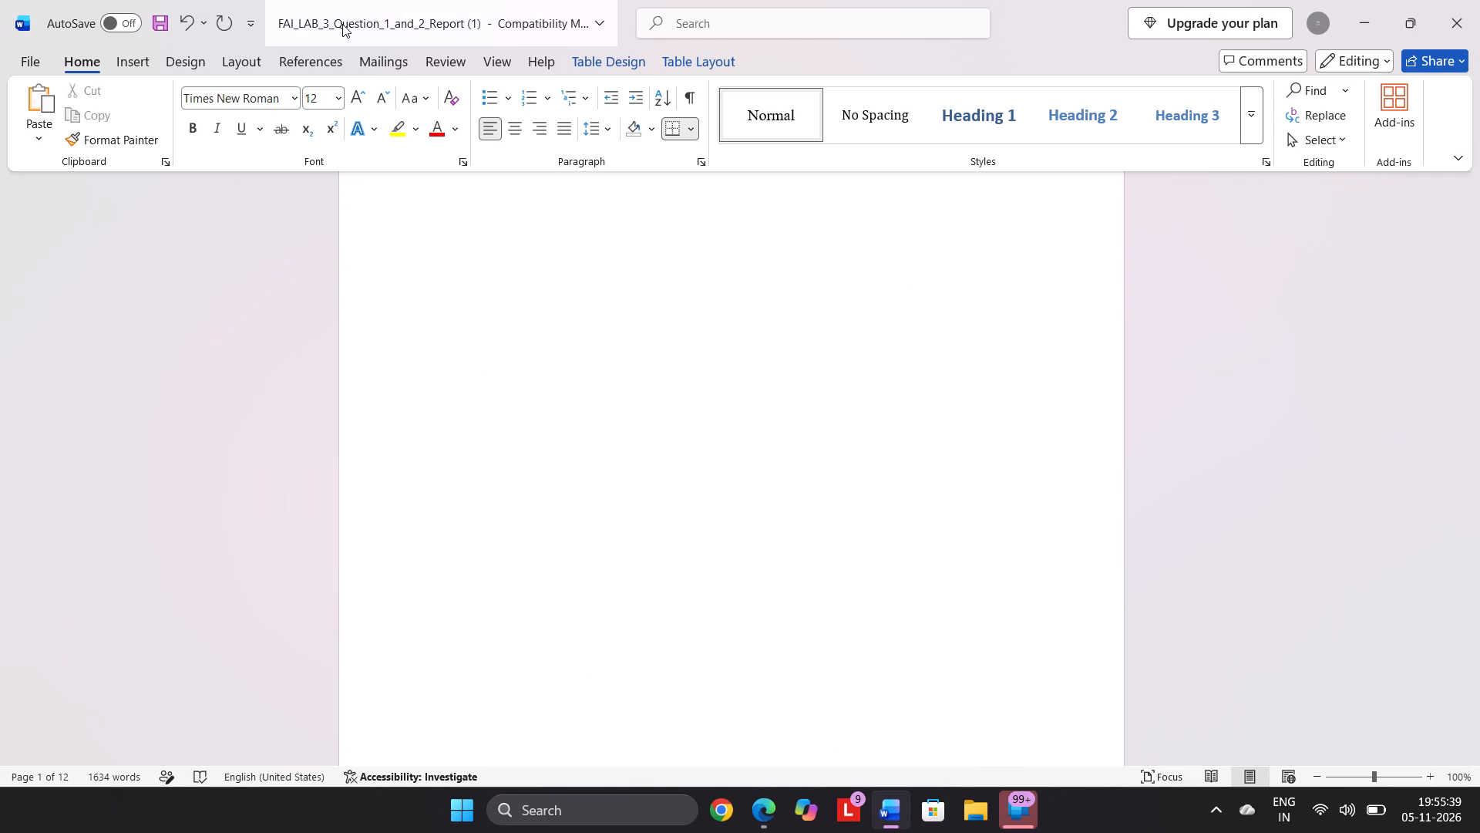
Save the changes to the lab report document.
click(156, 27)
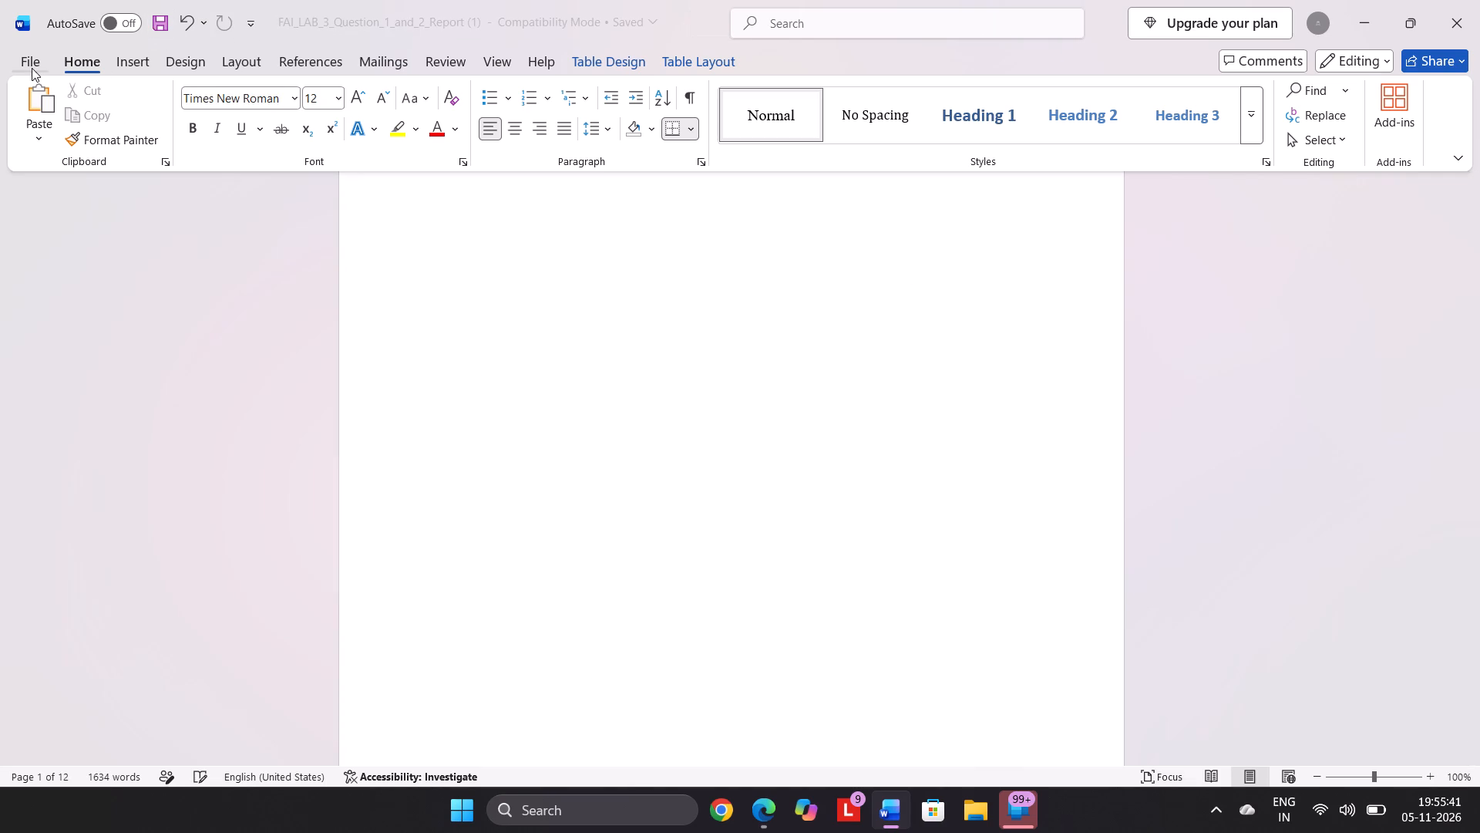
Export the lab report as a PDF named FAILAB_3 in the Downloads folder.
click(31, 67)
click(68, 435)
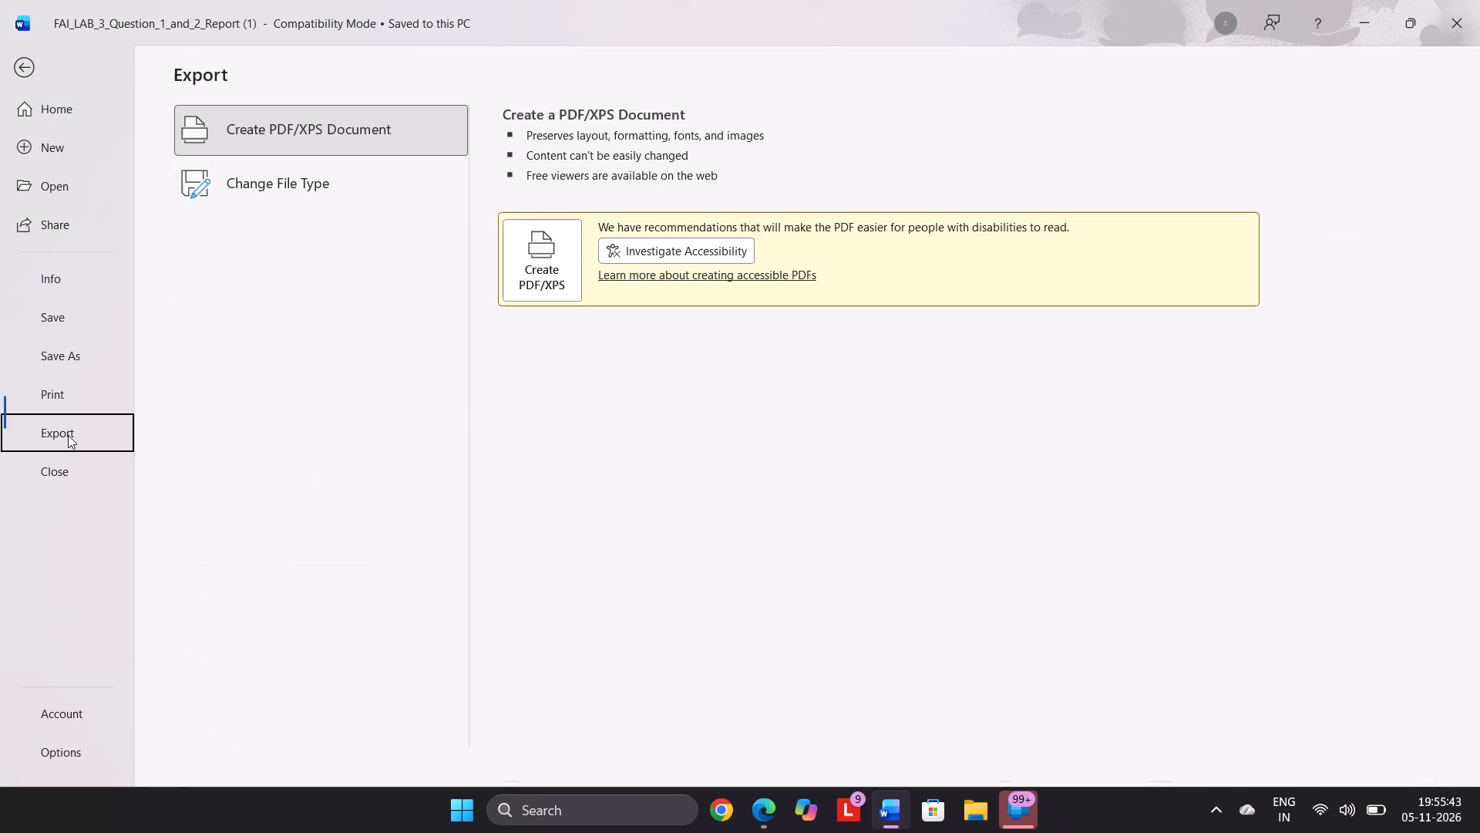
click(556, 241)
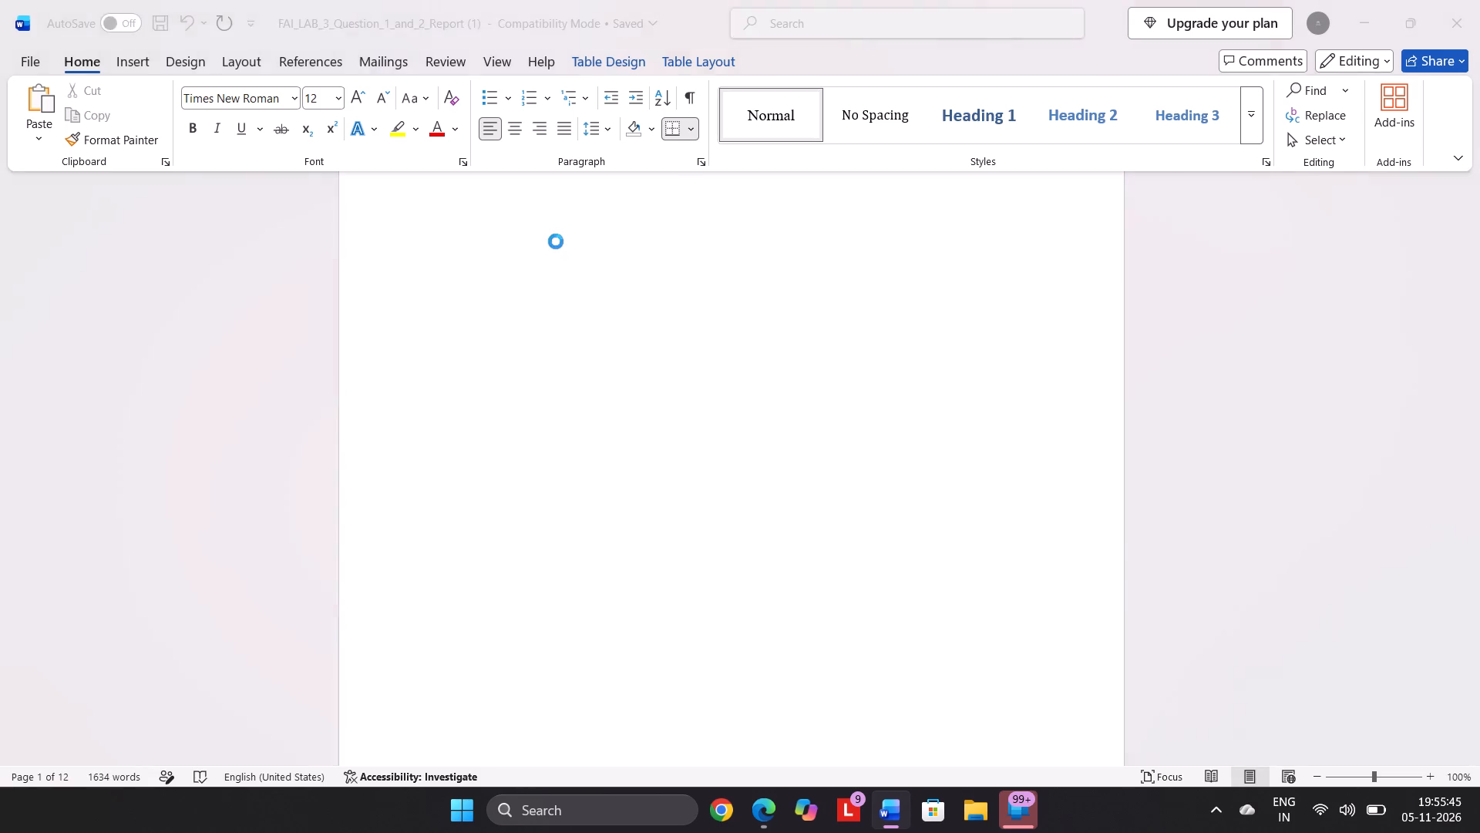
click(109, 130)
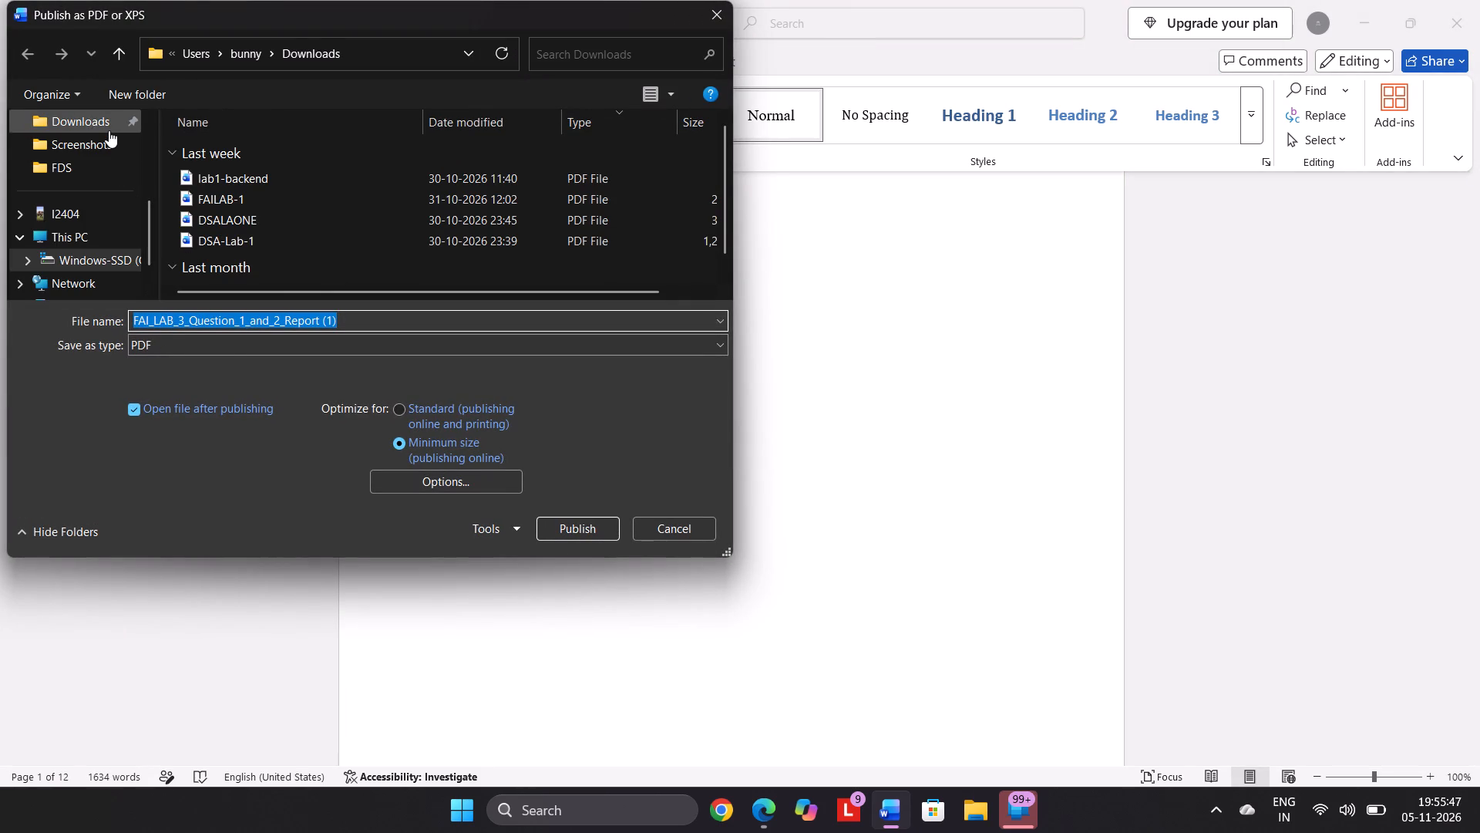
click(353, 358)
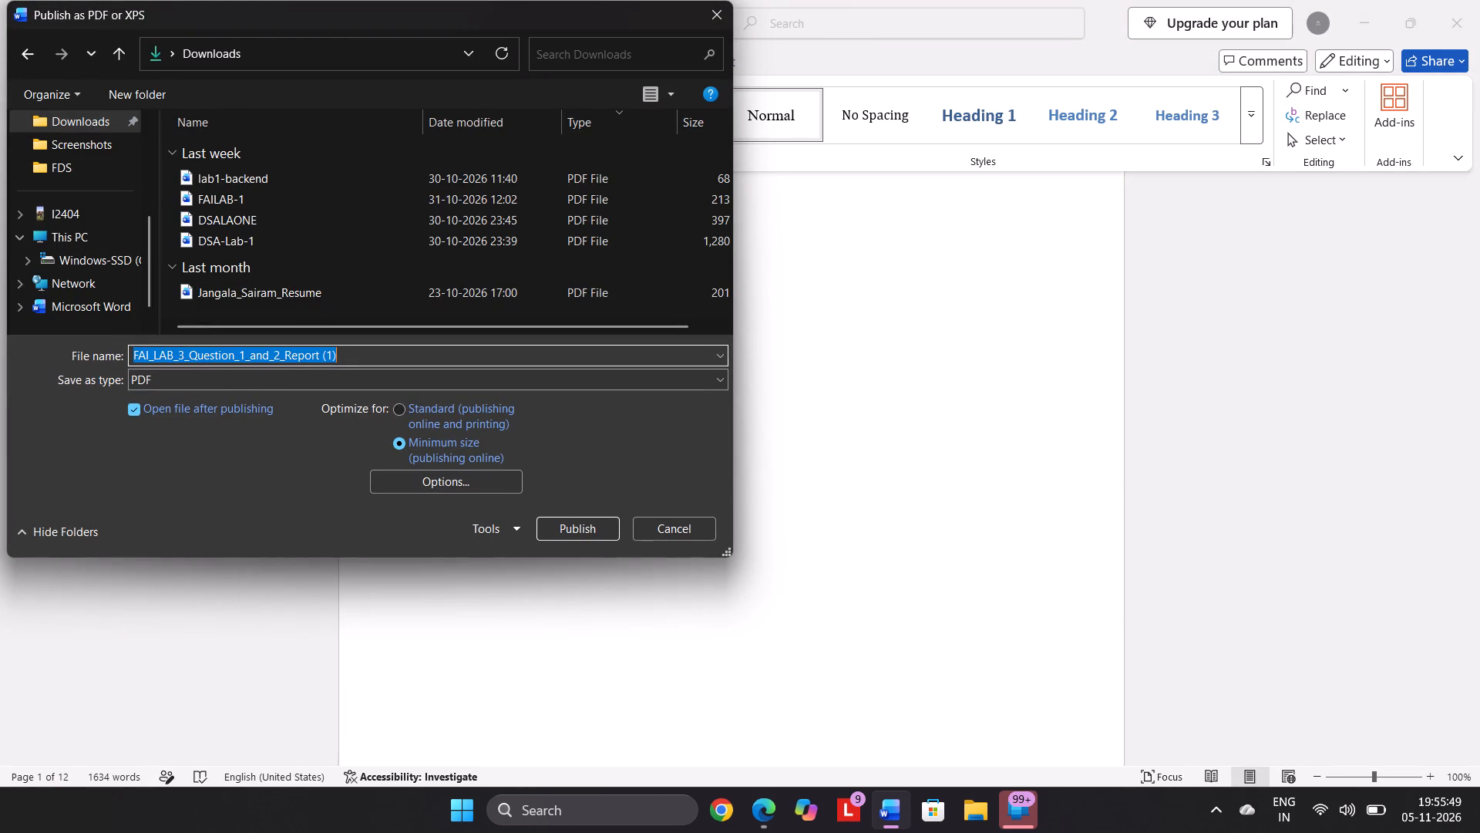
key(BackSpace)
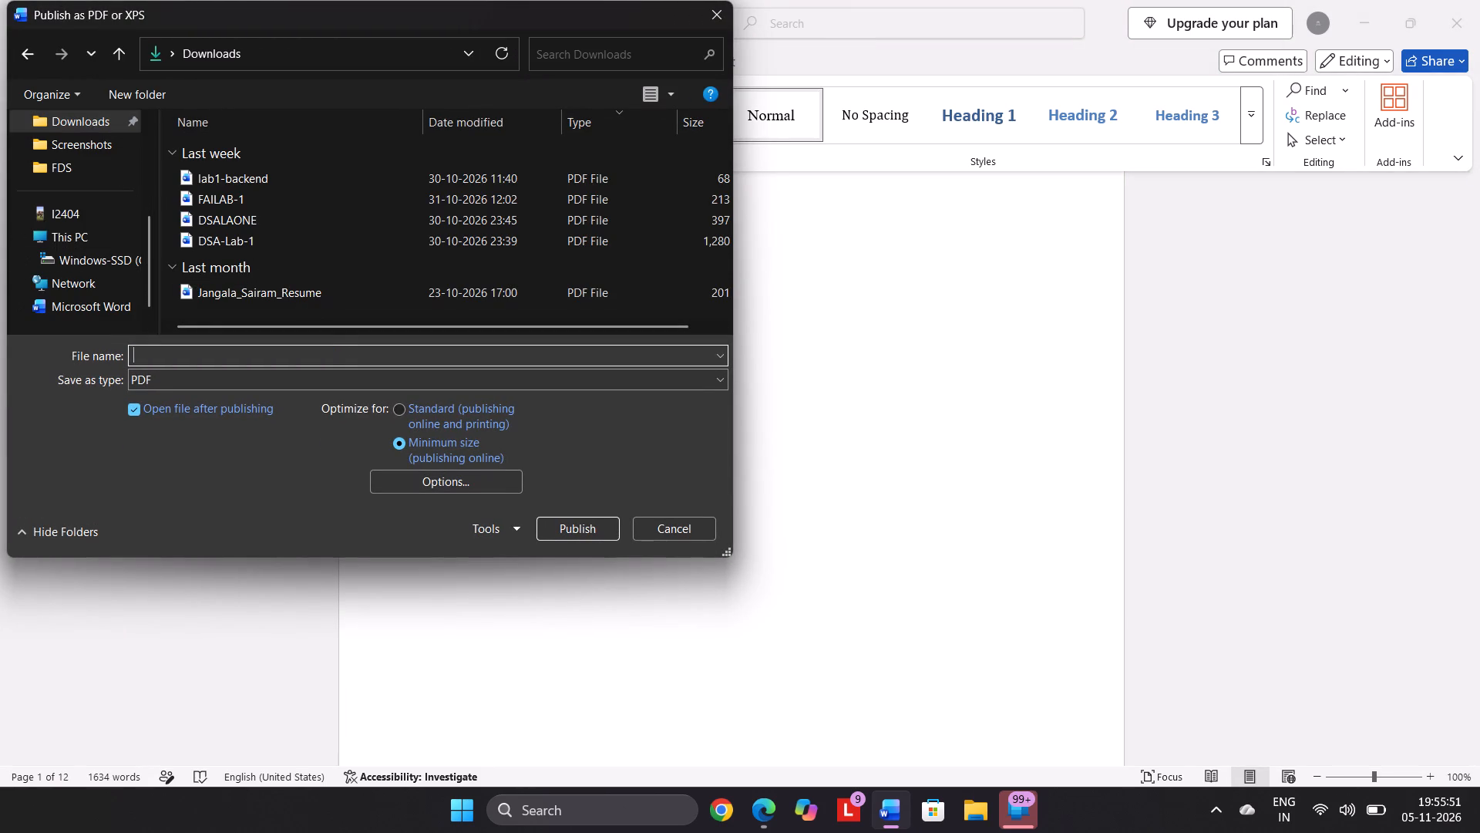
text(FA)
text(ILABTH)
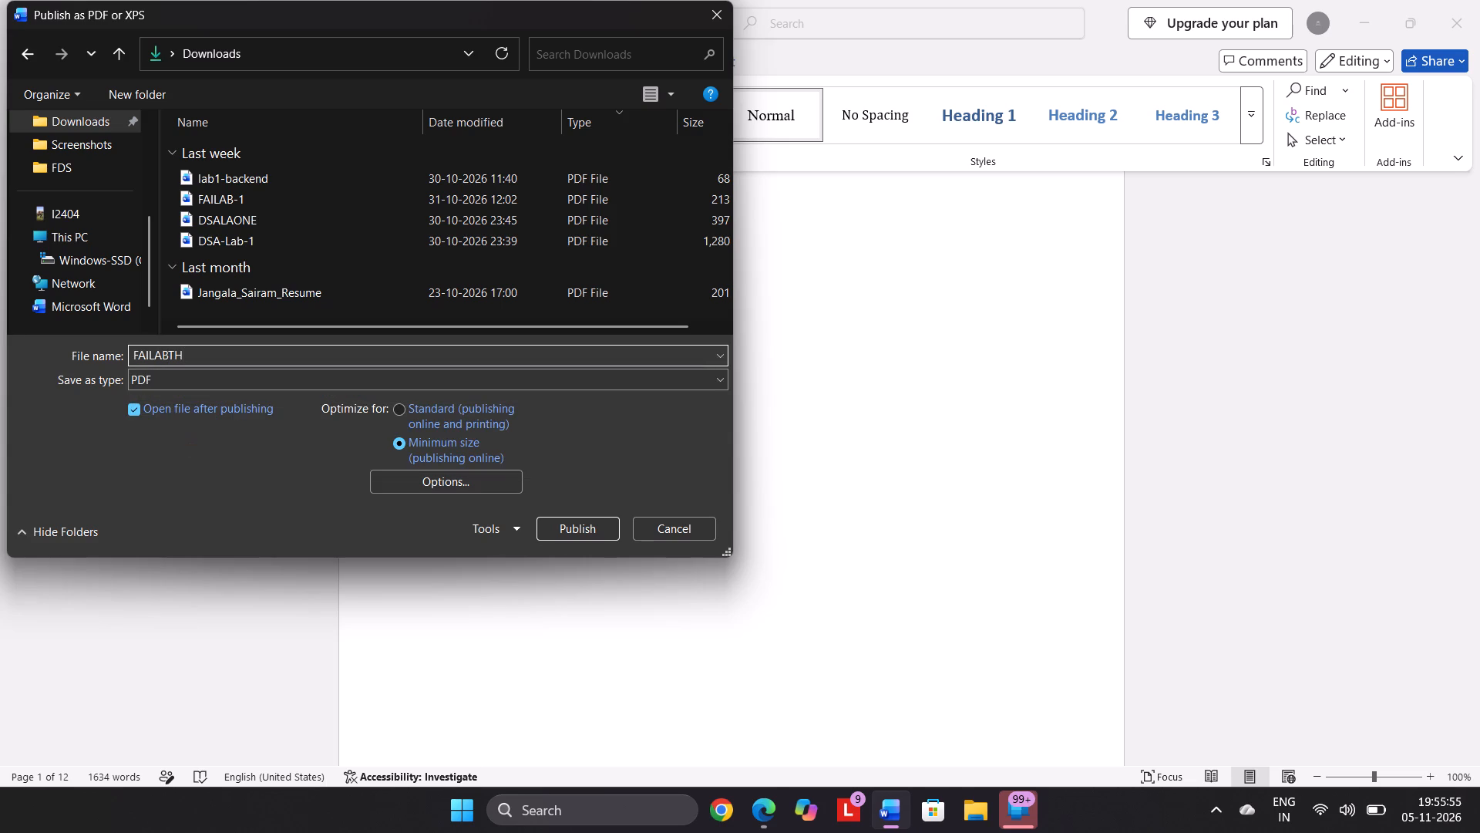
key(BackSpace)
key(BackSpace)
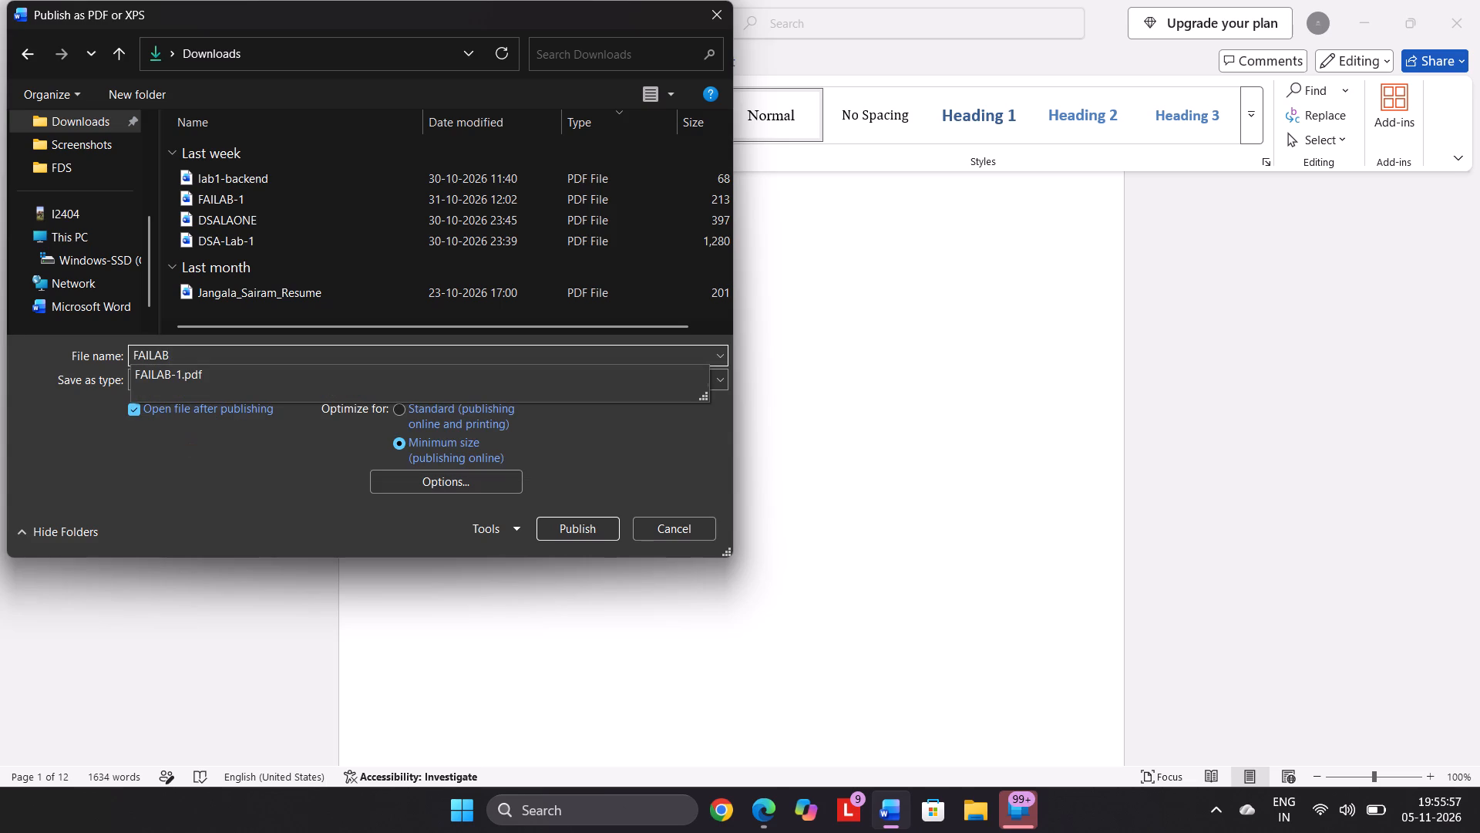
key(shift+underscore)
key(3)
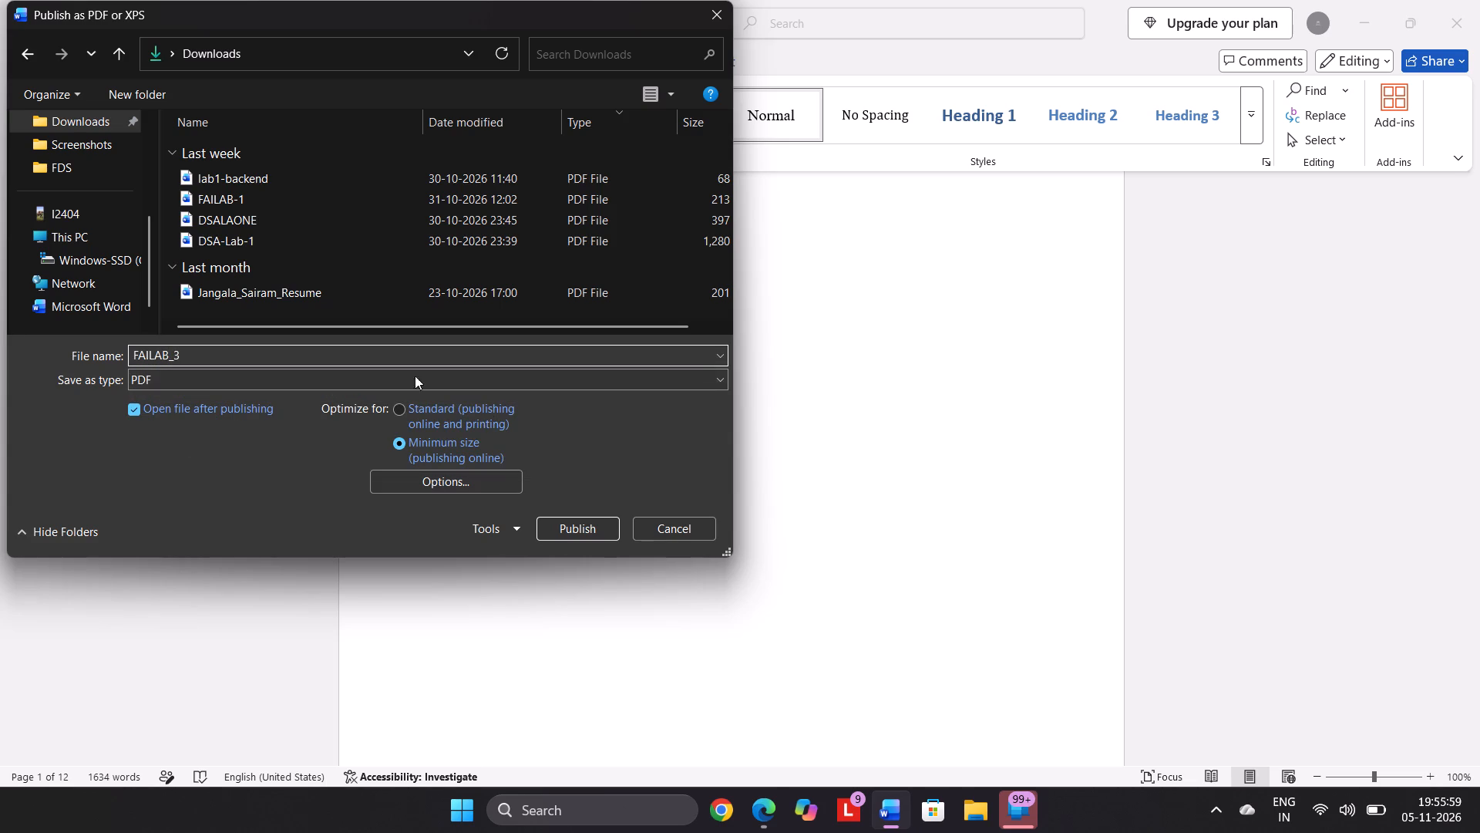
click(580, 529)
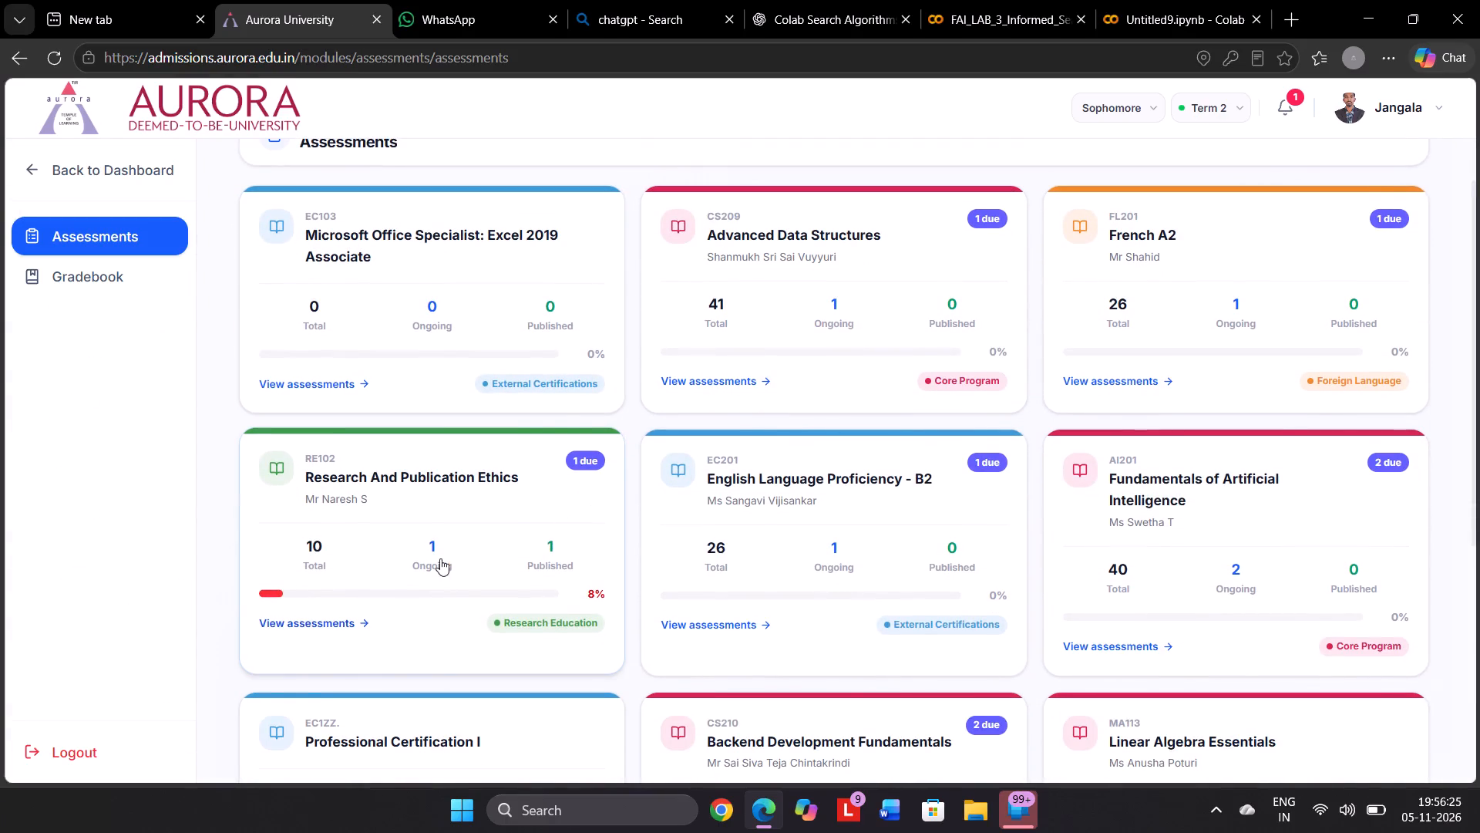
In Edge, look through the Research And Publication Ethics assessments and return to the course overview.
scroll(857, 507, down, 1)
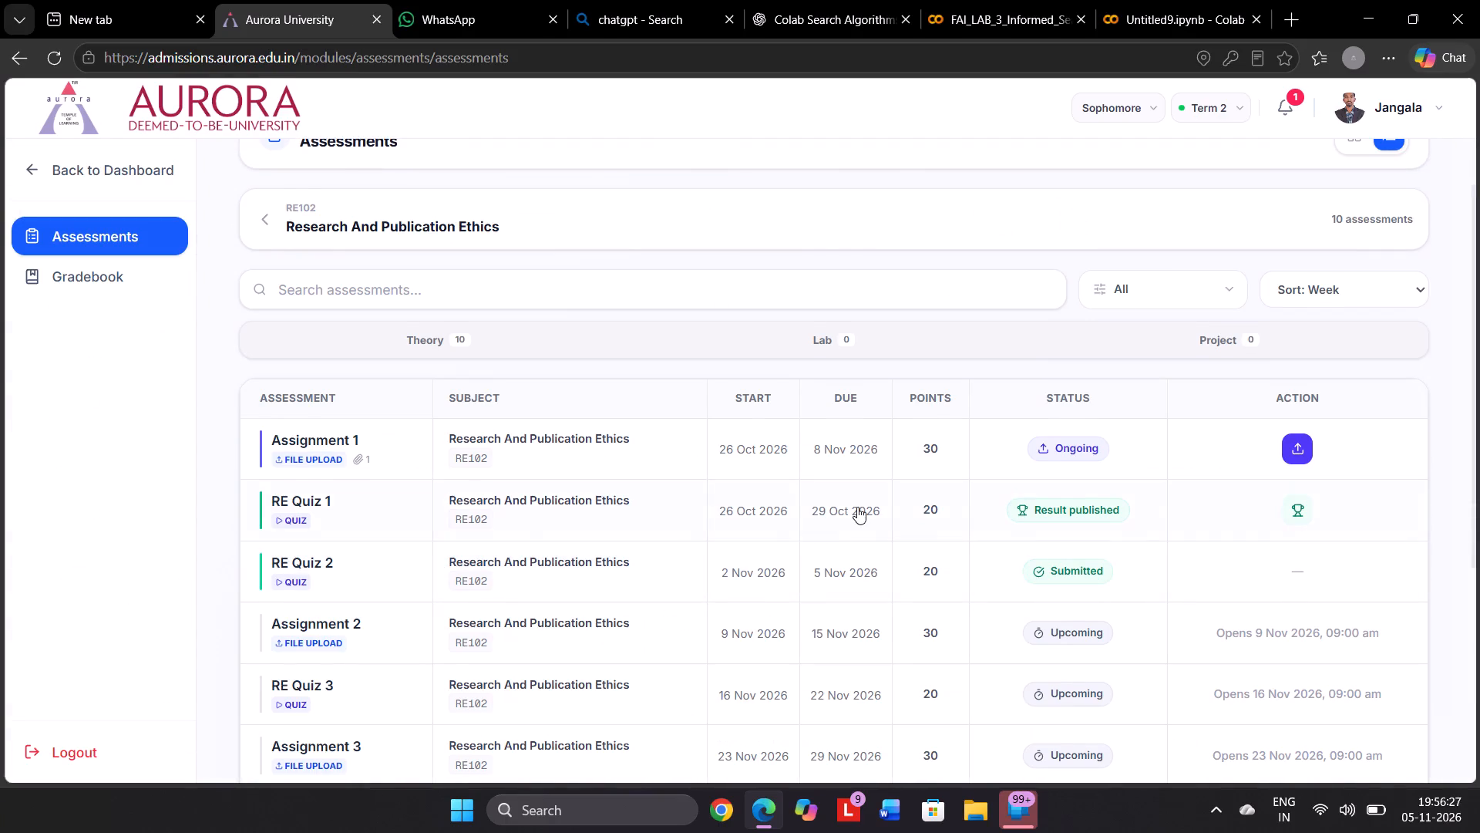
scroll(857, 507, down, 1)
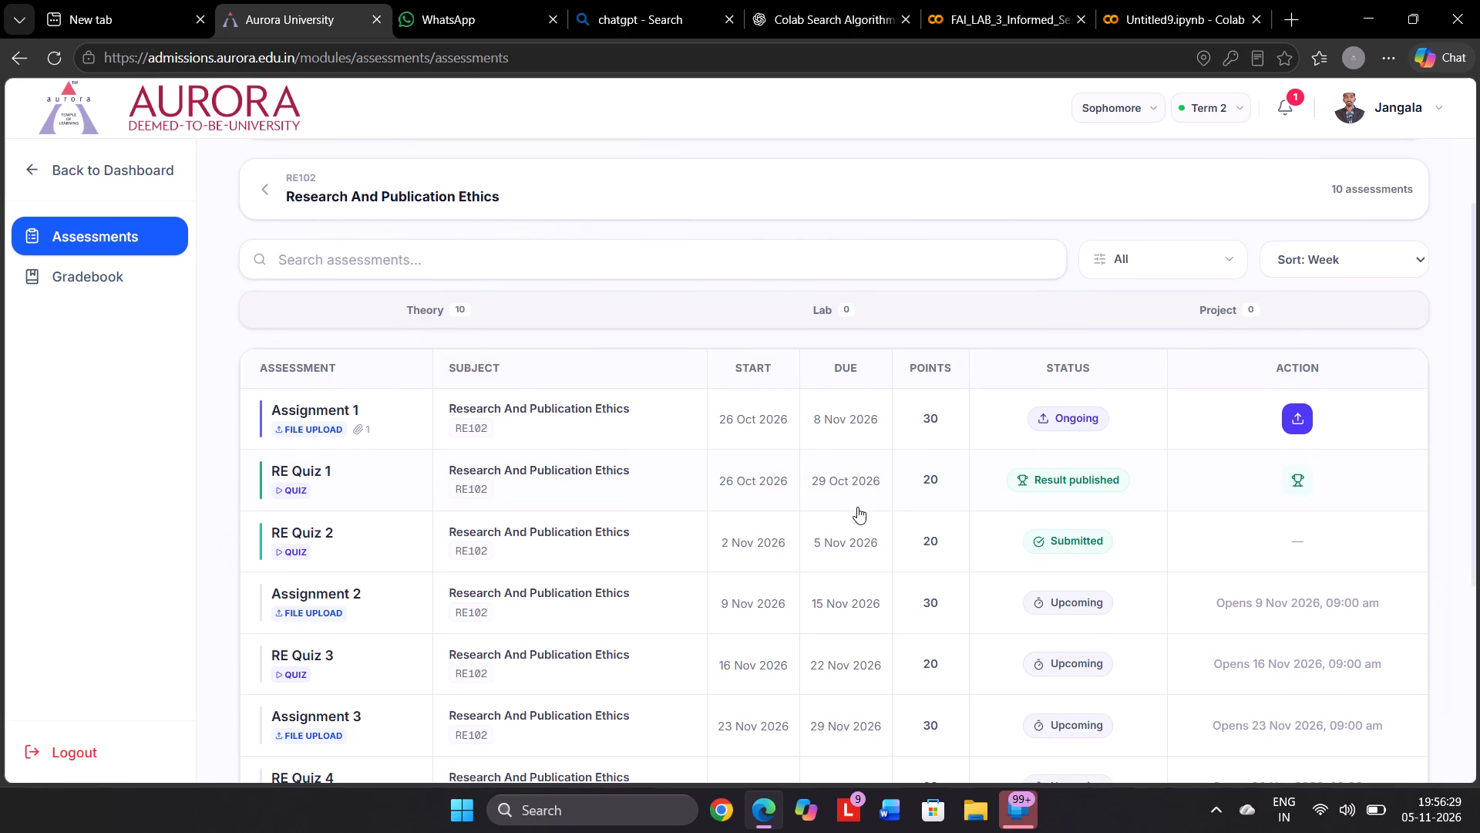
scroll(857, 507, down, 3)
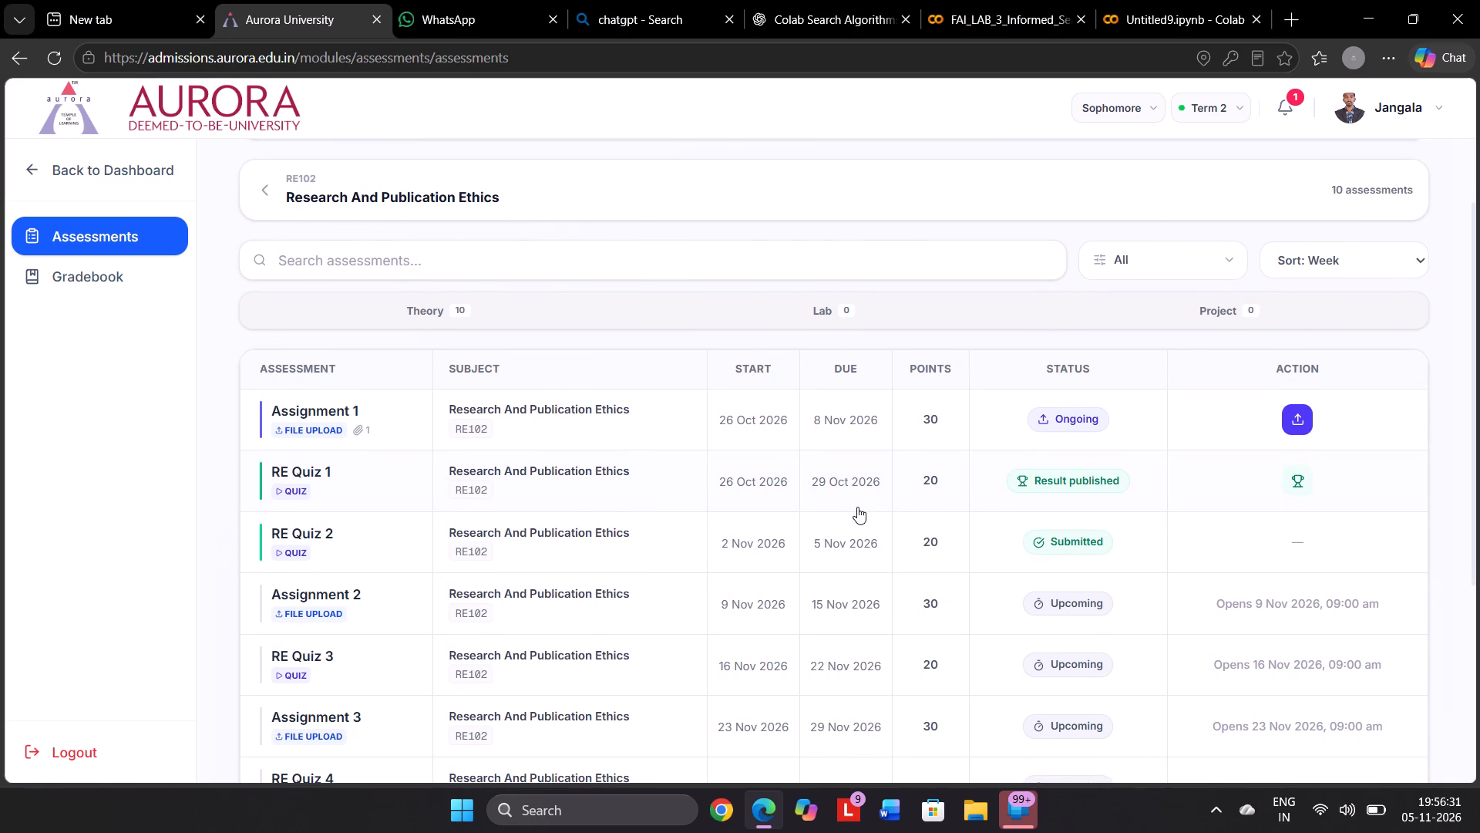
scroll(857, 507, down, 2)
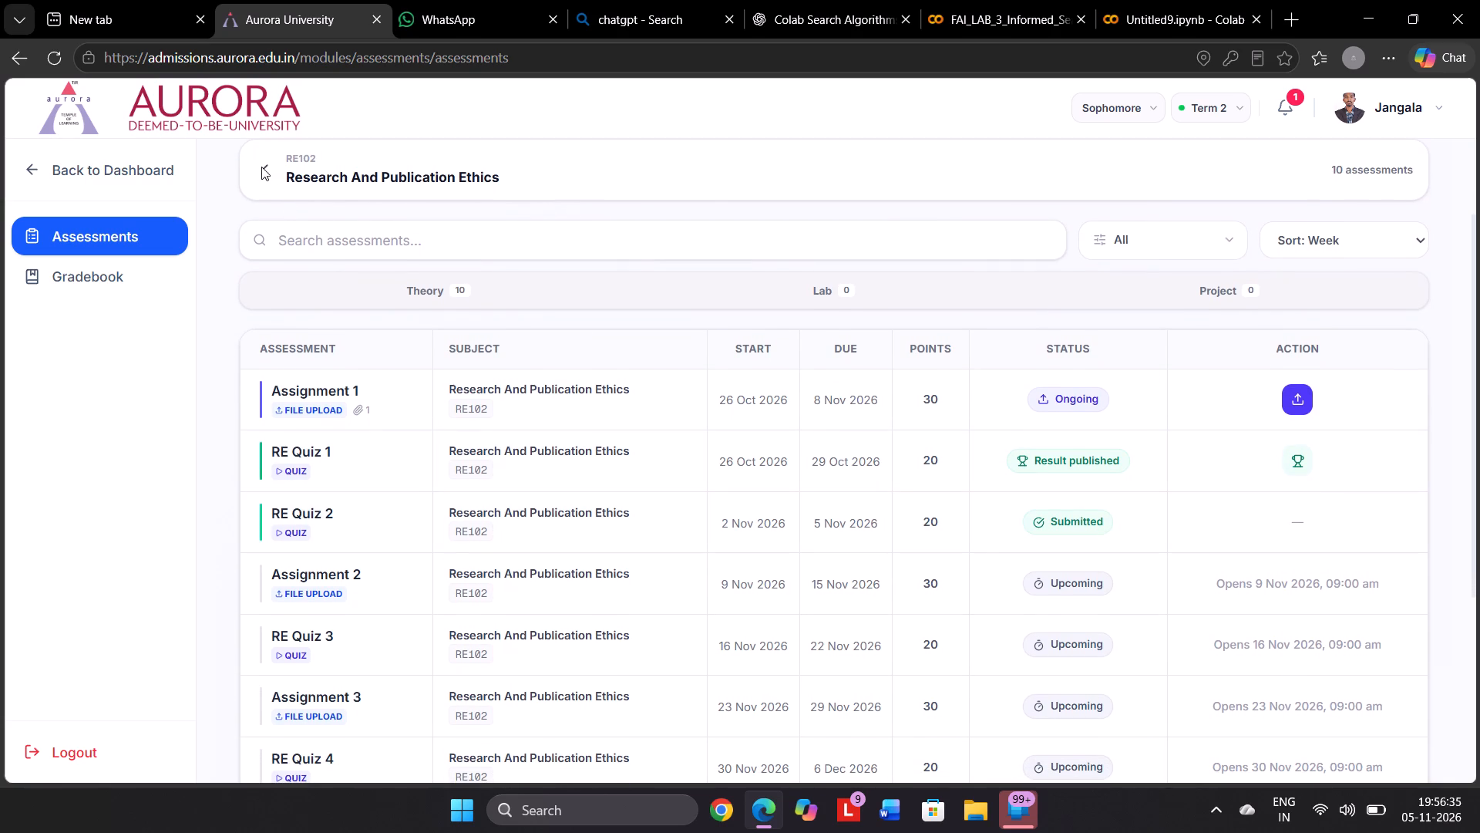
click(261, 164)
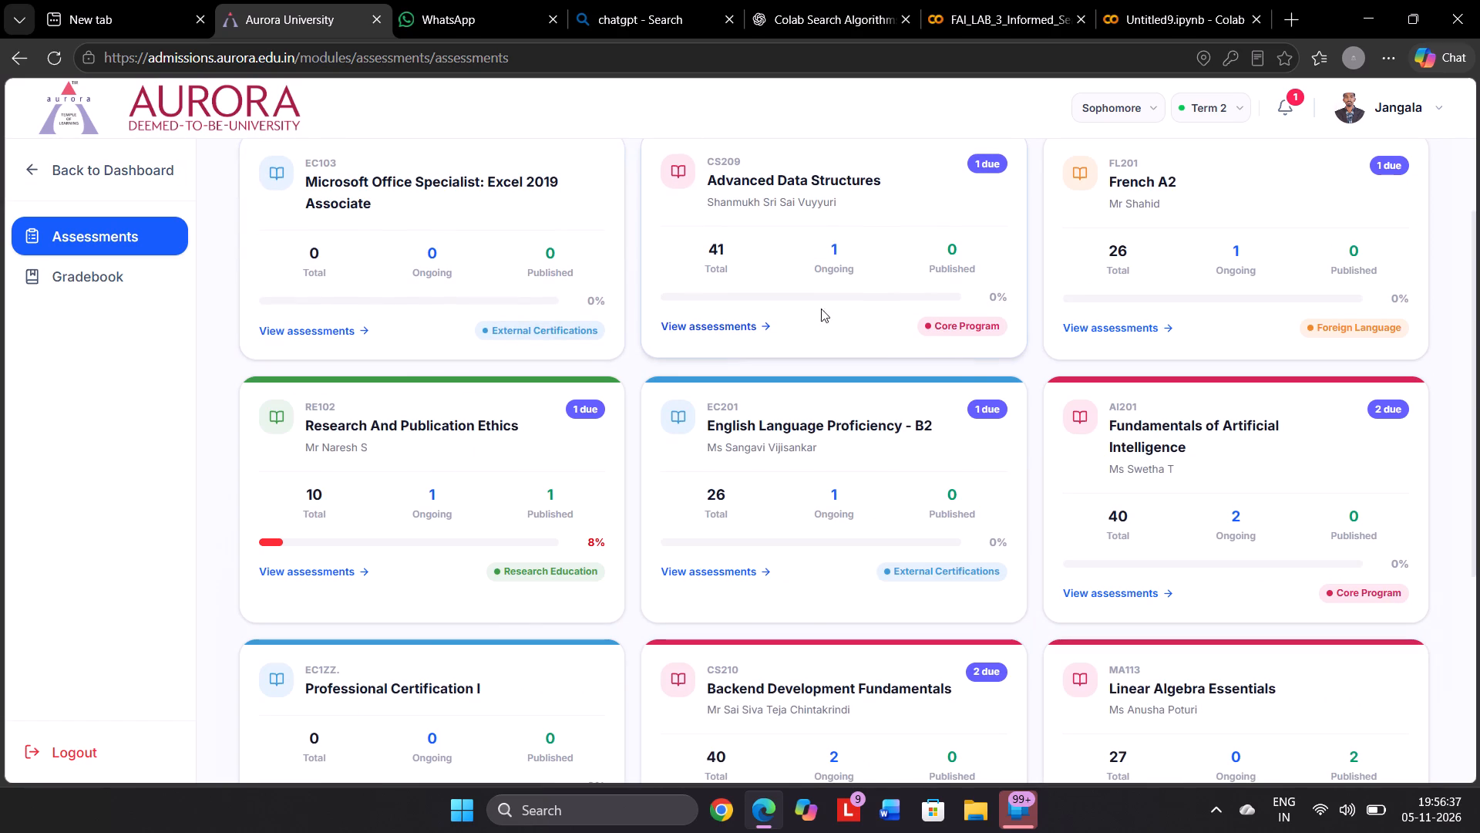
Upload FAILAB_3 from Downloads as the Lab Report 3 submission in the Fundamentals of Artificial Intelligence course.
click(1246, 510)
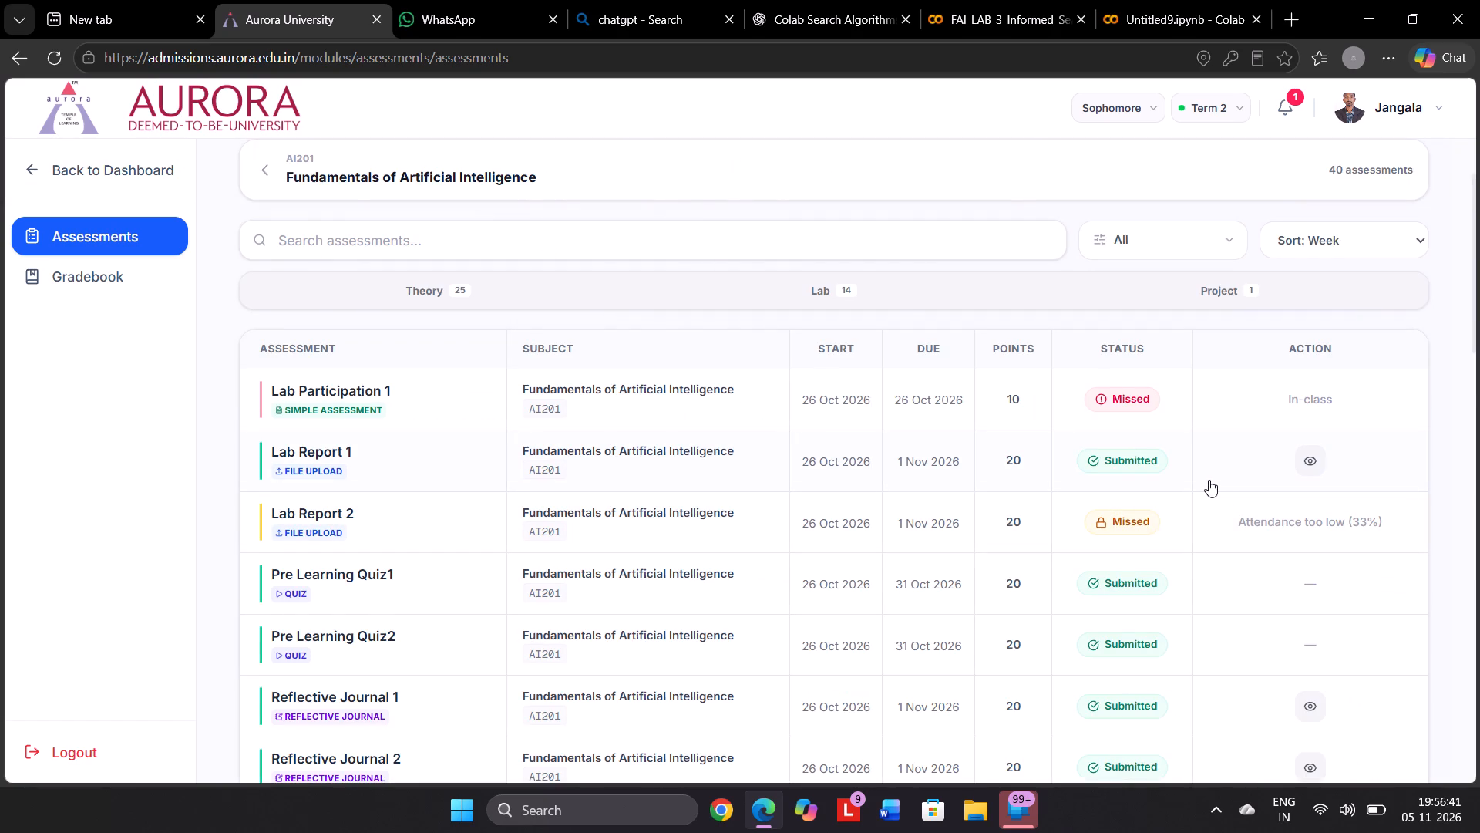
scroll(1209, 480, down, 3)
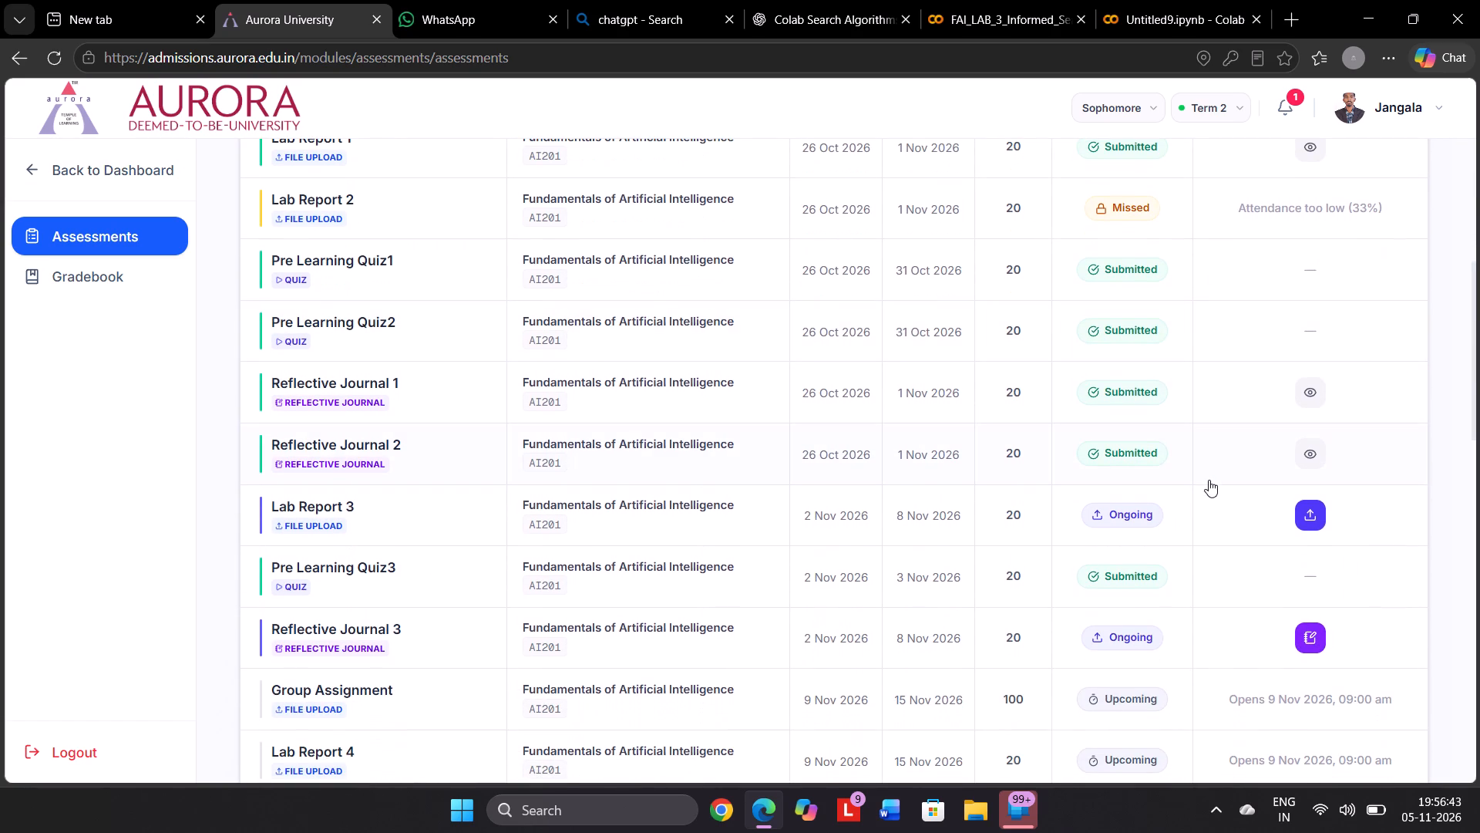
click(1315, 518)
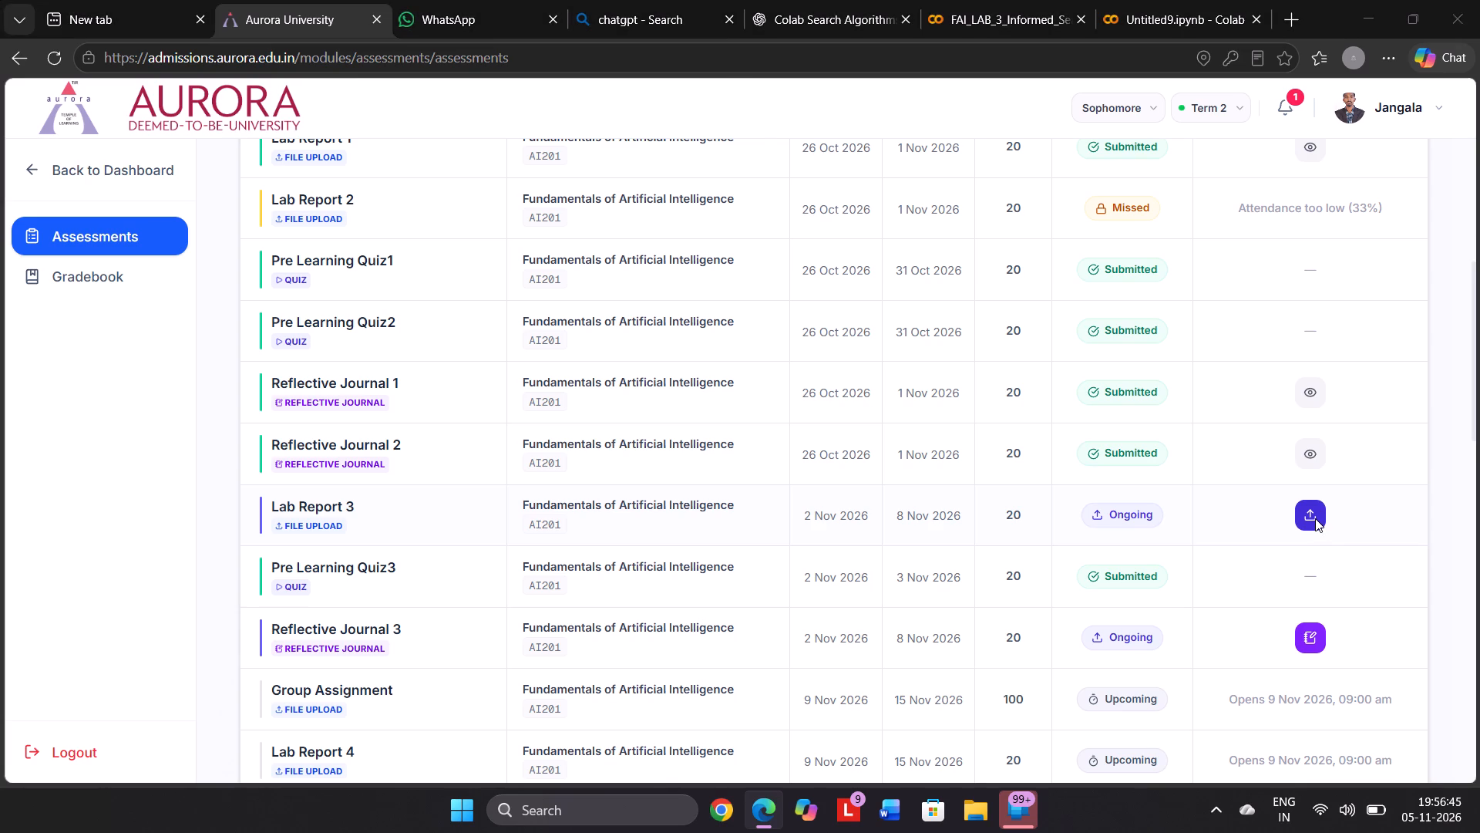
click(339, 175)
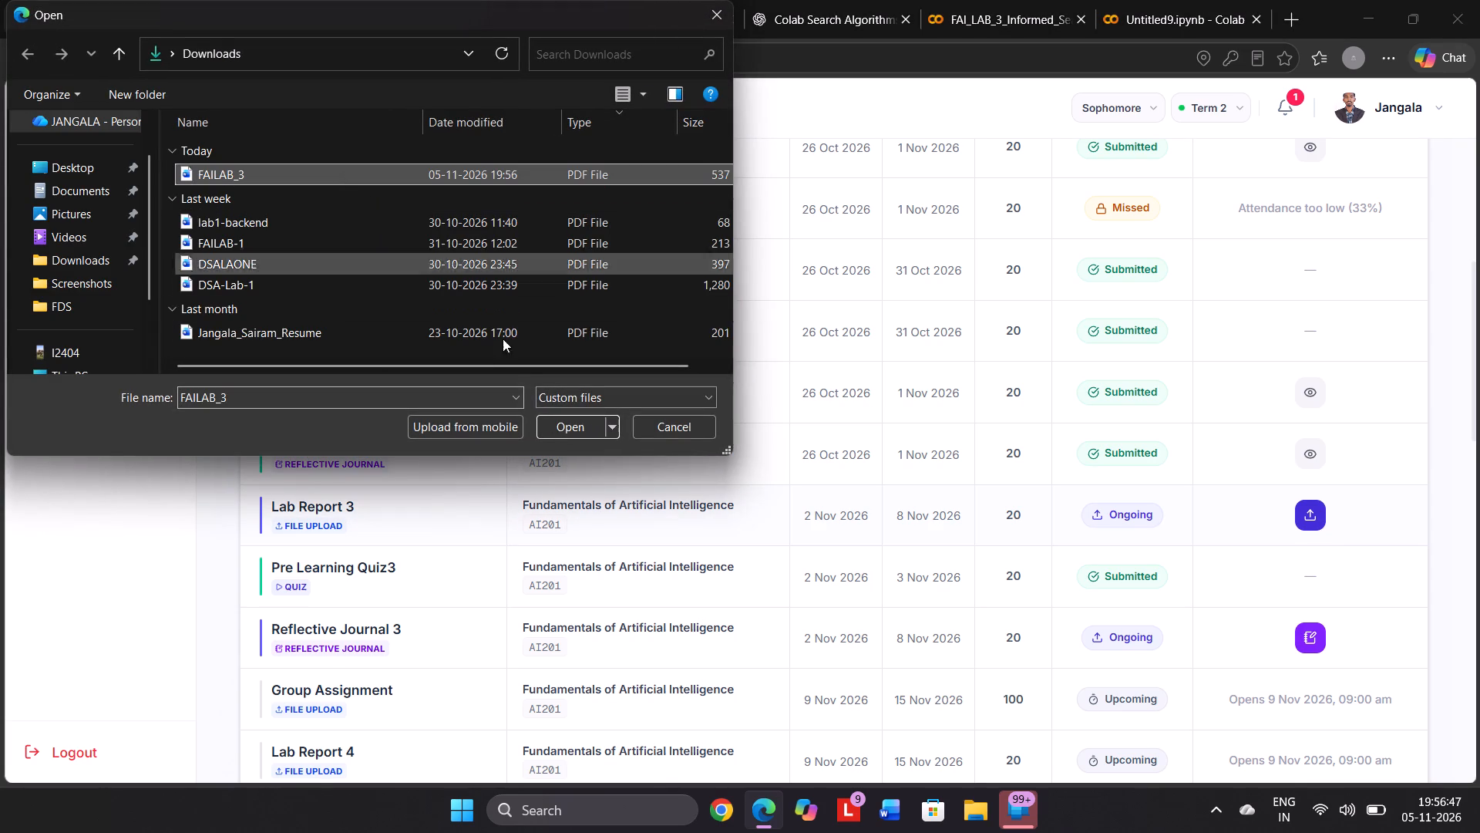
click(558, 431)
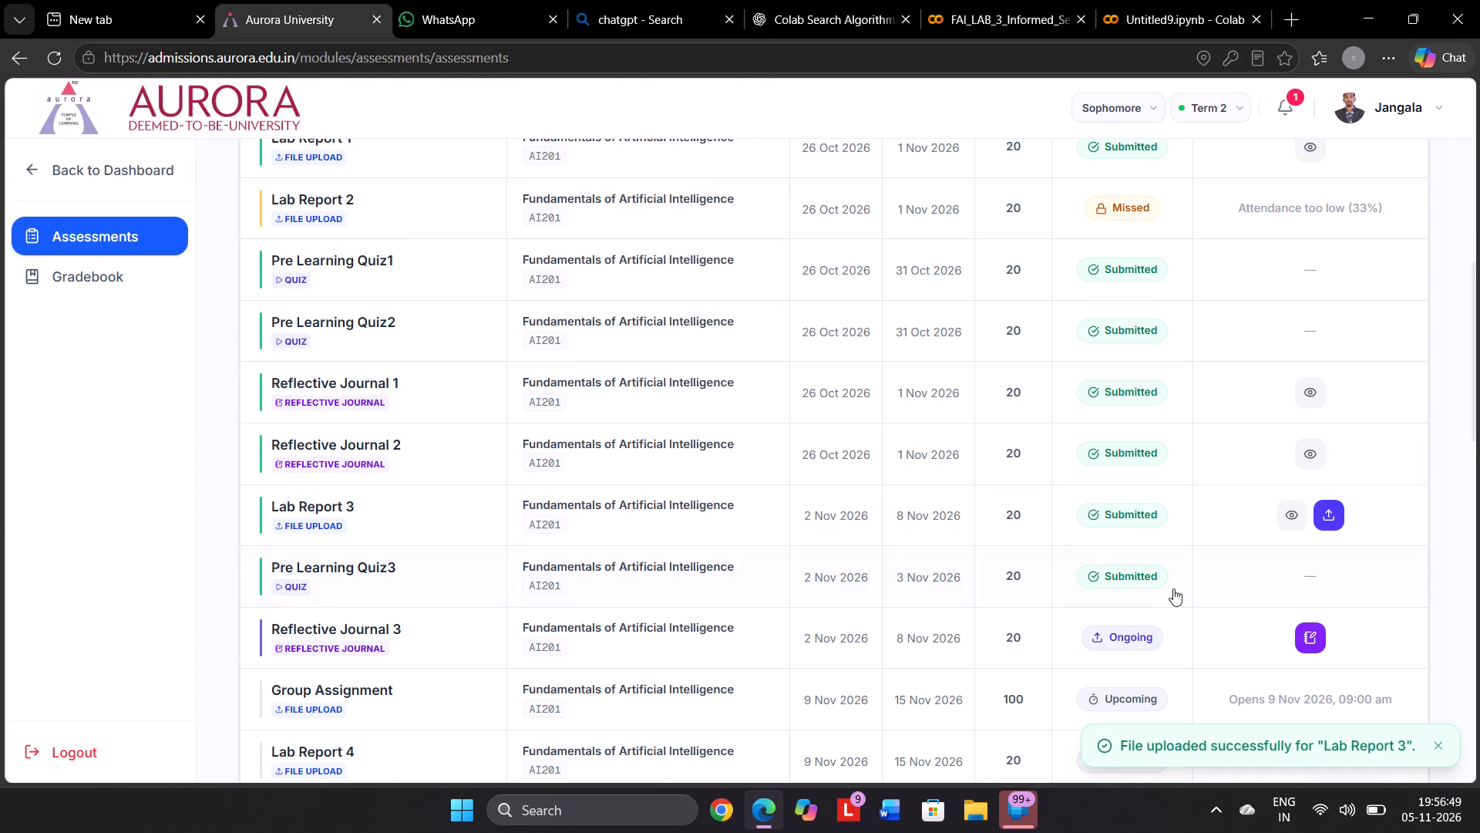
Open the submitted Lab Report 3 file and review its cover page and the Question 1 code, screenshots, link and explanation.
click(1290, 516)
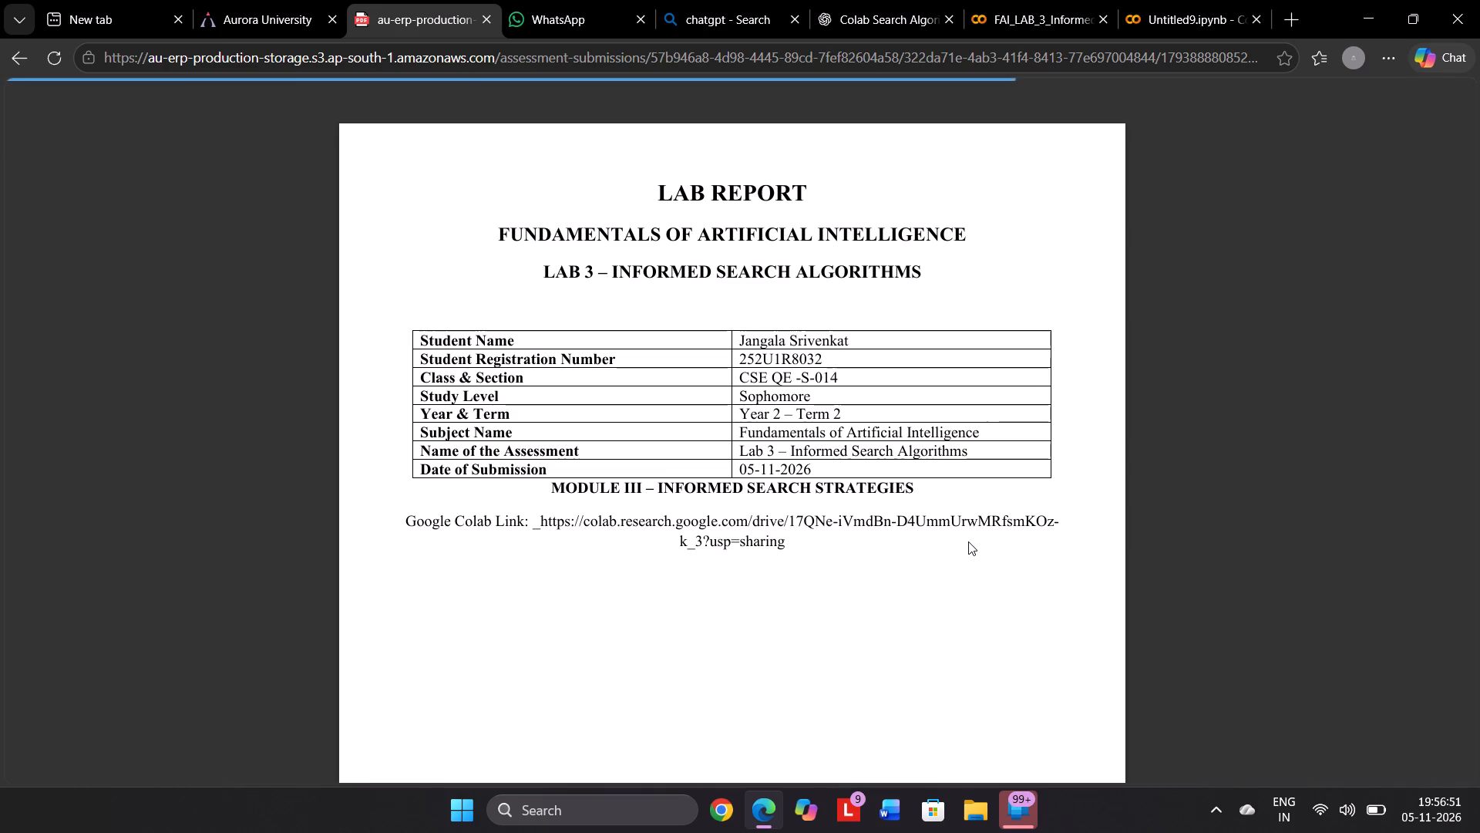
scroll(968, 541, down, 3)
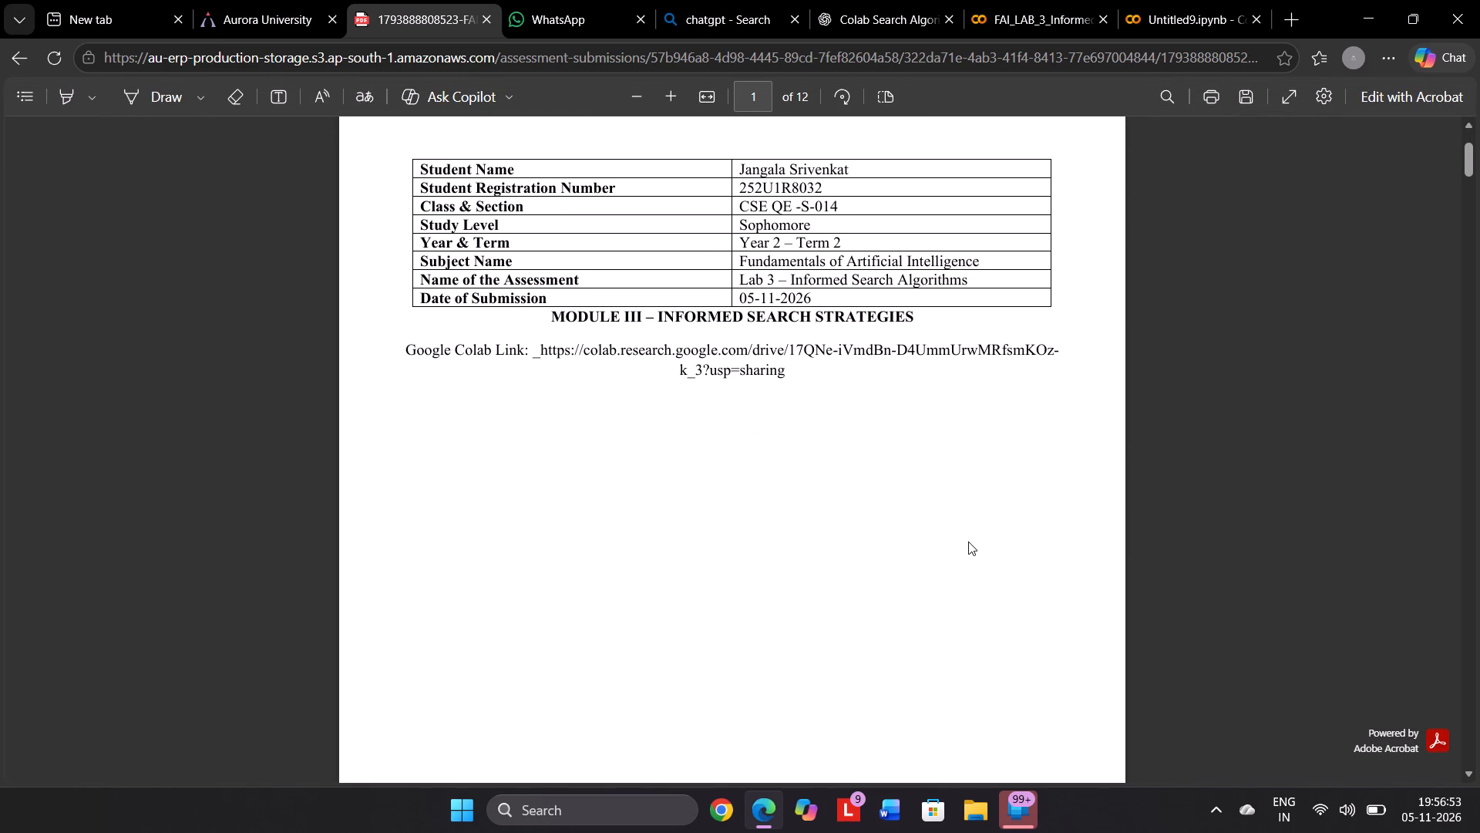
scroll(968, 541, down, 3)
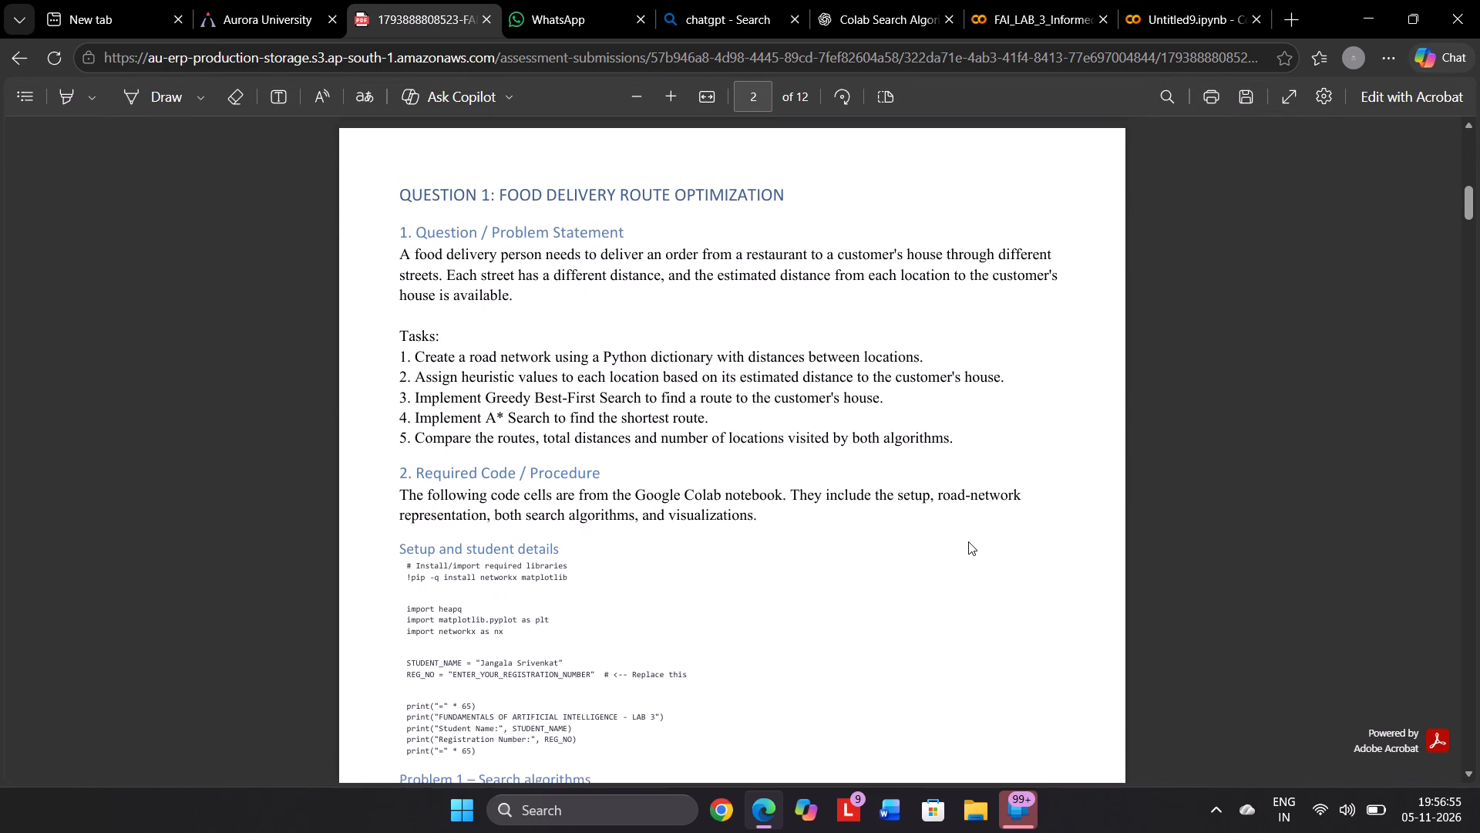
scroll(968, 541, down, 3)
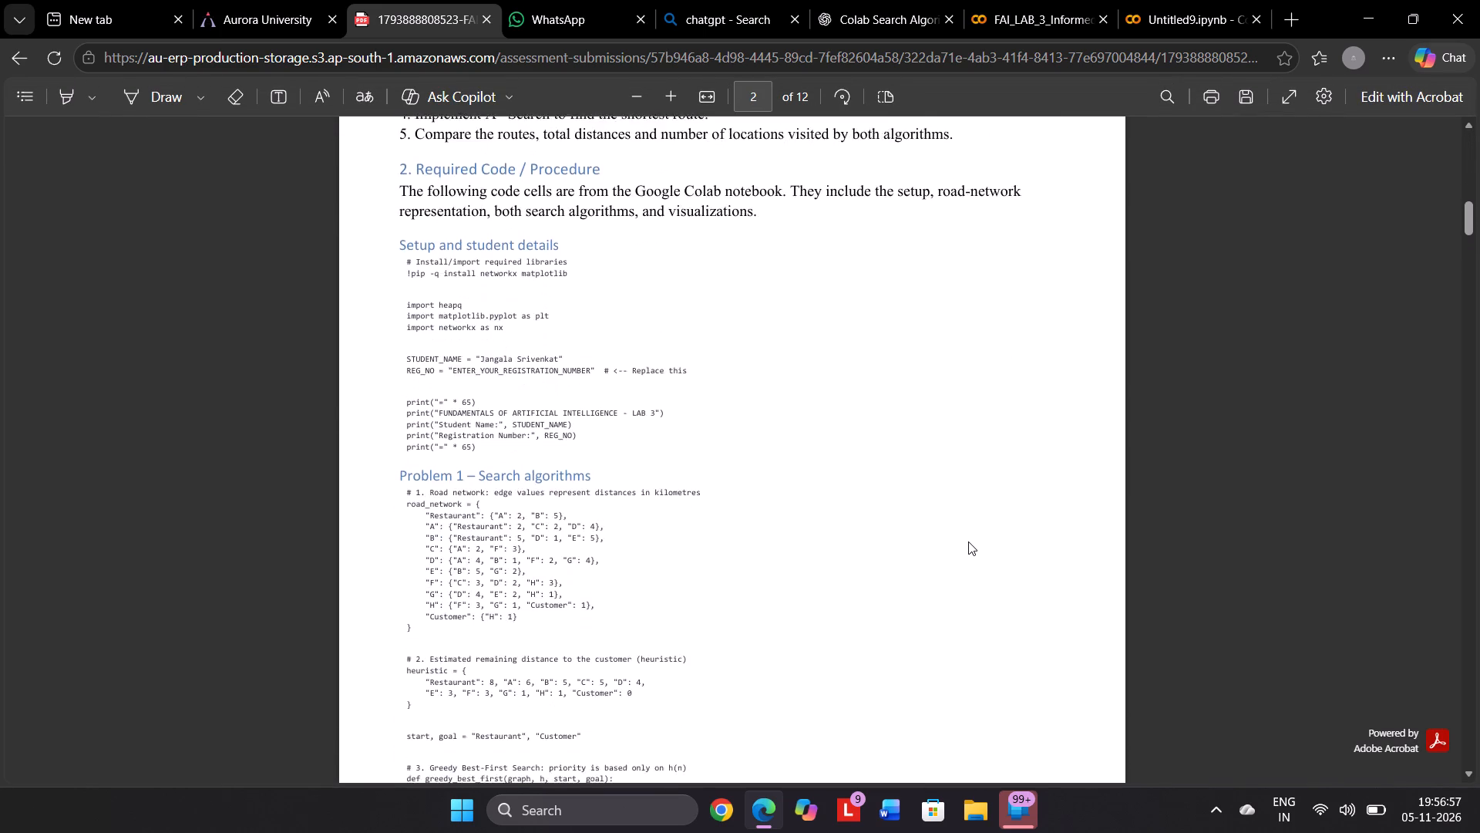
scroll(968, 541, down, 3)
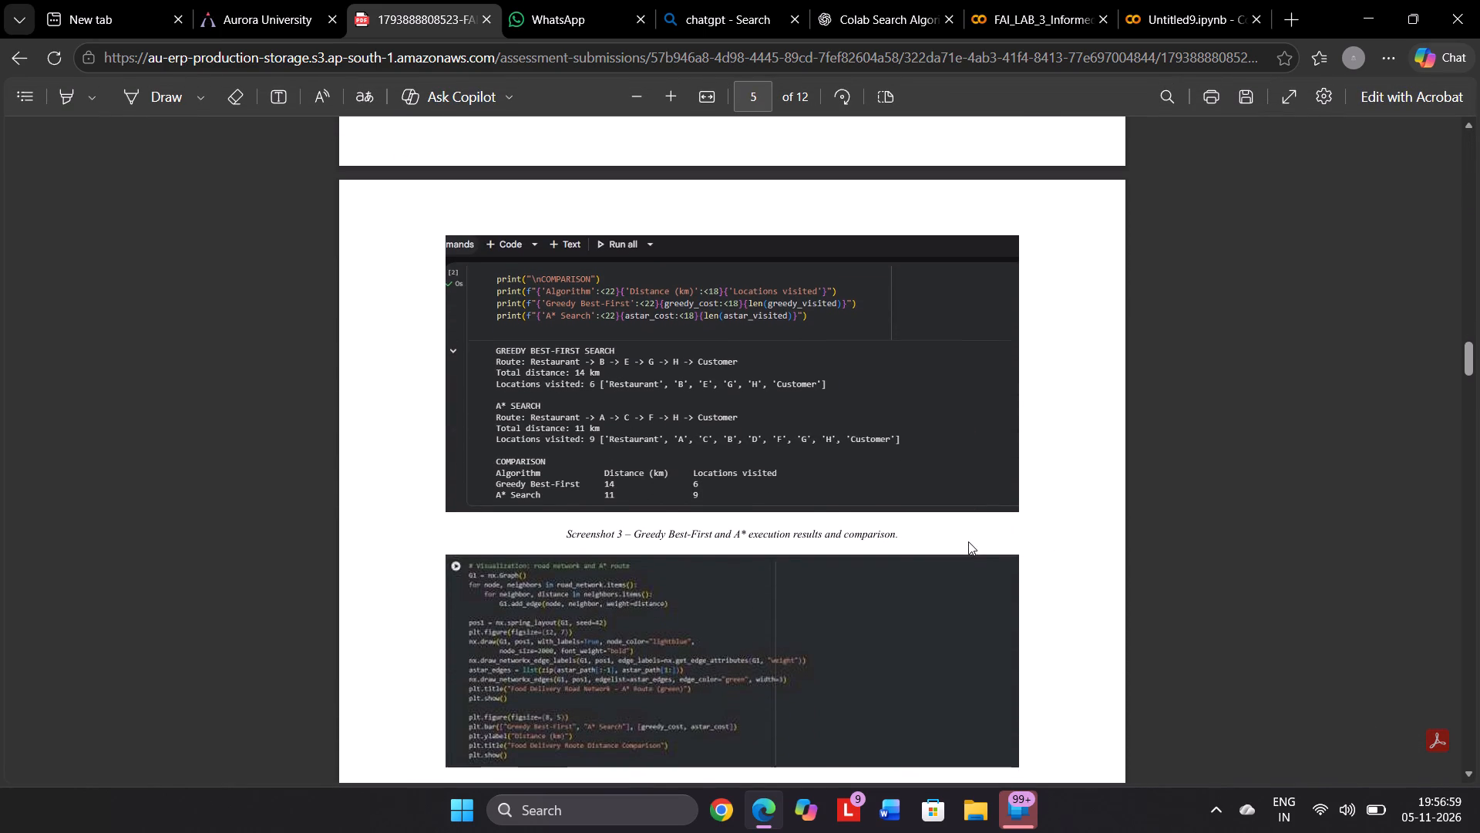
scroll(968, 541, down, 2)
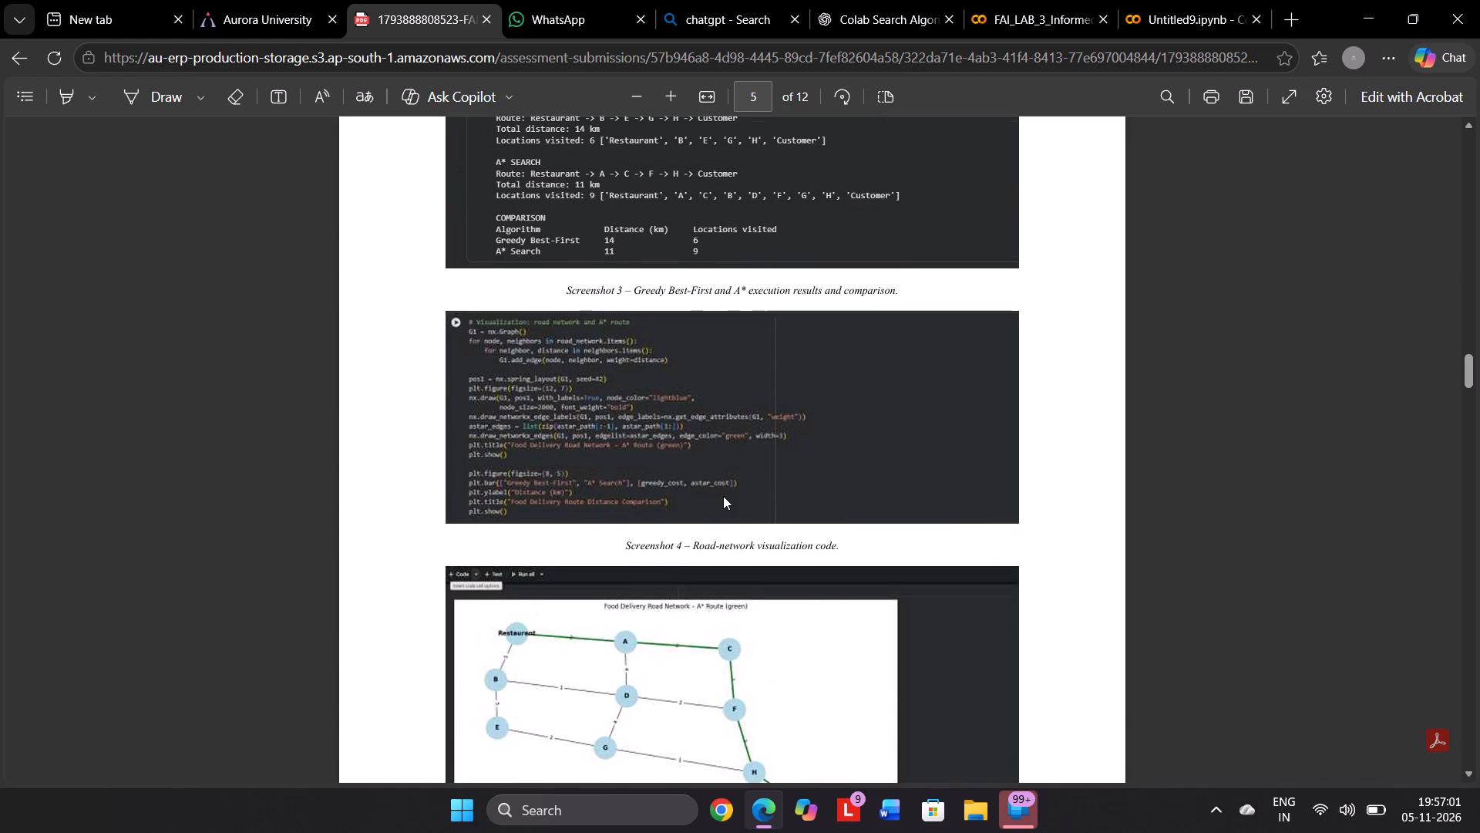
click(723, 496)
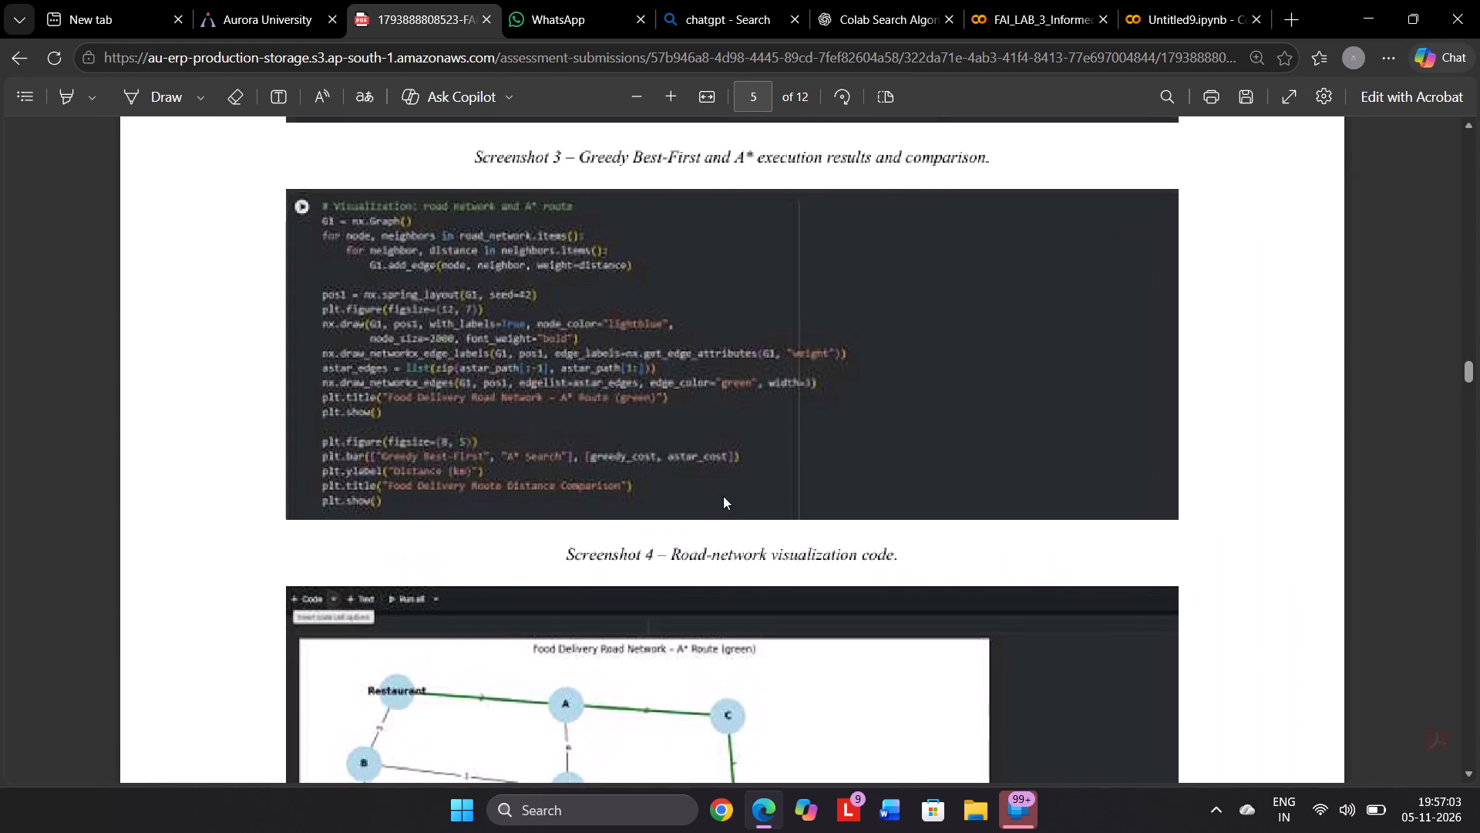
scroll(737, 427, down, 1)
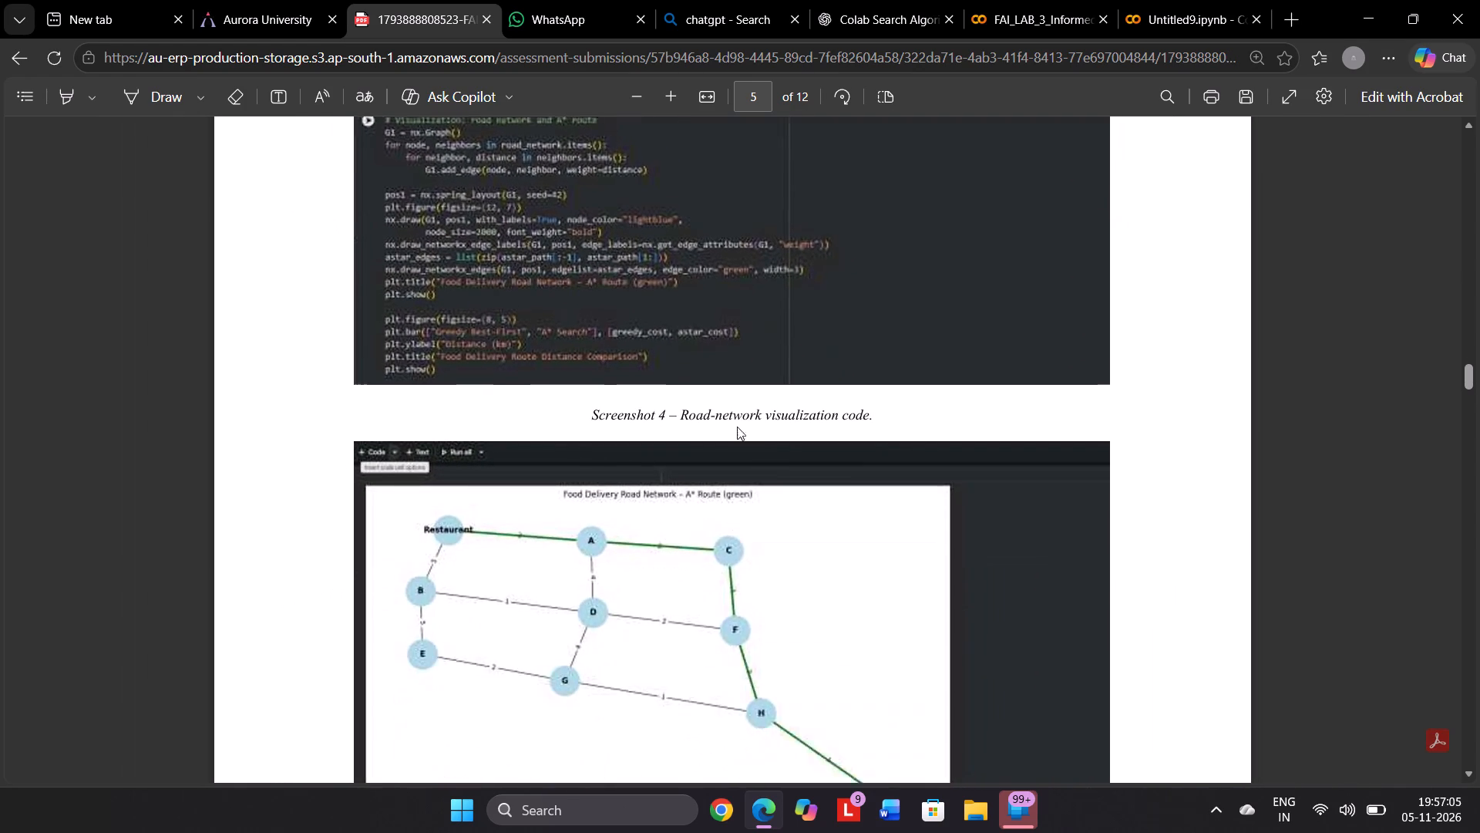
scroll(737, 427, down, 6)
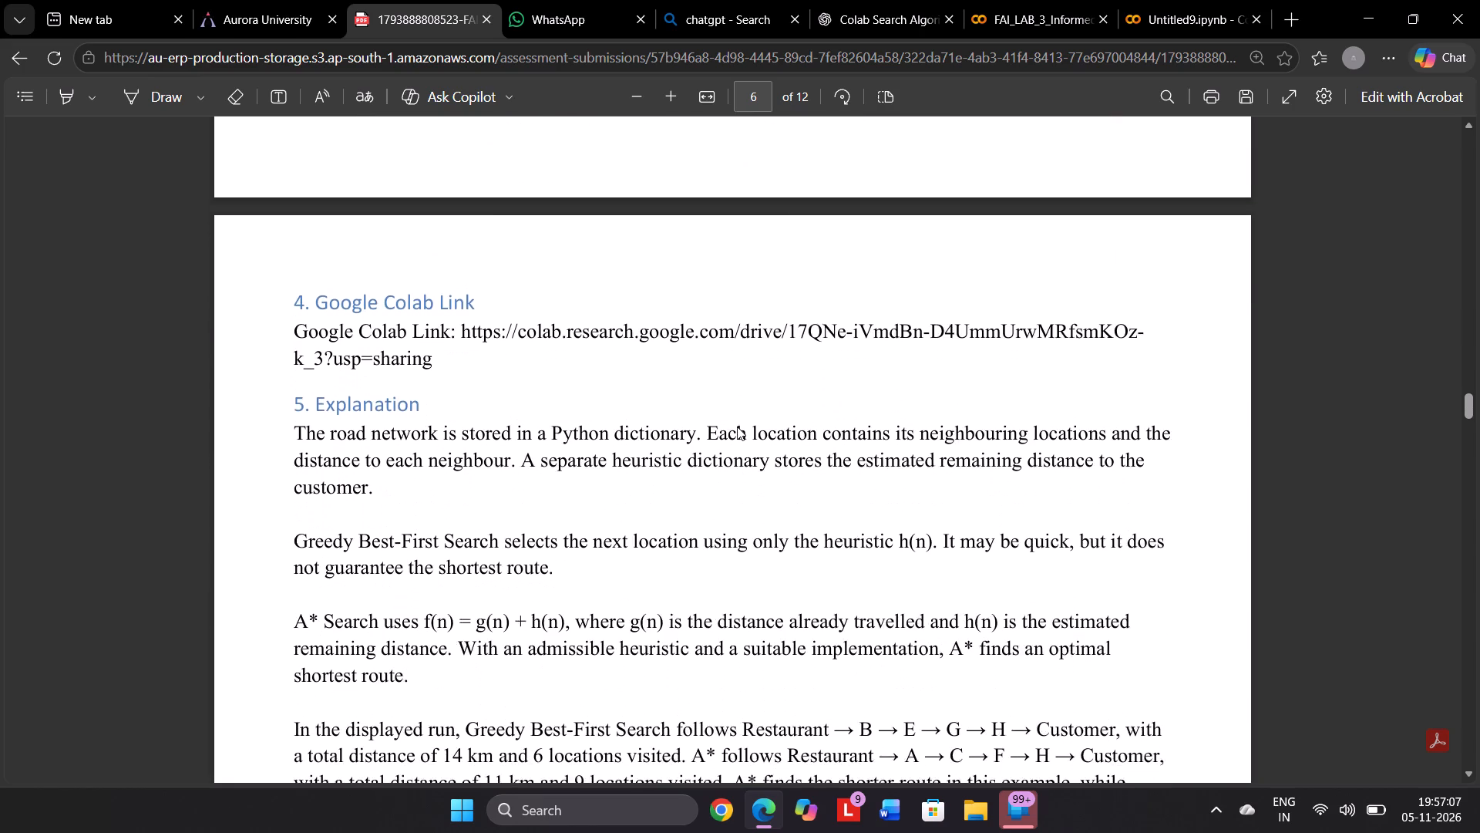
Review the Question 2 code, screenshots and explanation in the submitted PDF, and select its Google Colab Link line.
scroll(737, 427, down, 4)
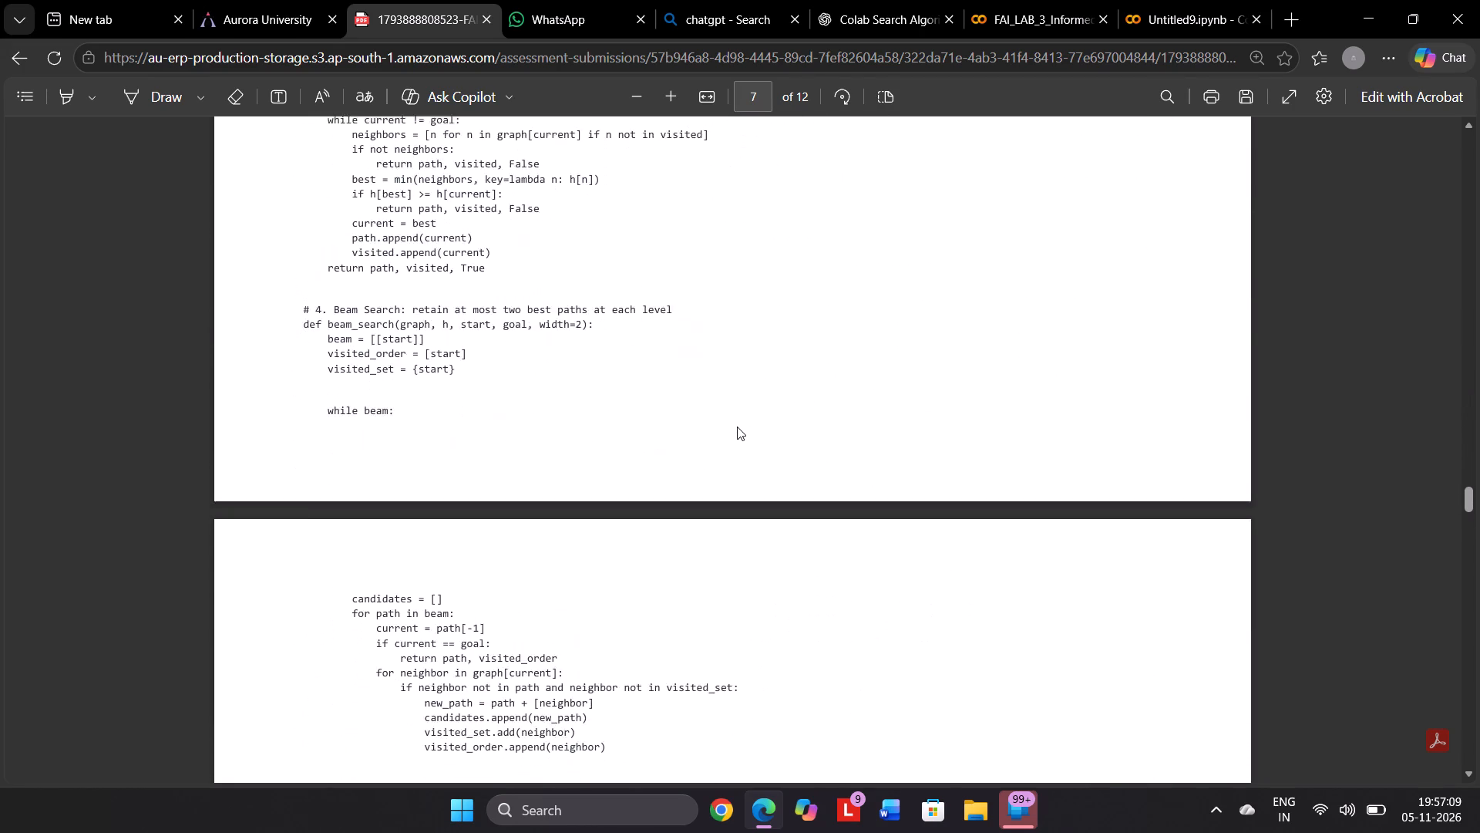
scroll(737, 427, down, 5)
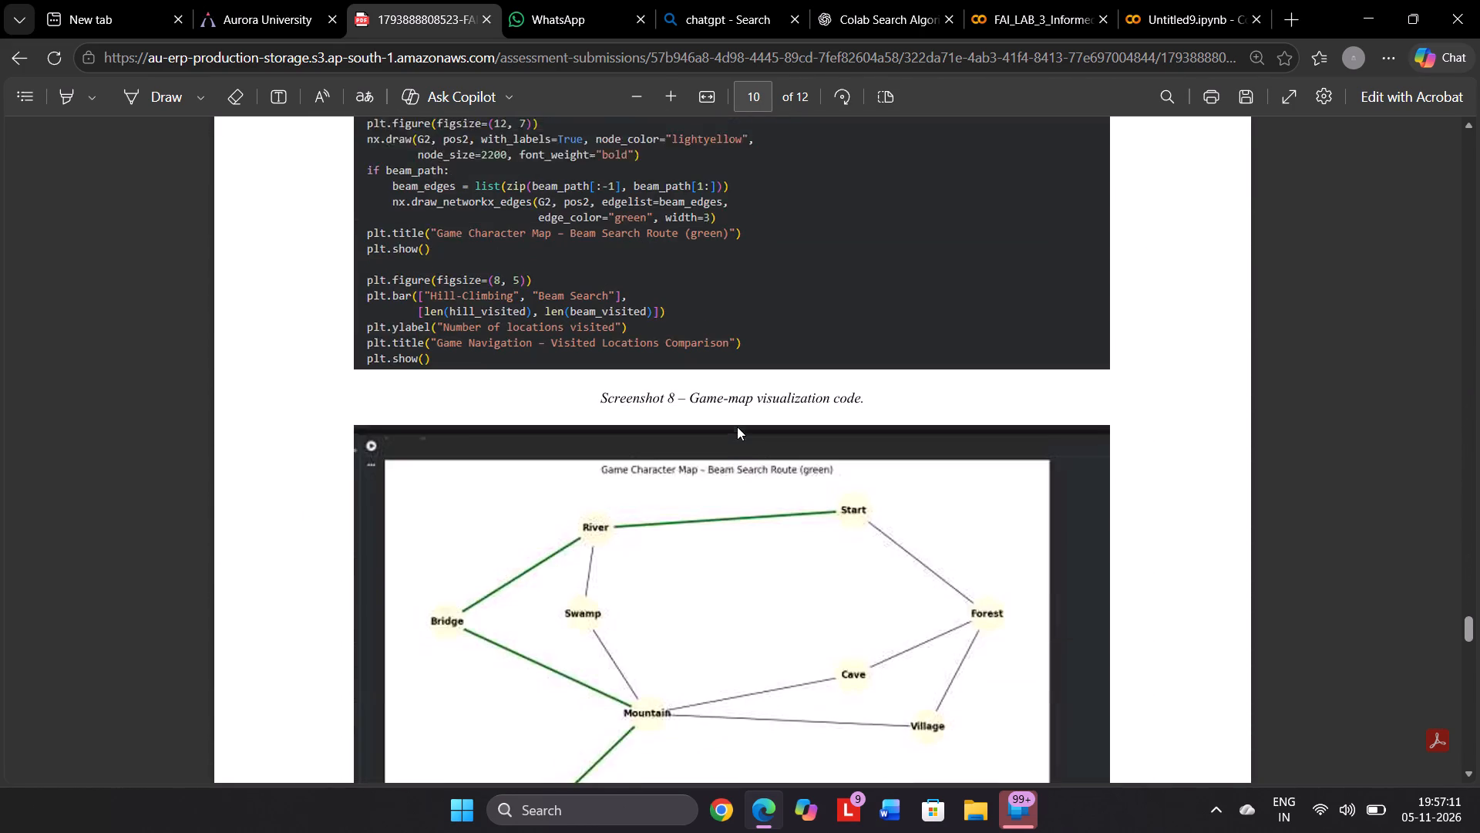
scroll(737, 427, down, 4)
scroll(737, 427, up, 1)
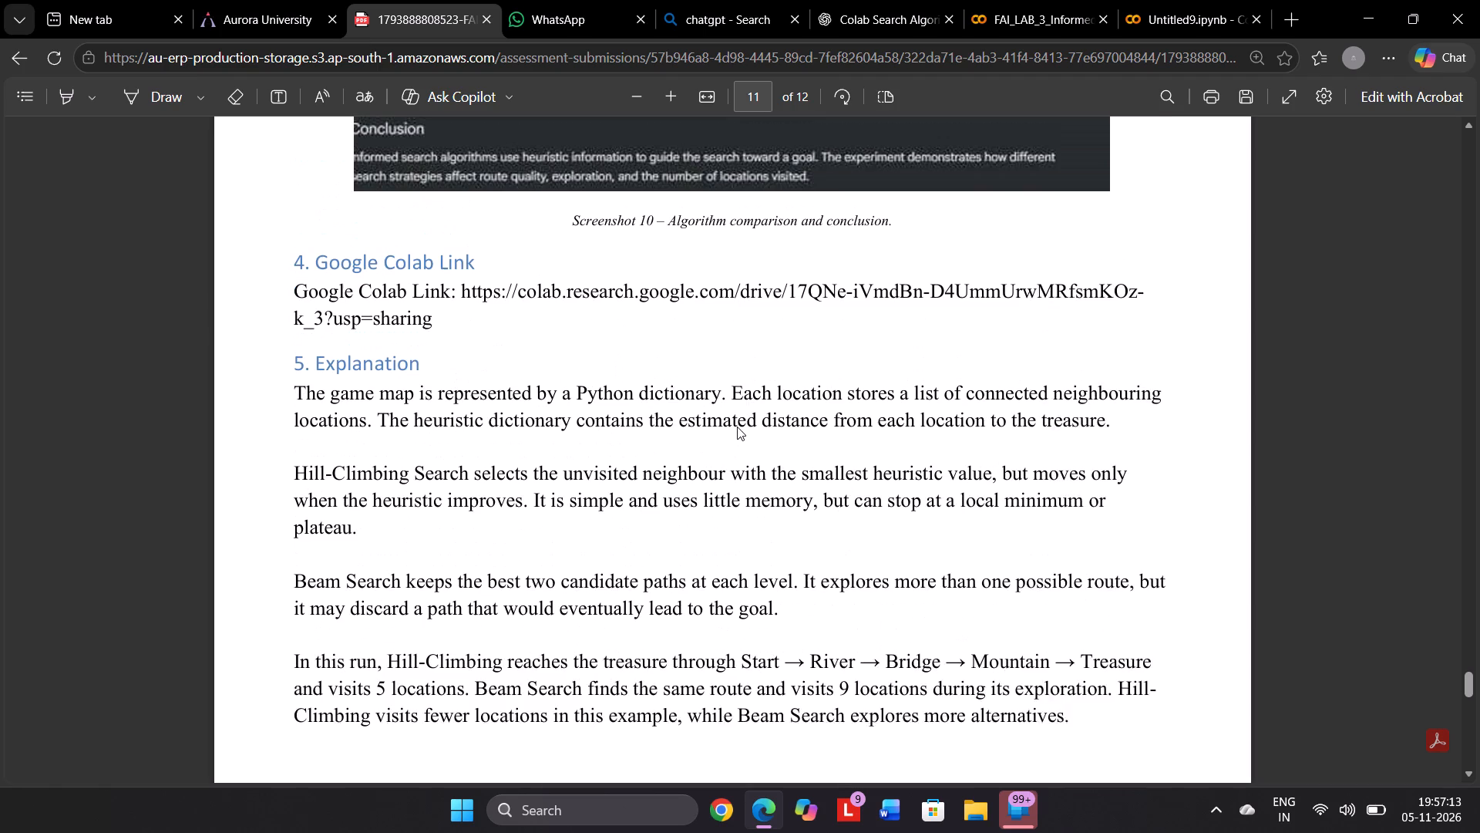
scroll(737, 427, up, 2)
drag(443, 381, 341, 343)
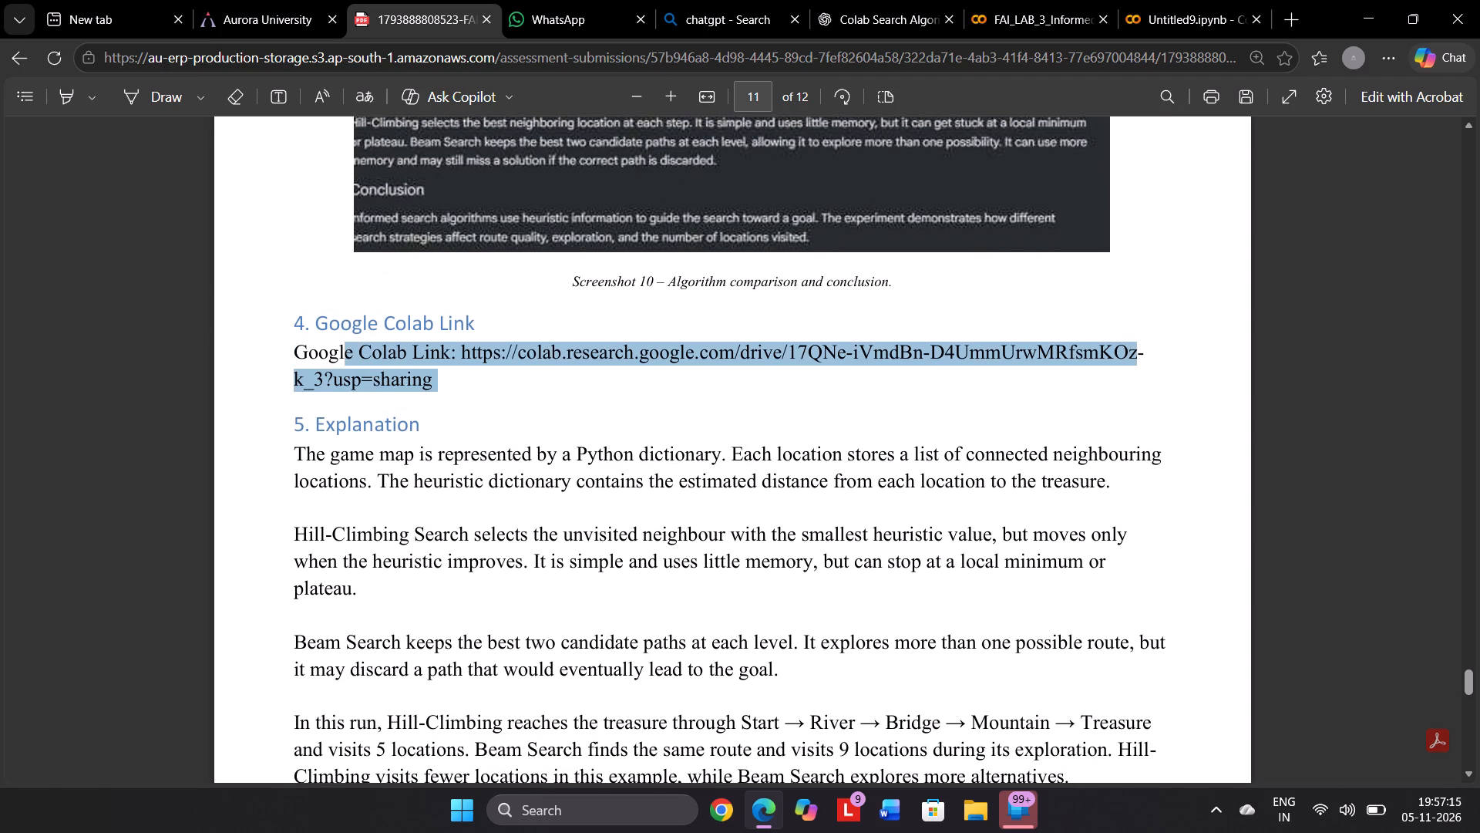
drag(341, 343, 267, 341)
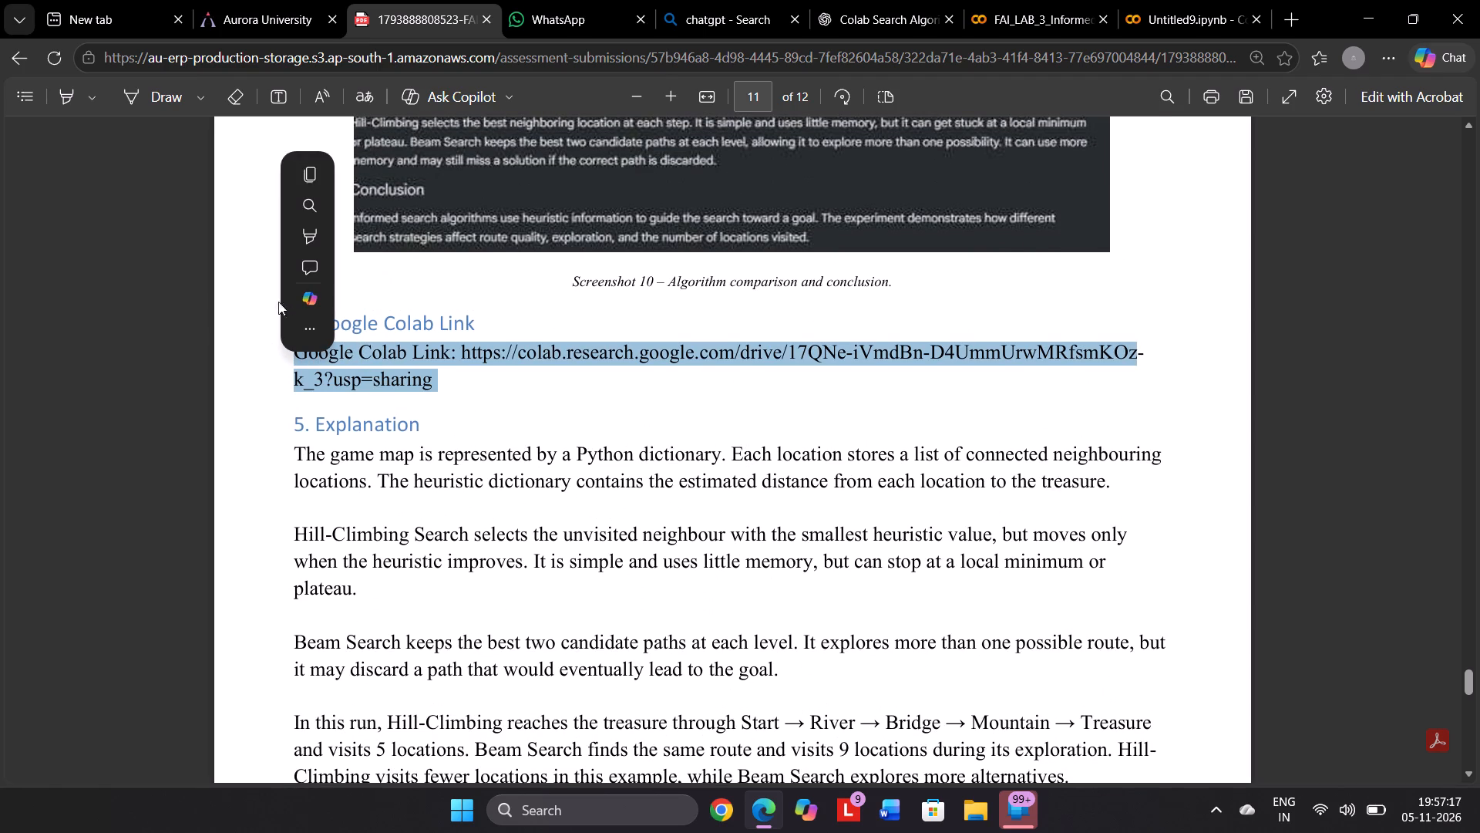
Copy the selected Google Colab Link line, close the submitted PDF, and search the web for the copied line in a new tab.
click(306, 181)
click(493, 12)
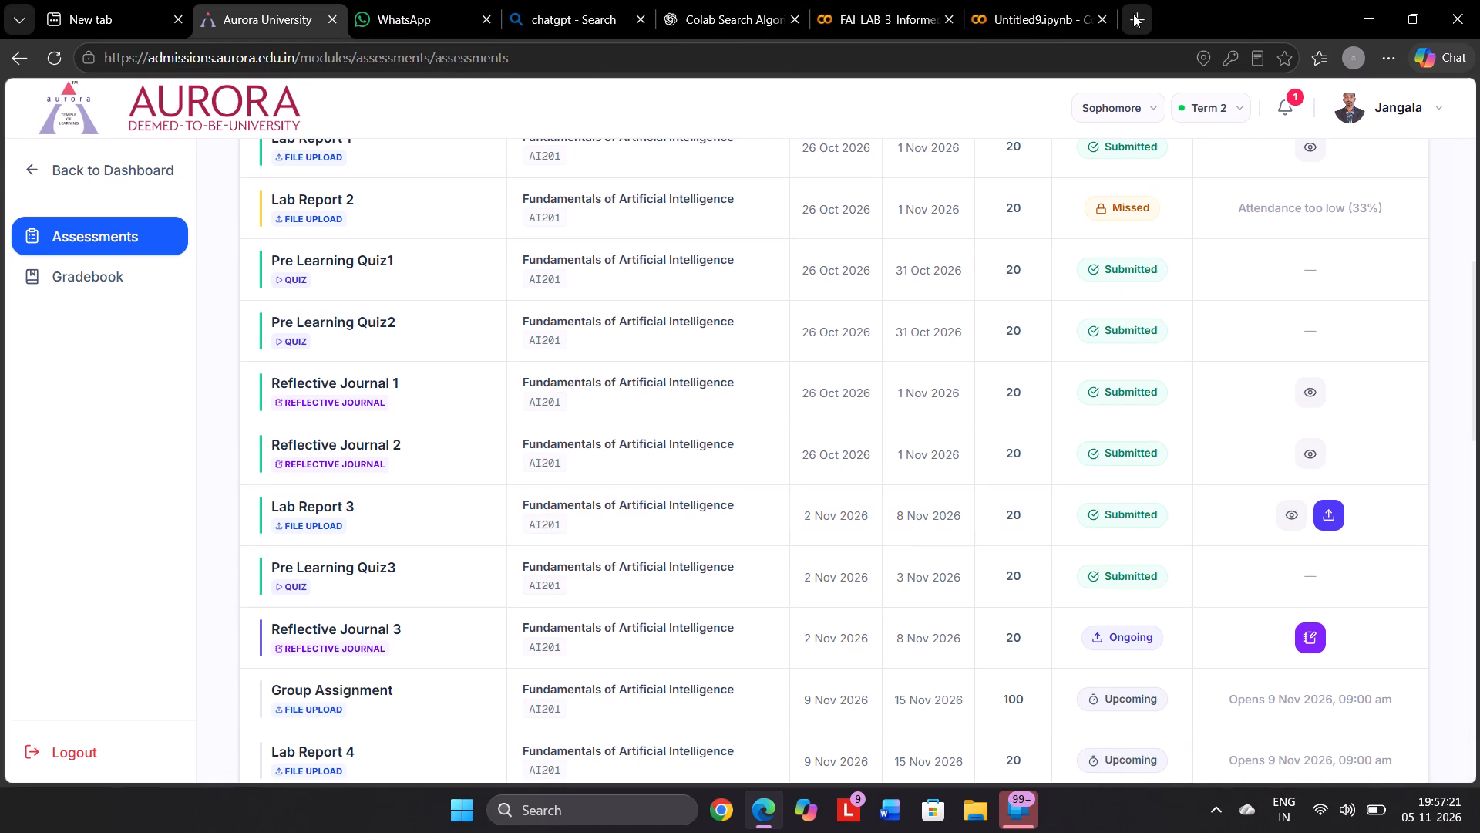
click(1133, 14)
key(ctrl+v)
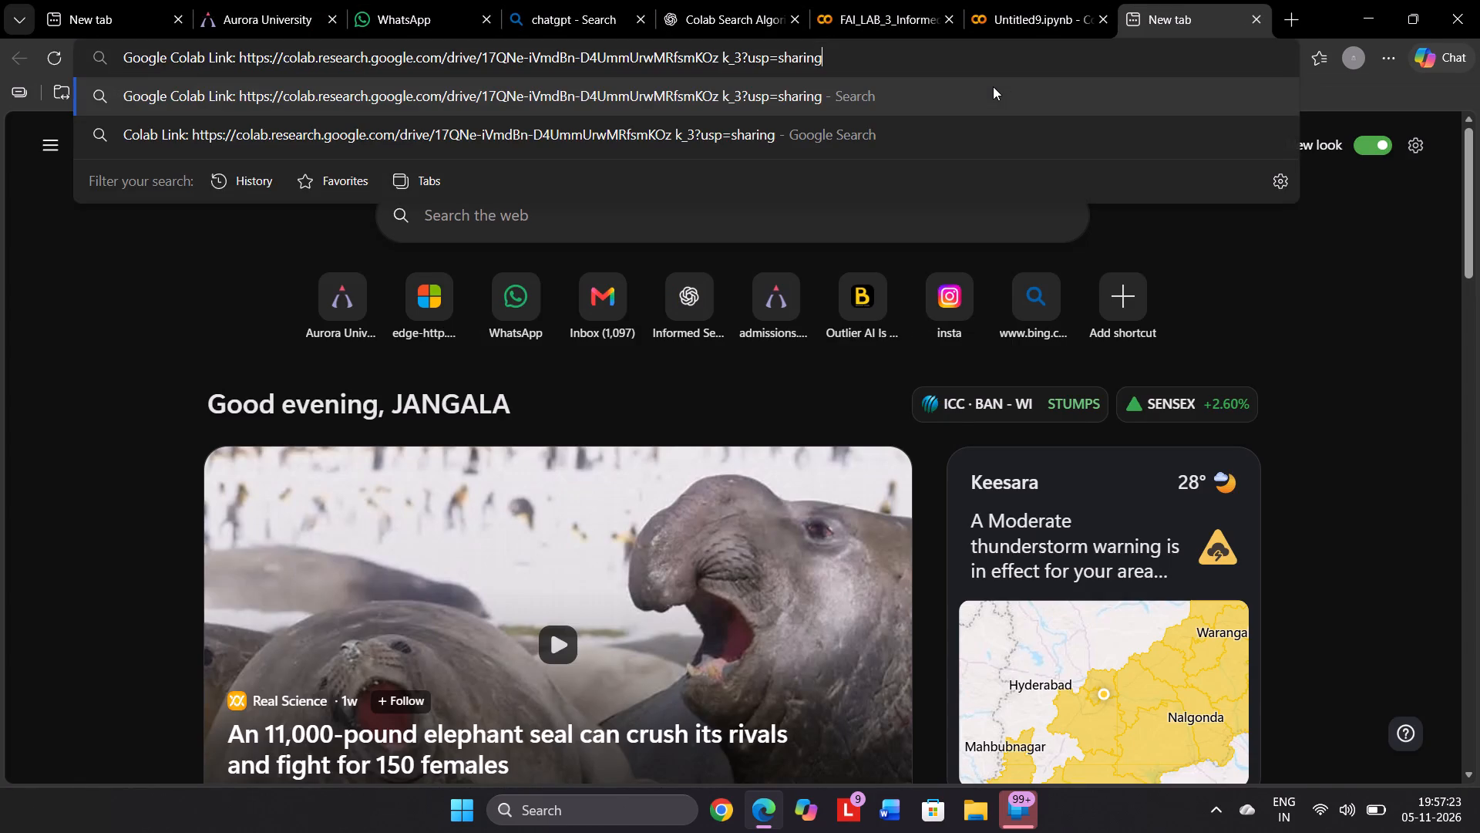
key(Return)
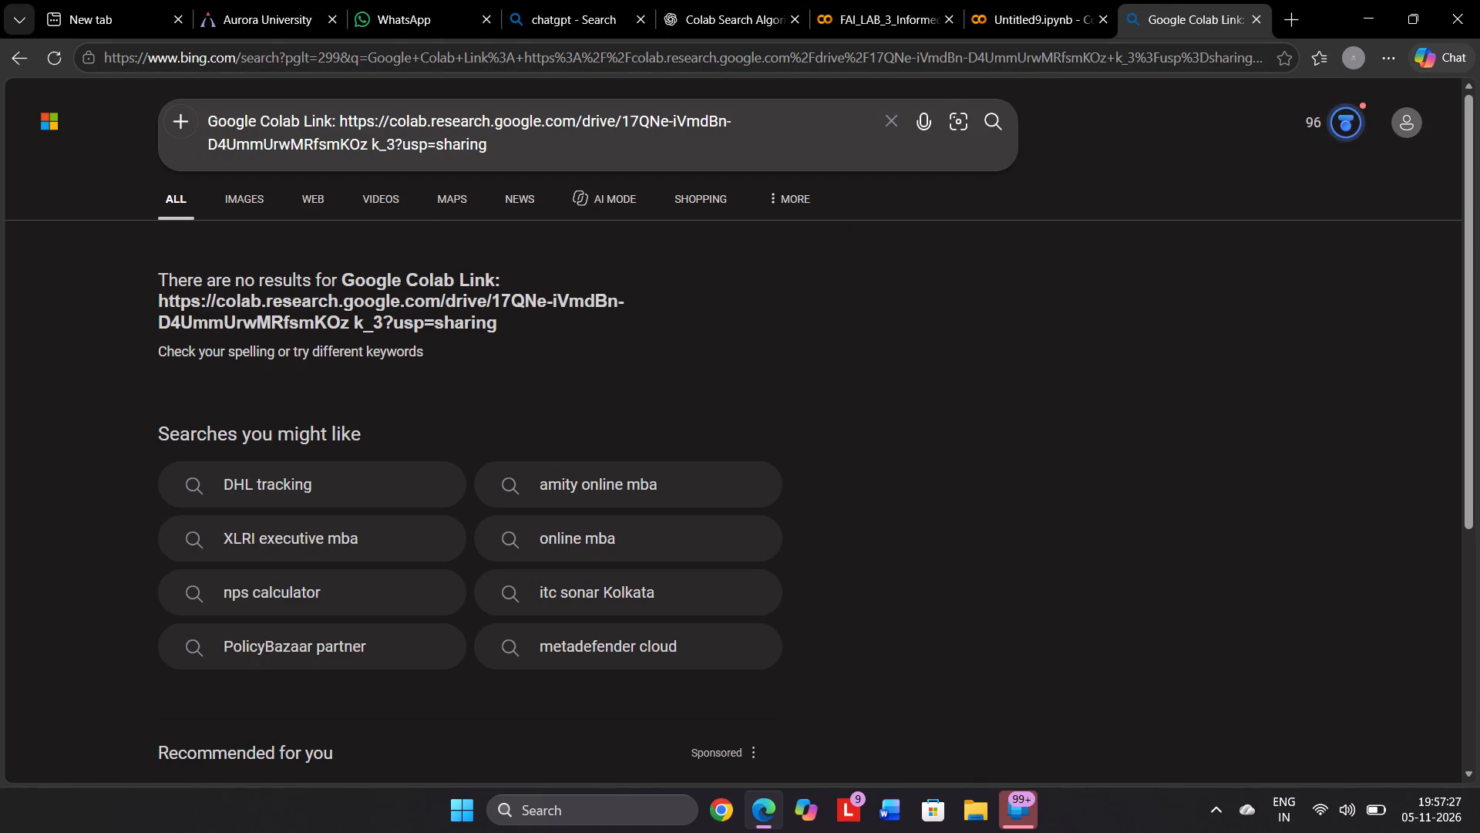
Repeat the search with only the URL, without the "Google Colab Link:" label, and close the search page.
drag(339, 120, 203, 106)
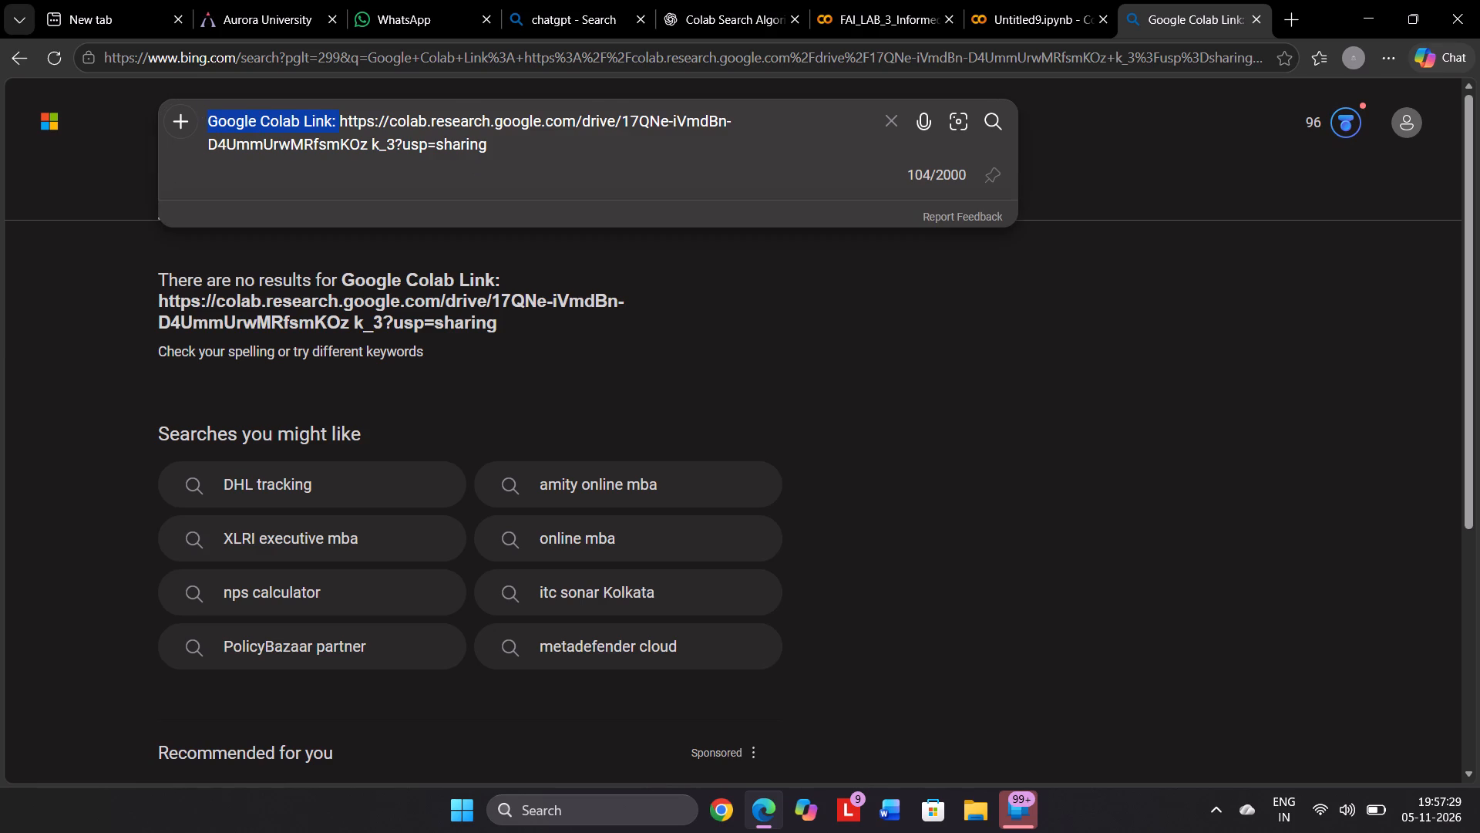
key(BackSpace)
key(Return)
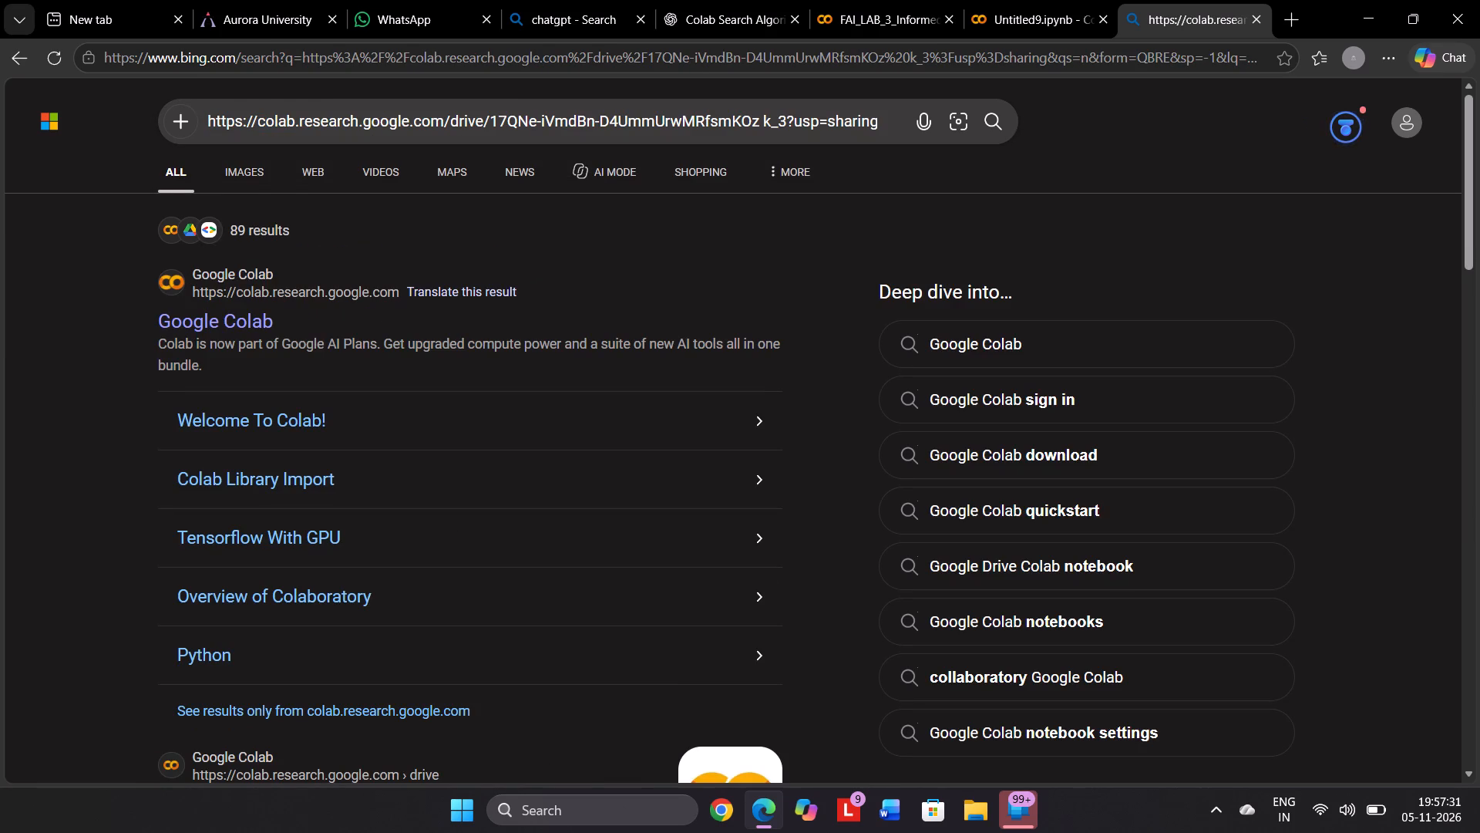
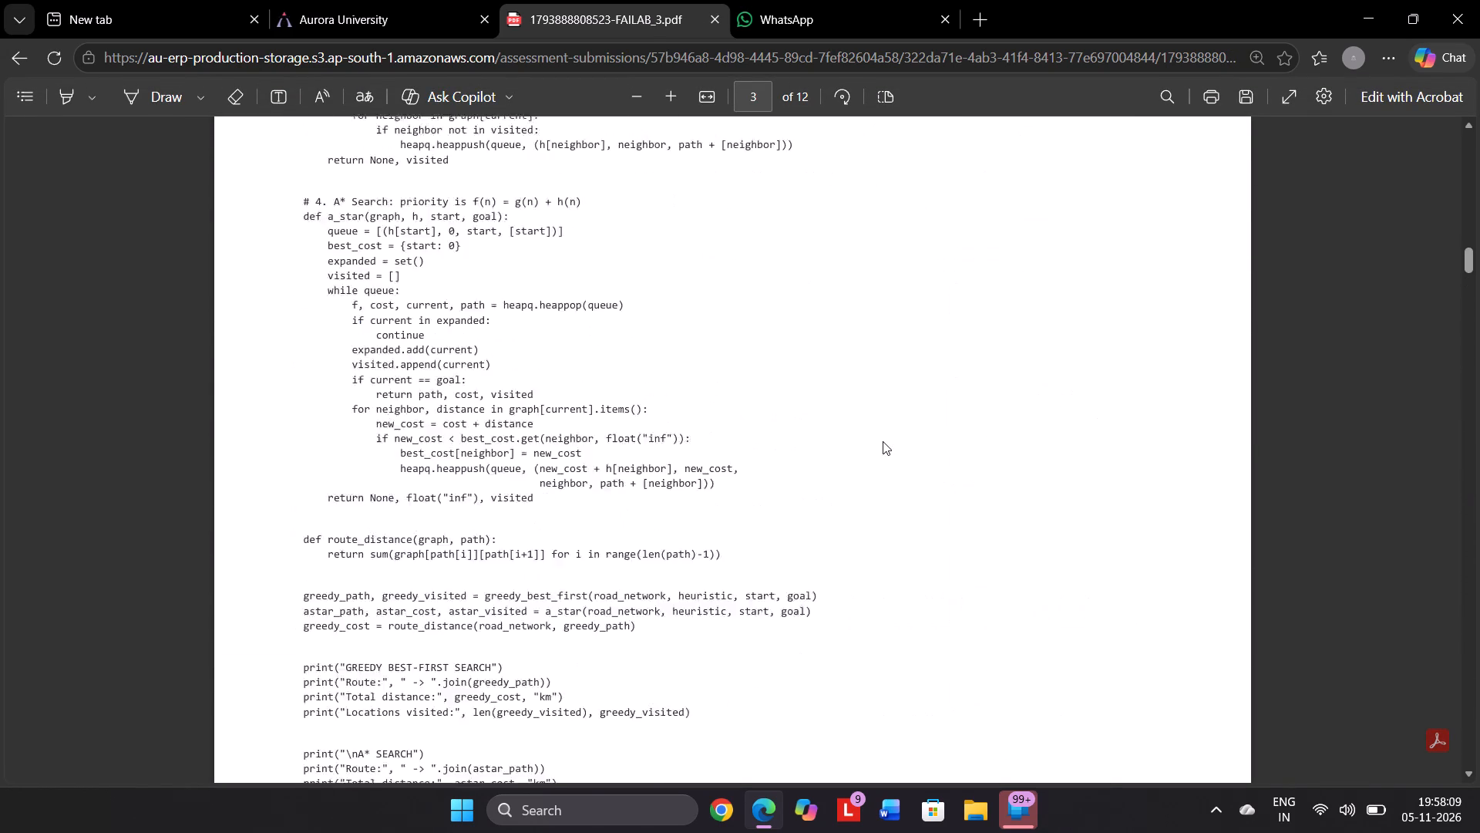
scroll(883, 441, up, 12)
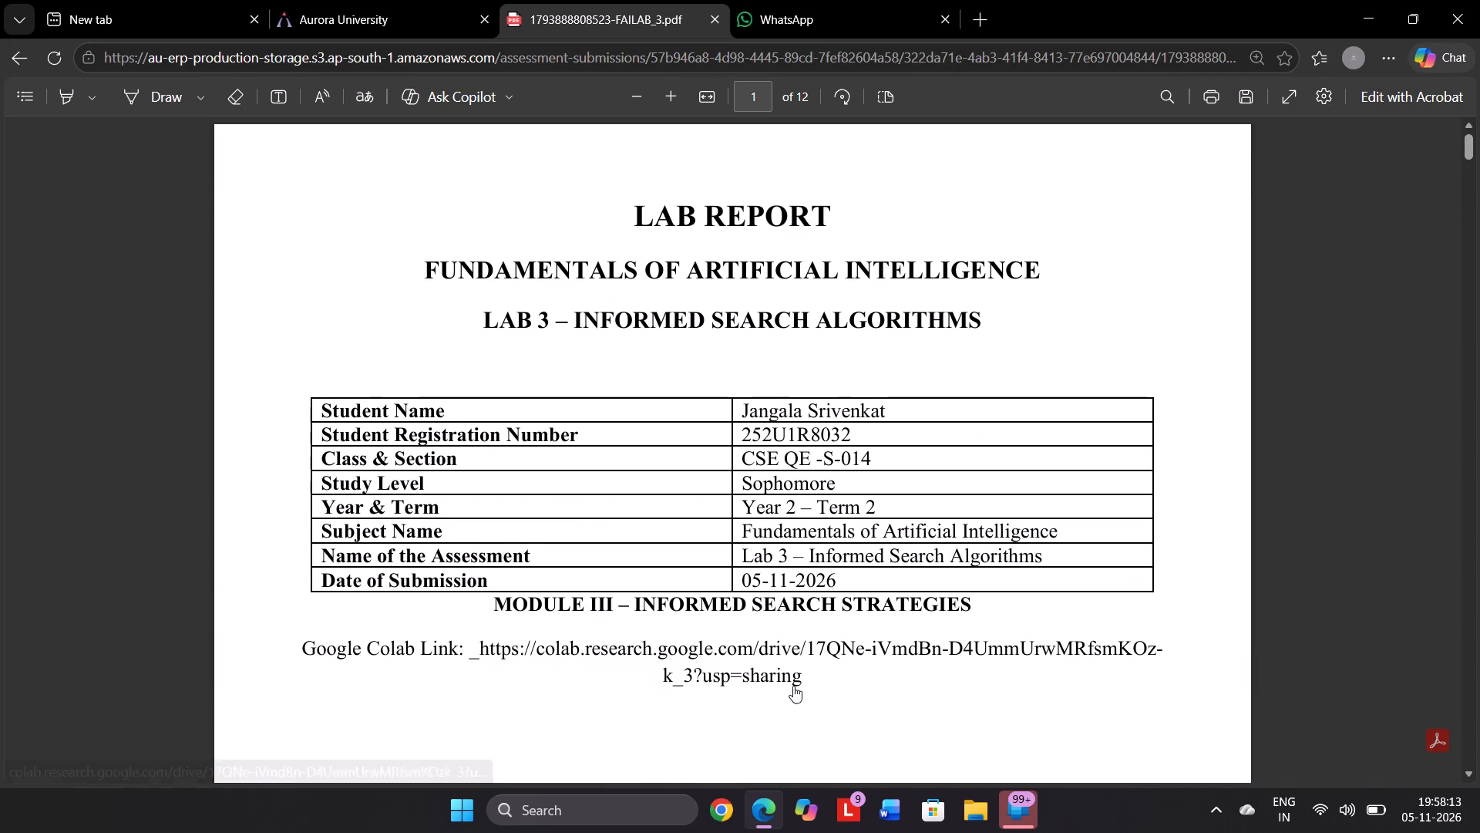
drag(809, 670, 419, 660)
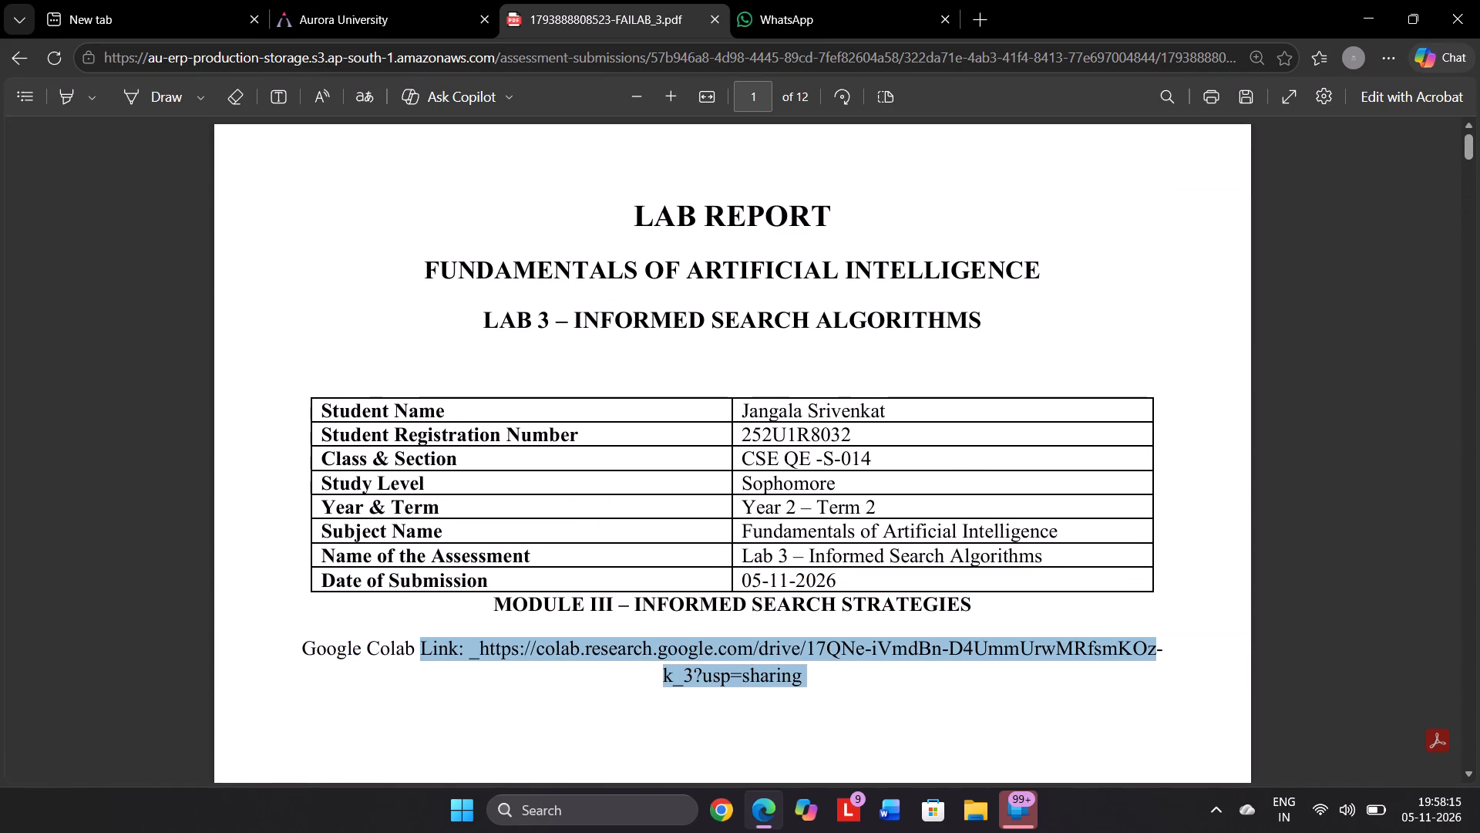
drag(419, 660, 469, 656)
key(ctrl+c)
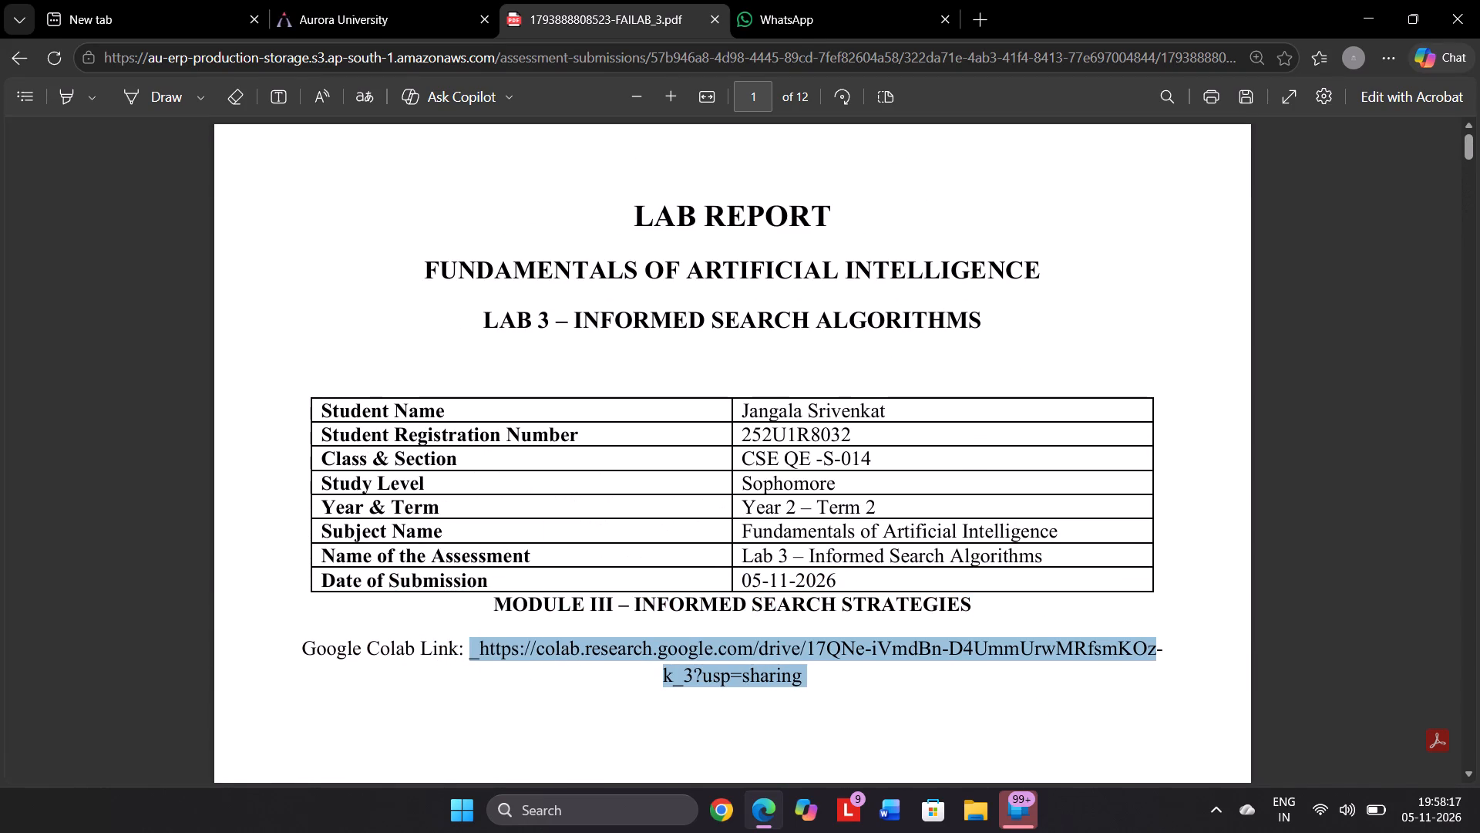
click(976, 24)
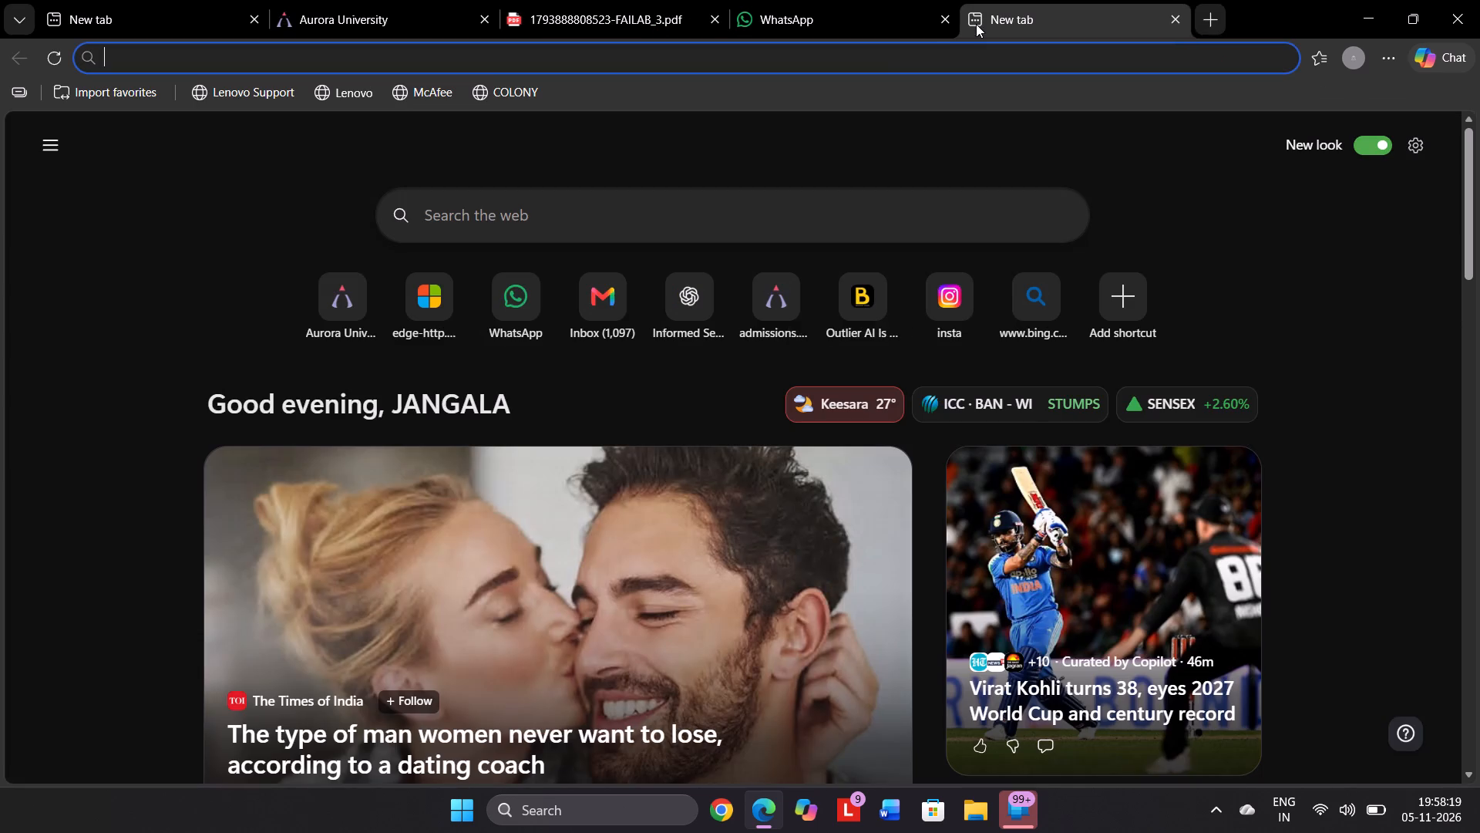
key(ctrl+v)
key(Return)
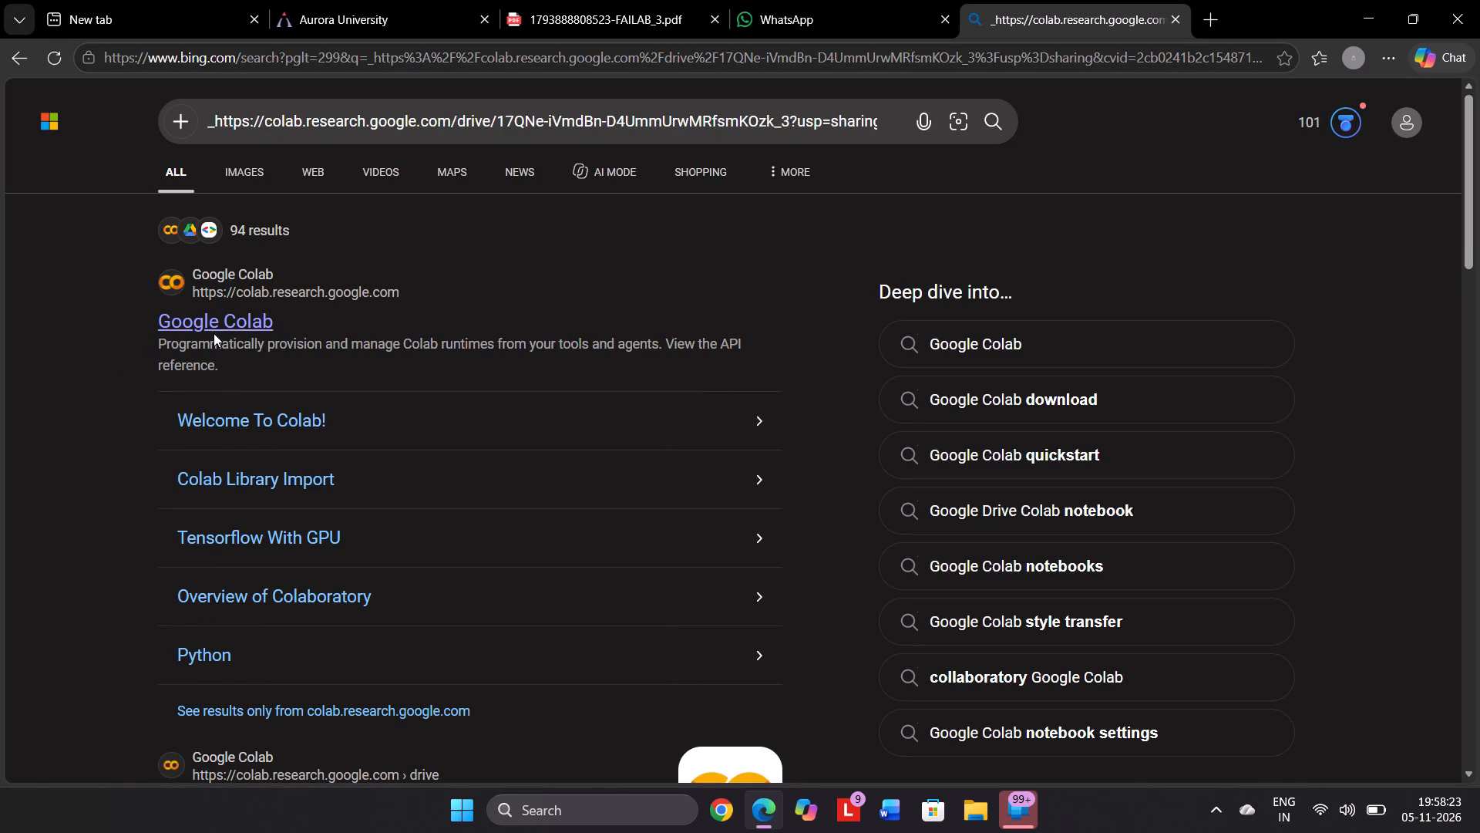
Open the Google Colab search result and open the recent notebook FAI_LAB_3_Informed_Search.ipynb.
click(214, 333)
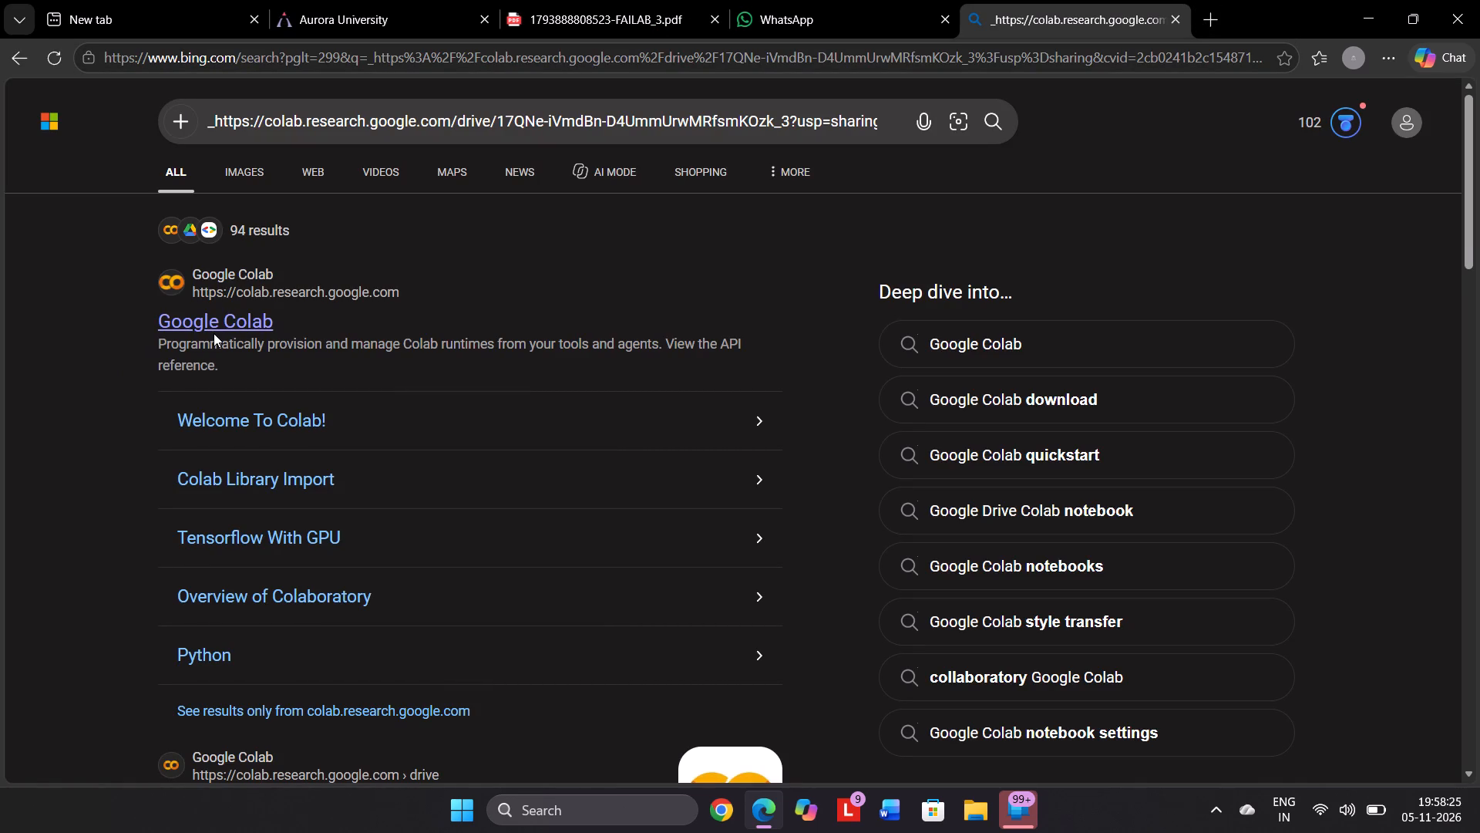
click(216, 330)
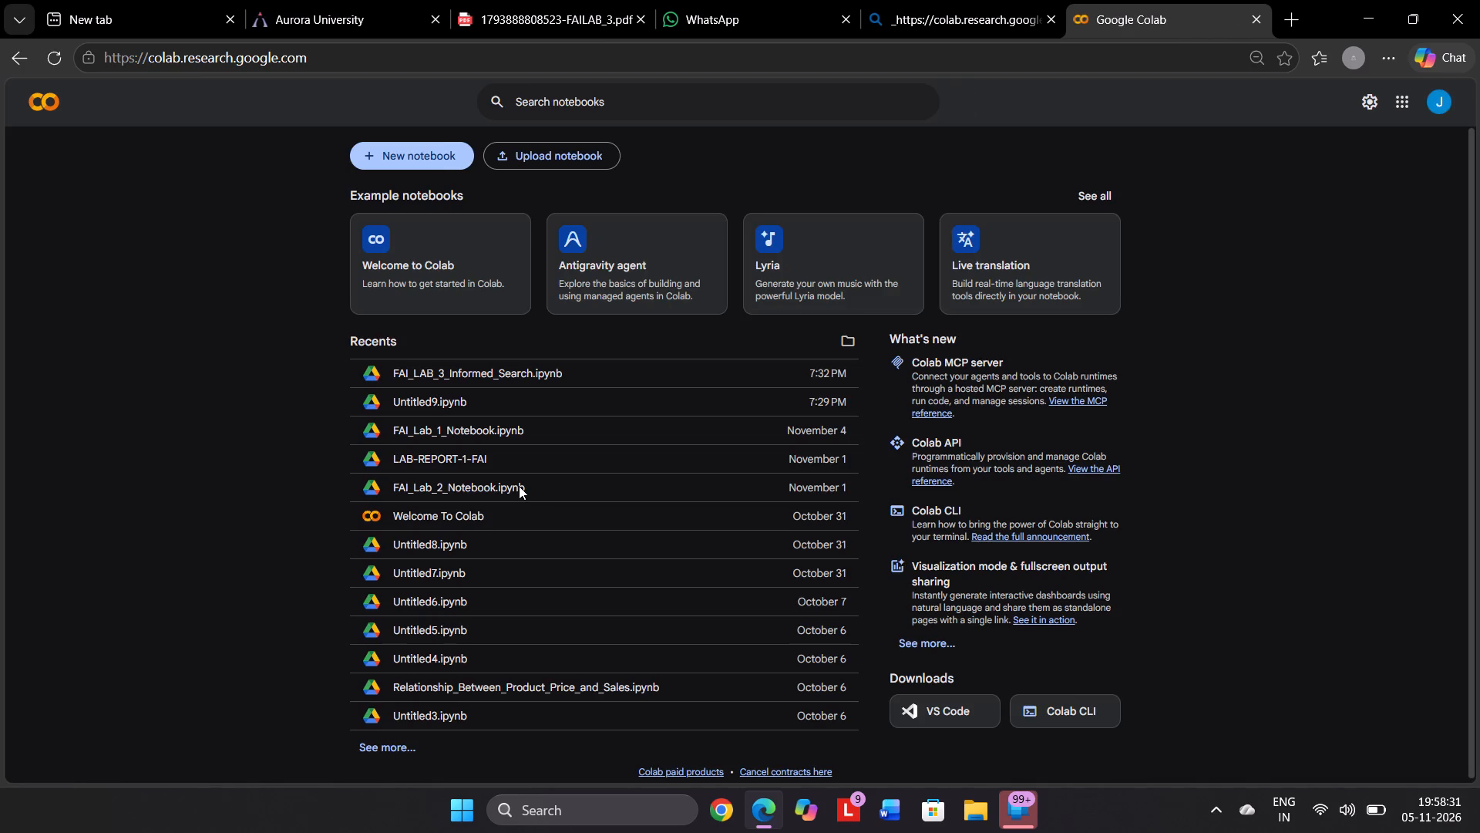
click(543, 373)
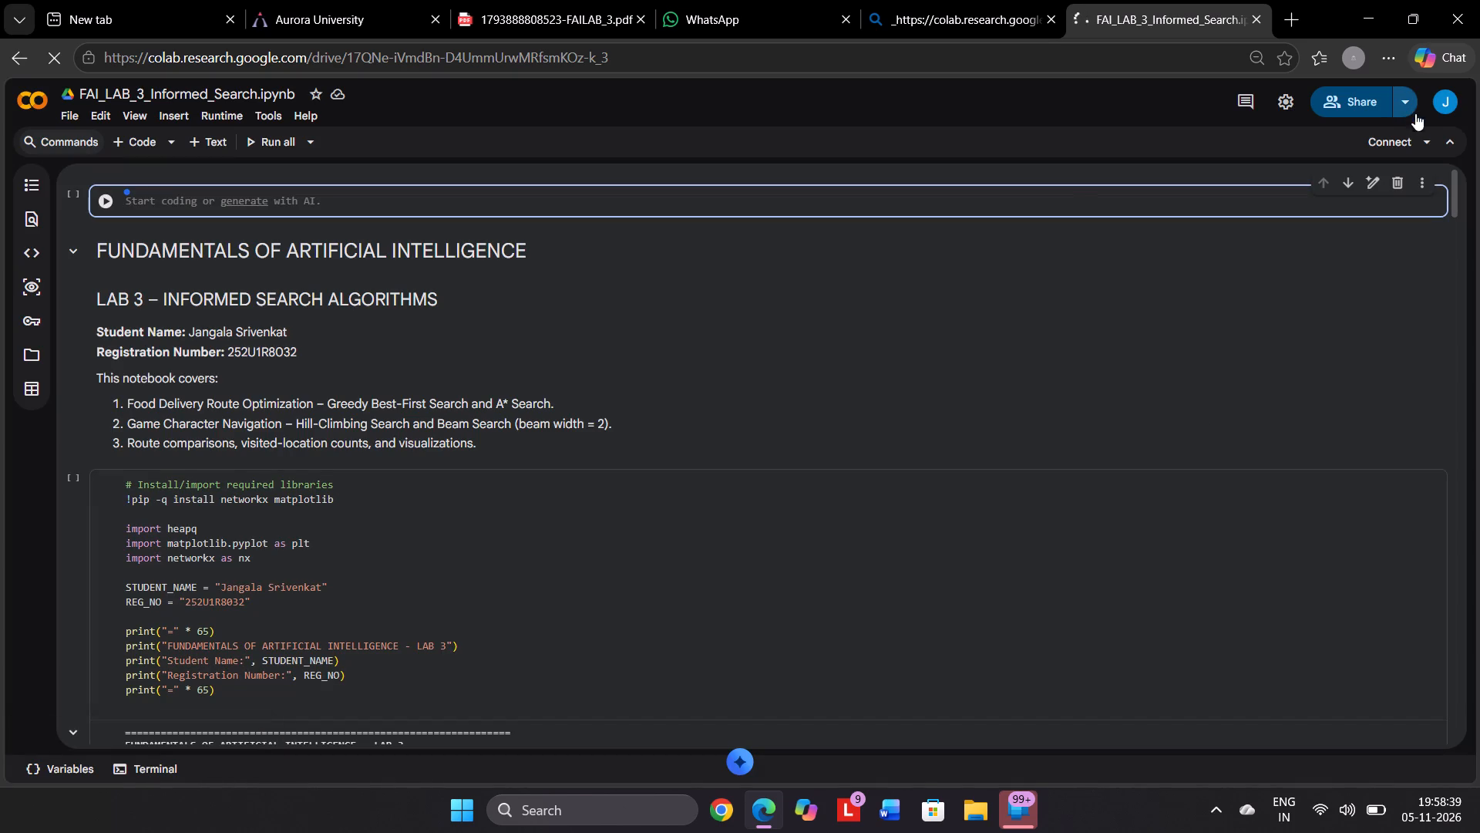
Open the notebook's sharing settings and copy its share link.
click(1403, 103)
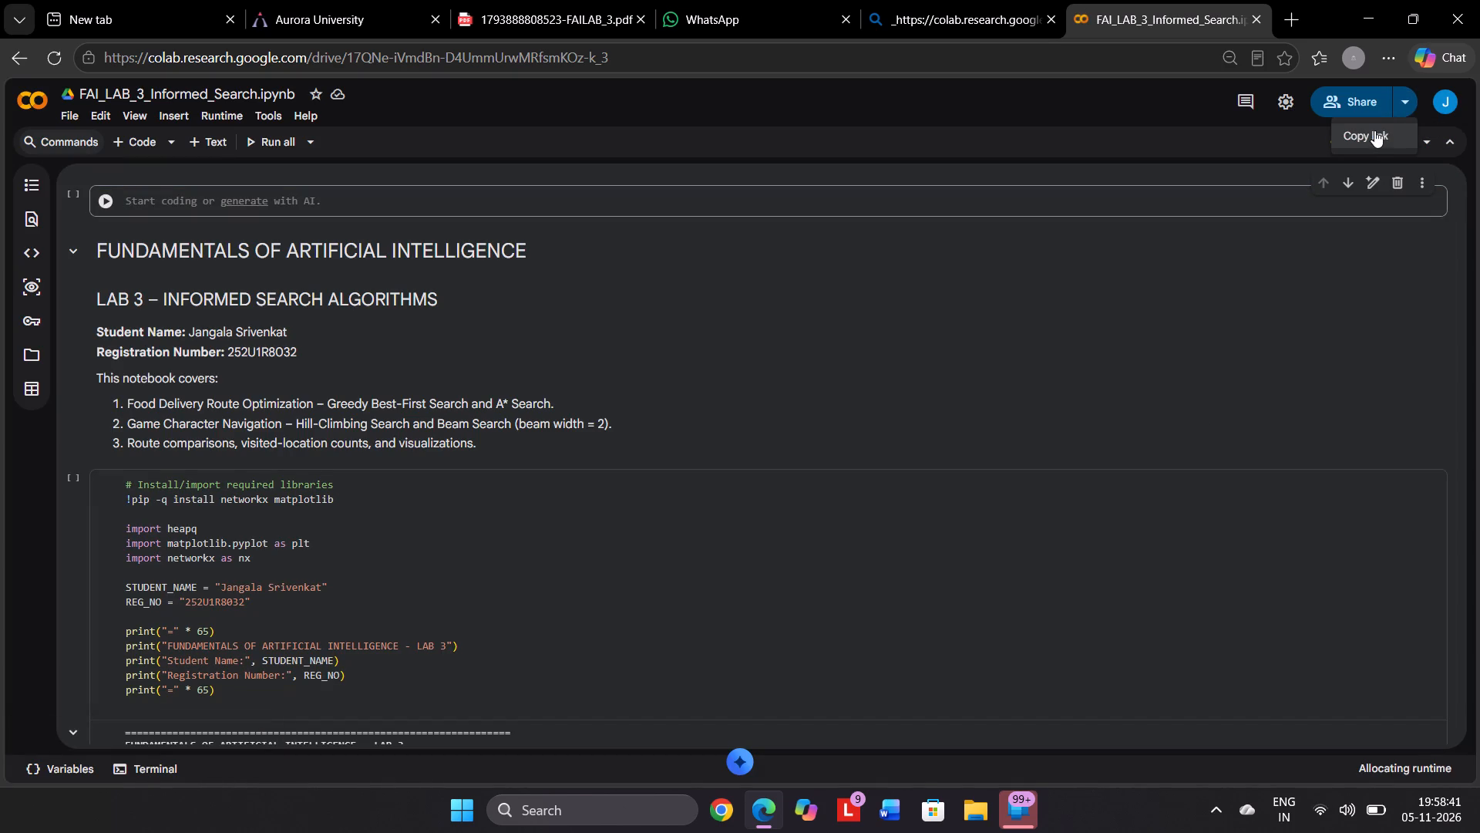
click(1357, 90)
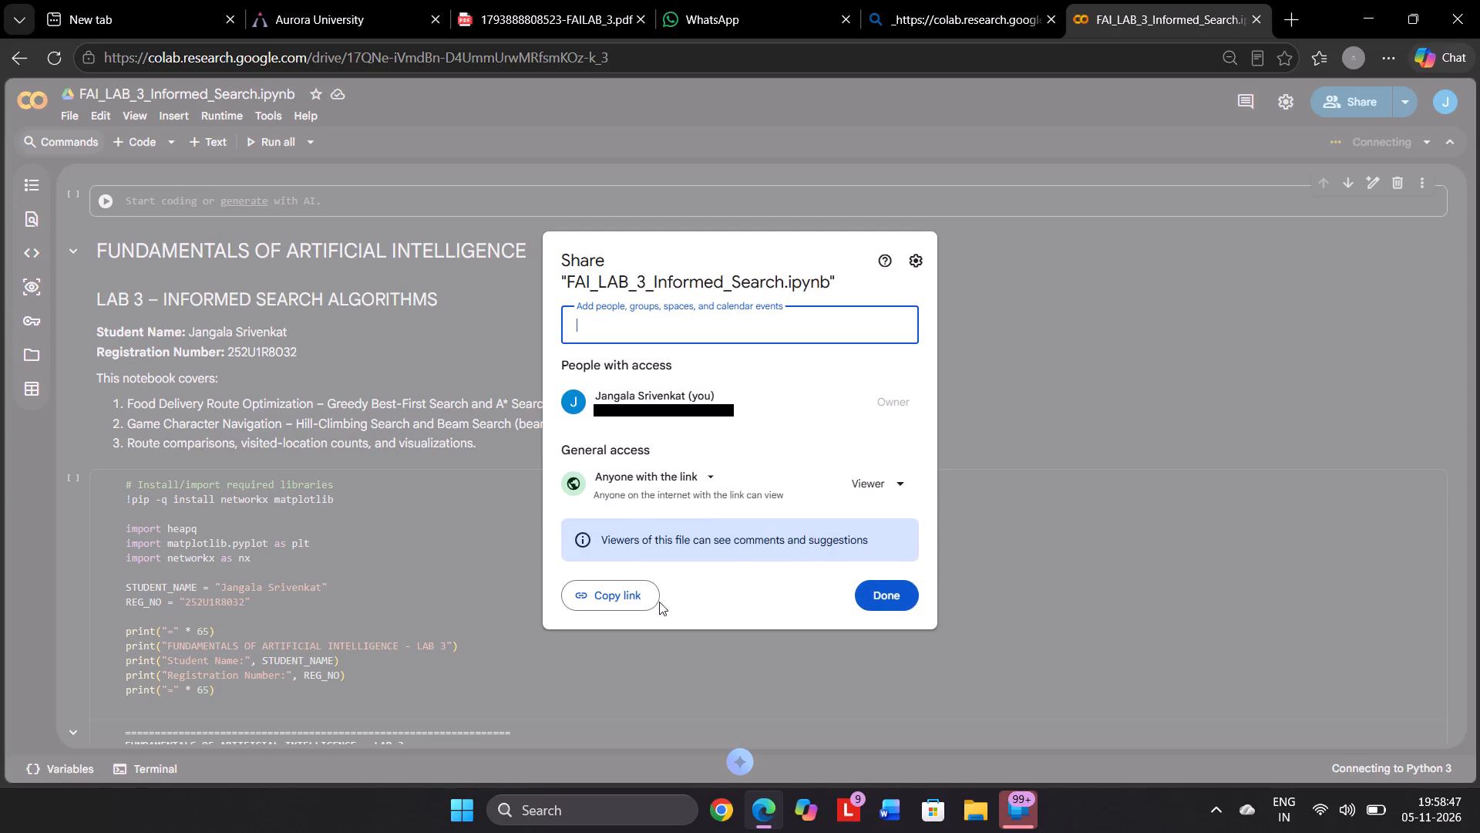
click(613, 596)
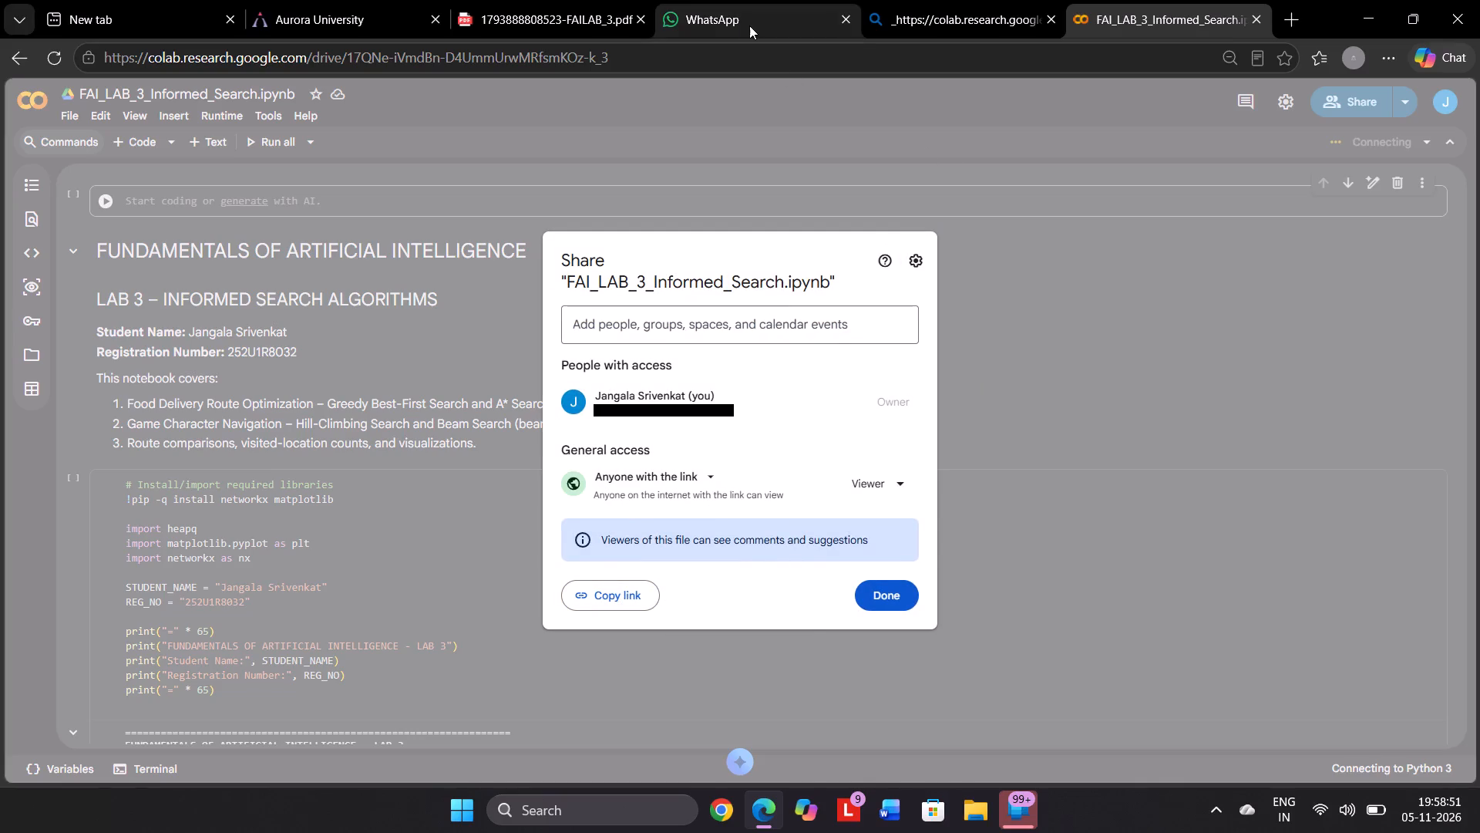
Close the submitted FAILAB_3.pdf tab.
click(641, 19)
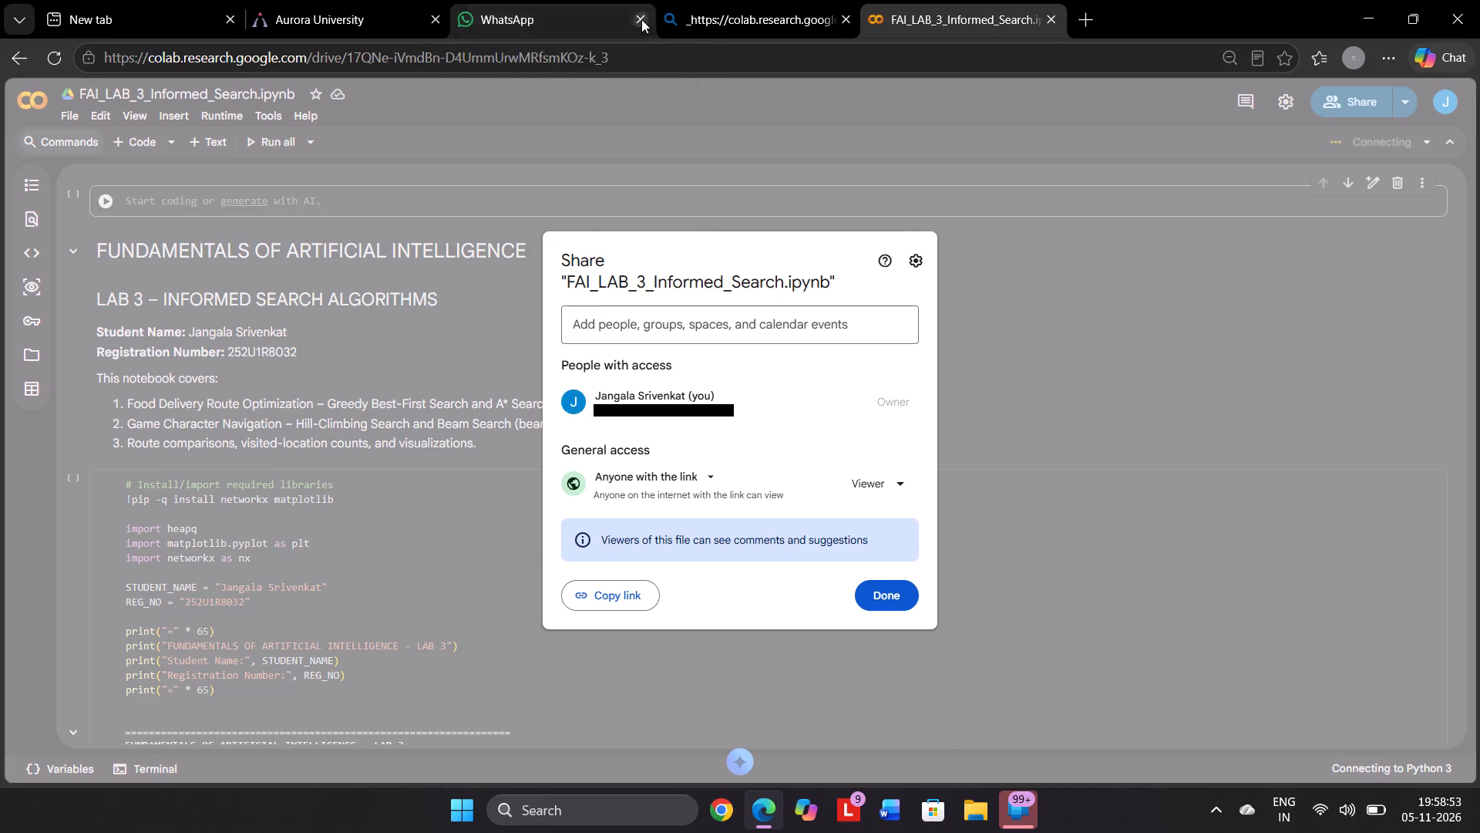
Load the copied share link in the empty first tab to test it, and return to the original notebook tab.
click(103, 10)
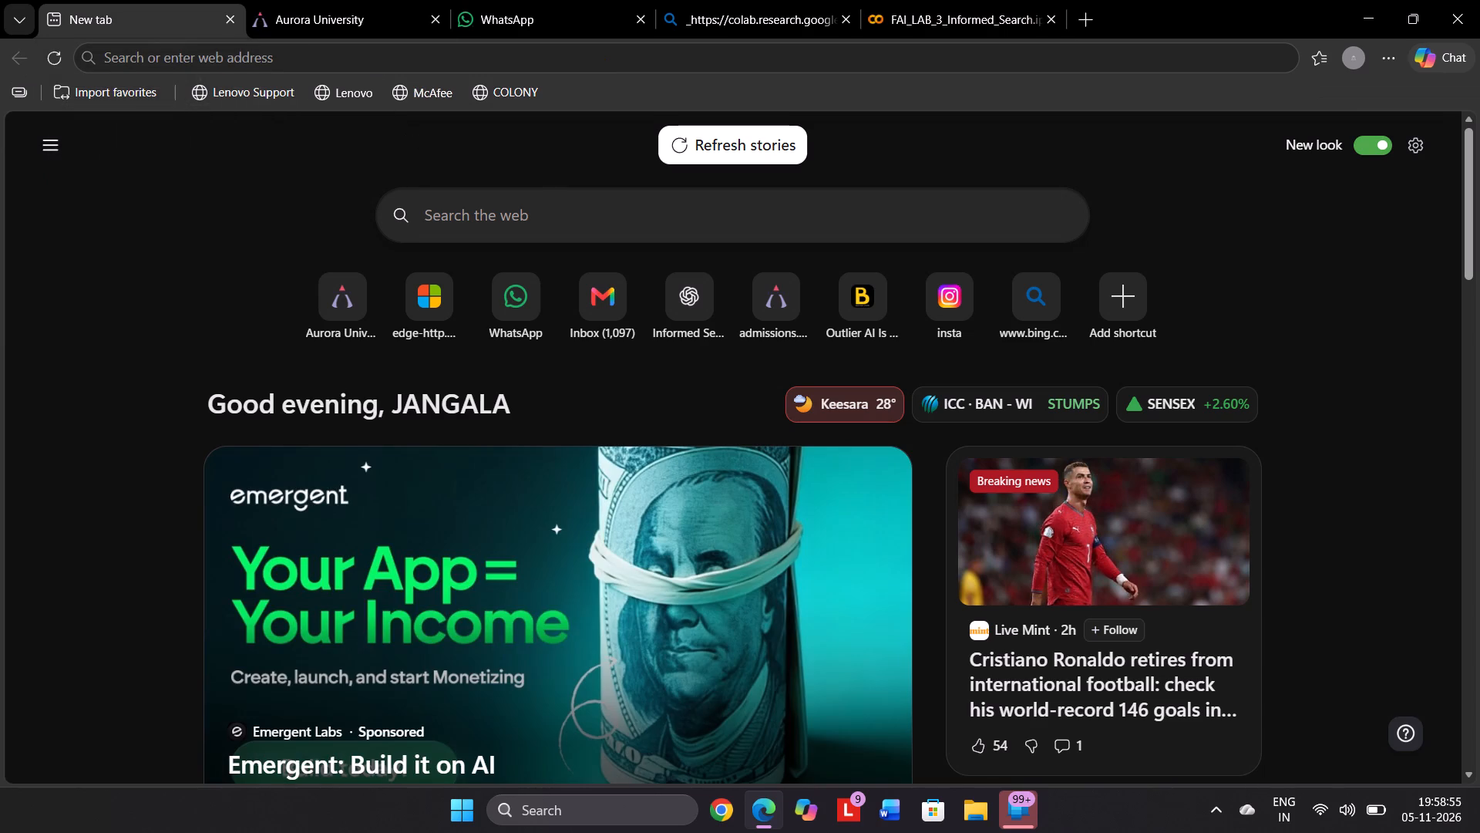
click(368, 55)
key(ctrl+v)
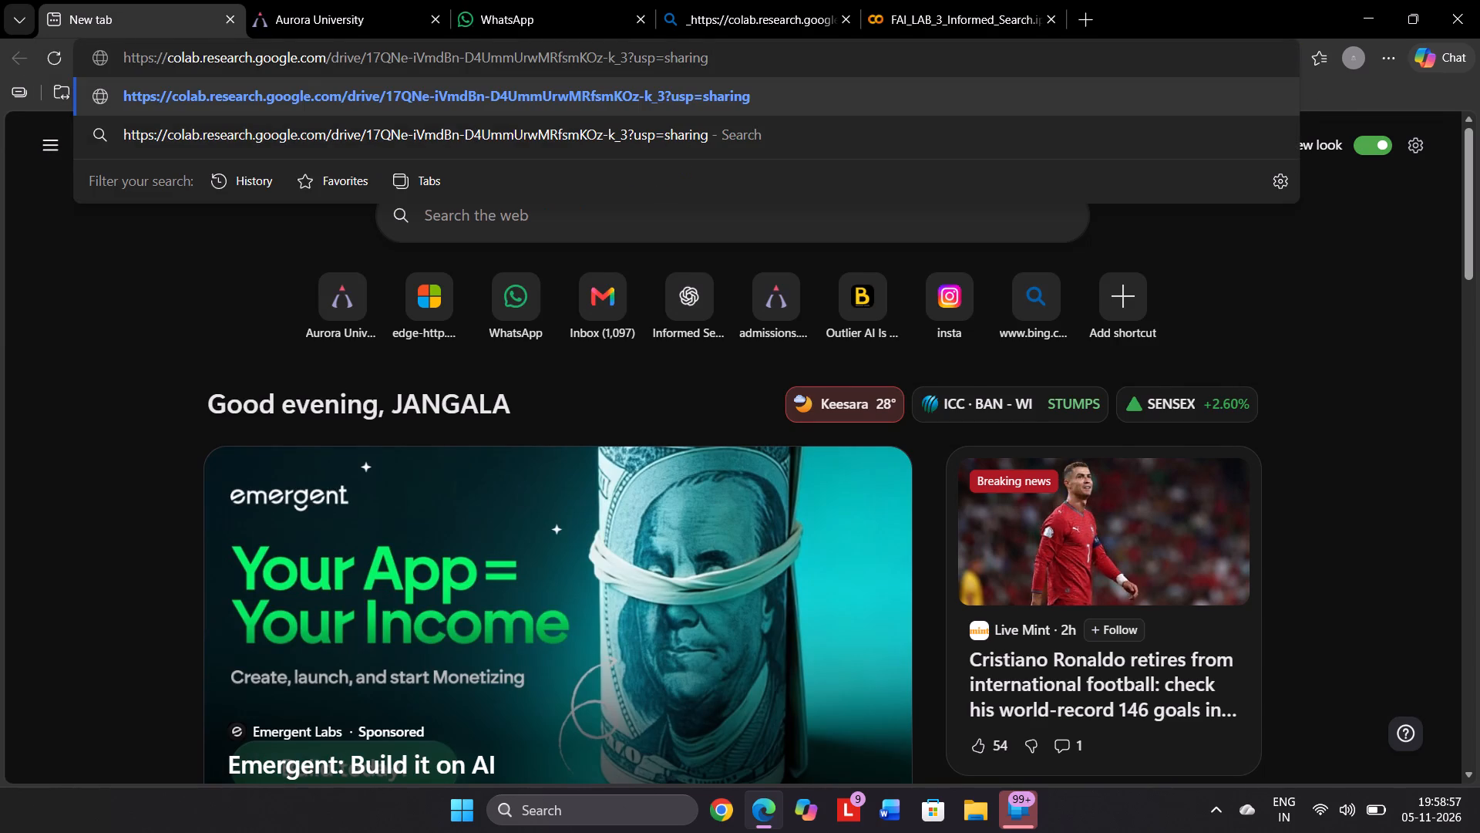
key(Return)
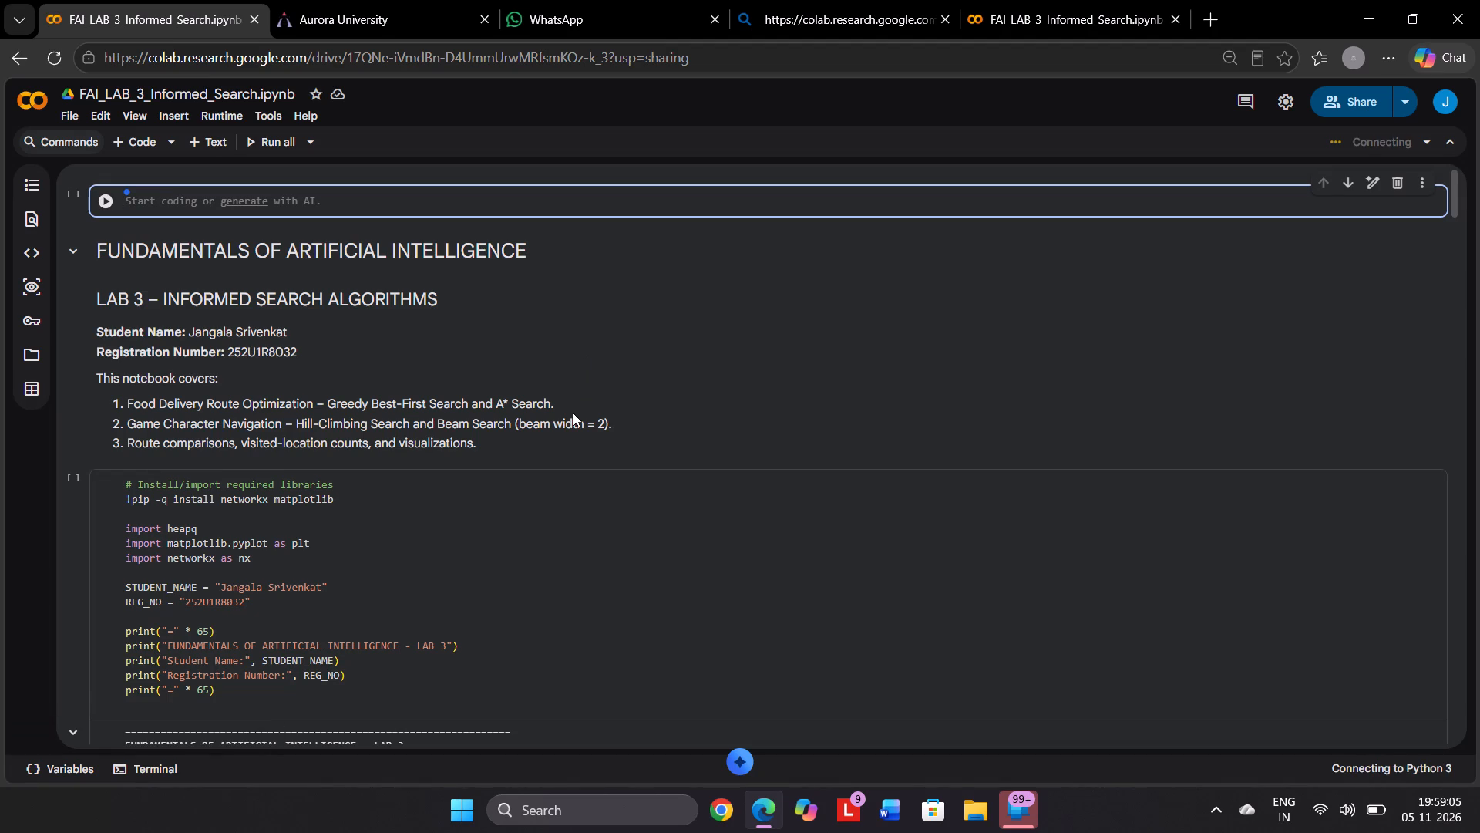
click(839, 26)
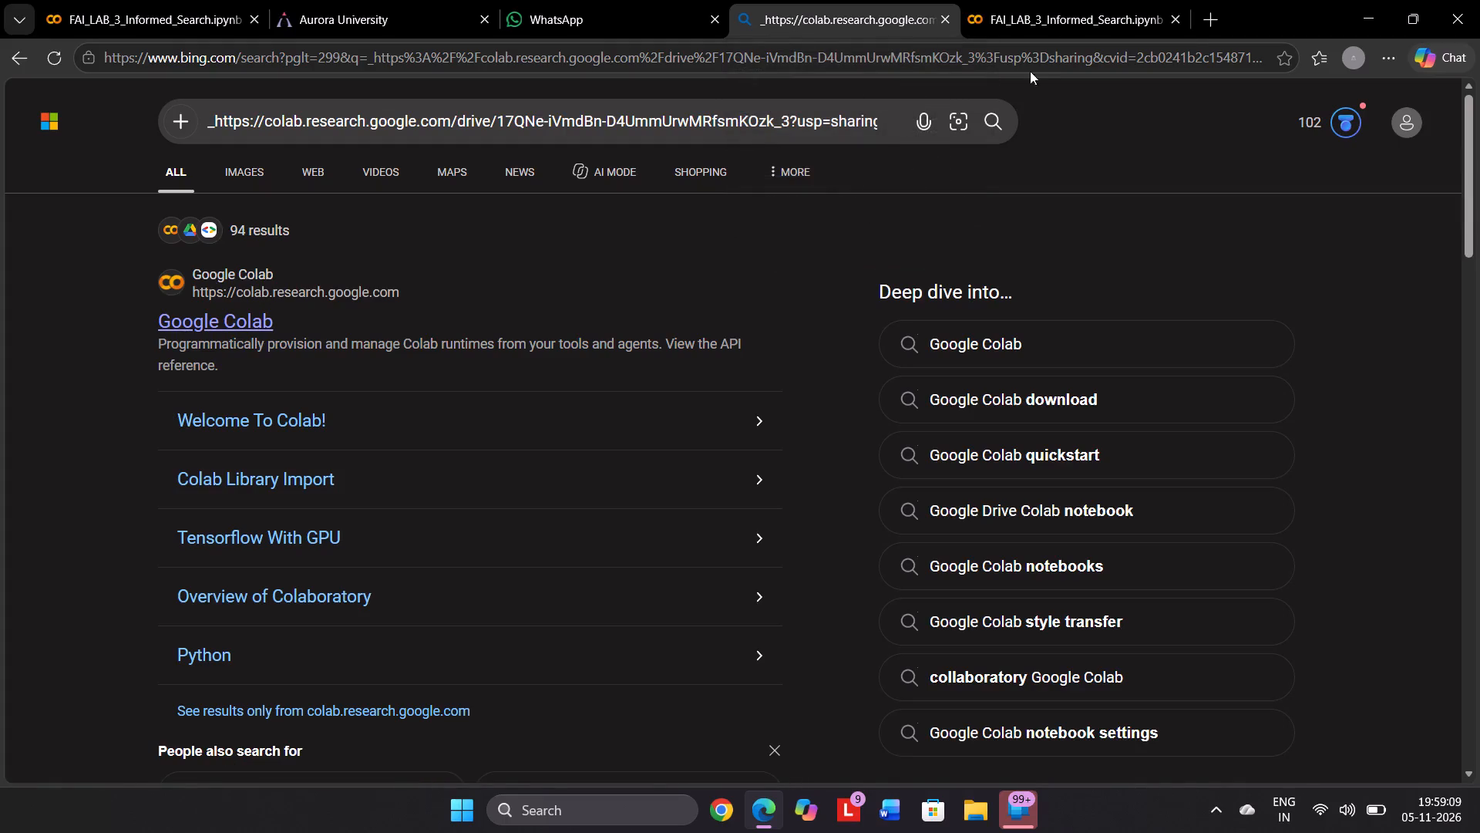
click(1040, 0)
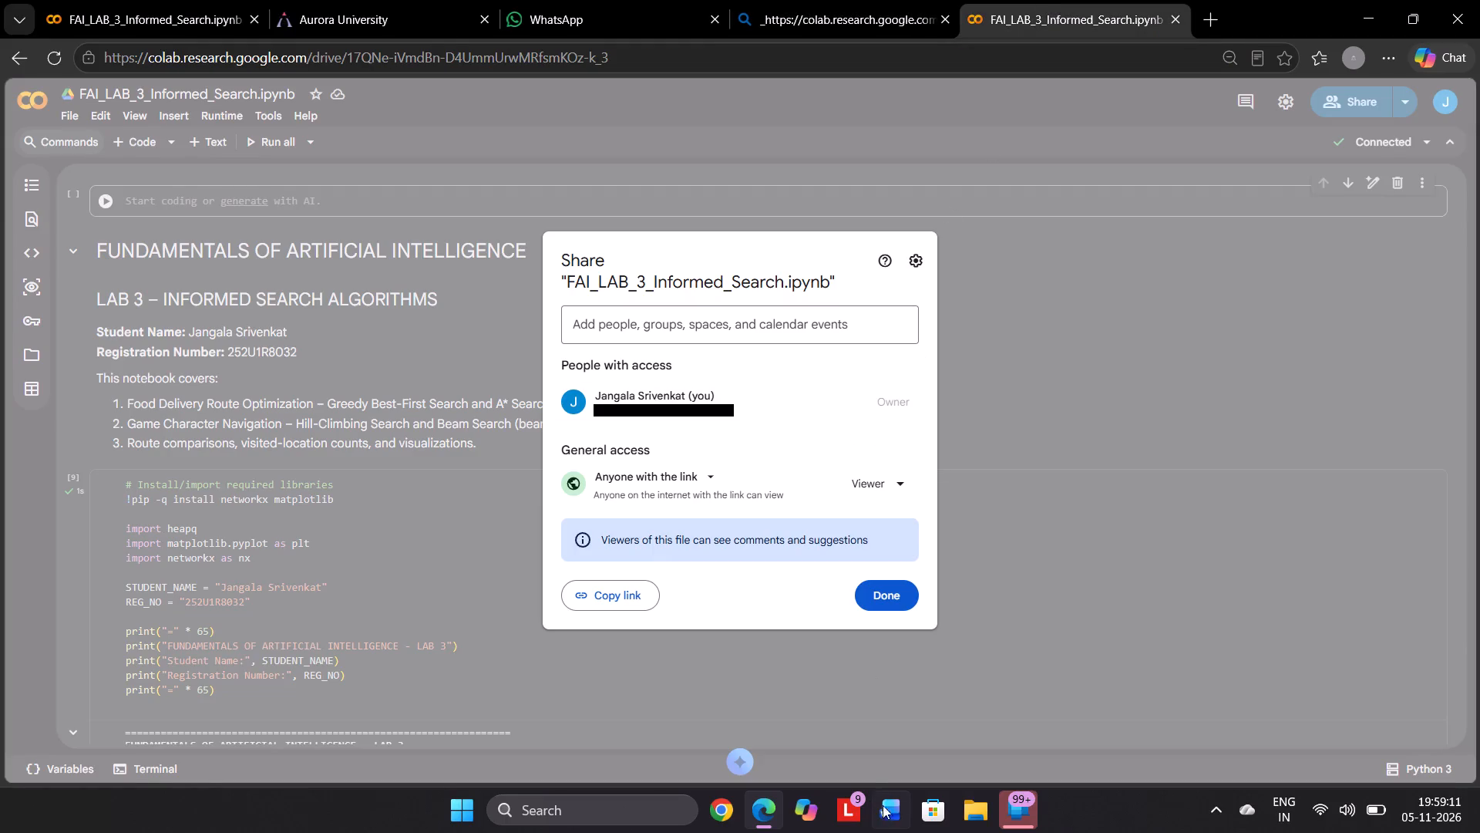
Switch to Word and open the FAILAB_3 PDF from the Downloads folder for editing.
click(883, 811)
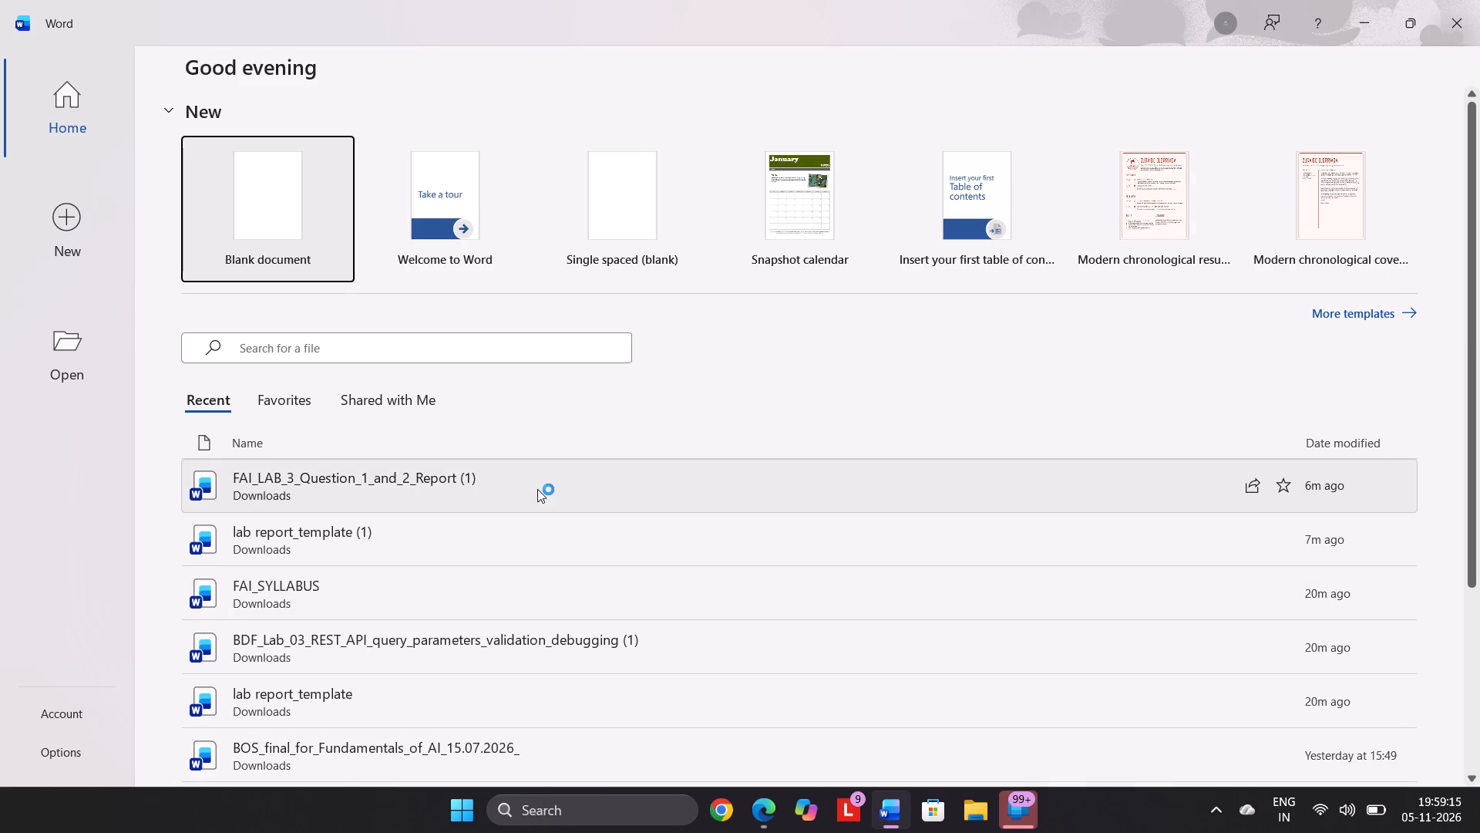
click(51, 116)
click(79, 345)
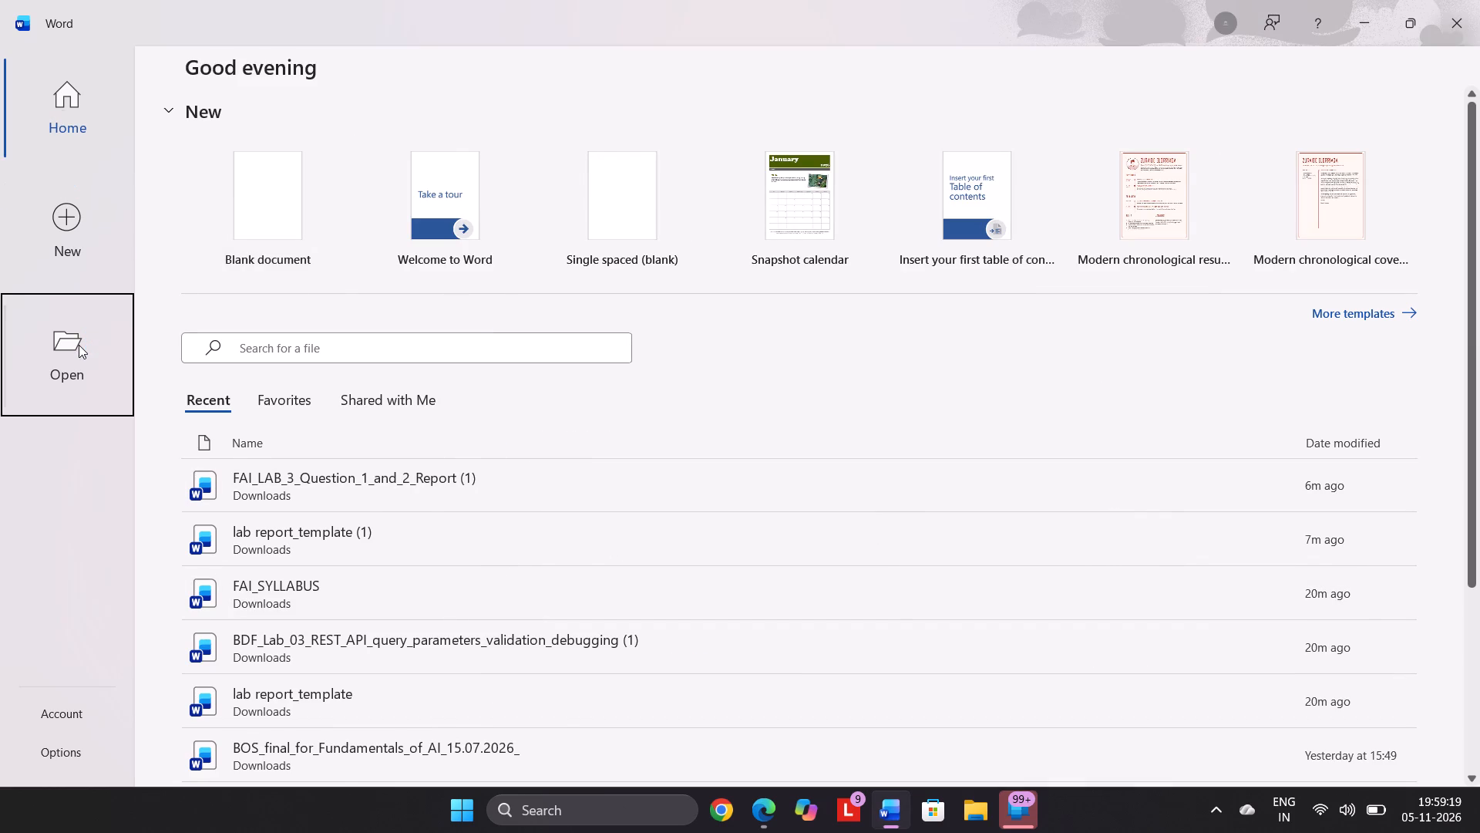
click(252, 423)
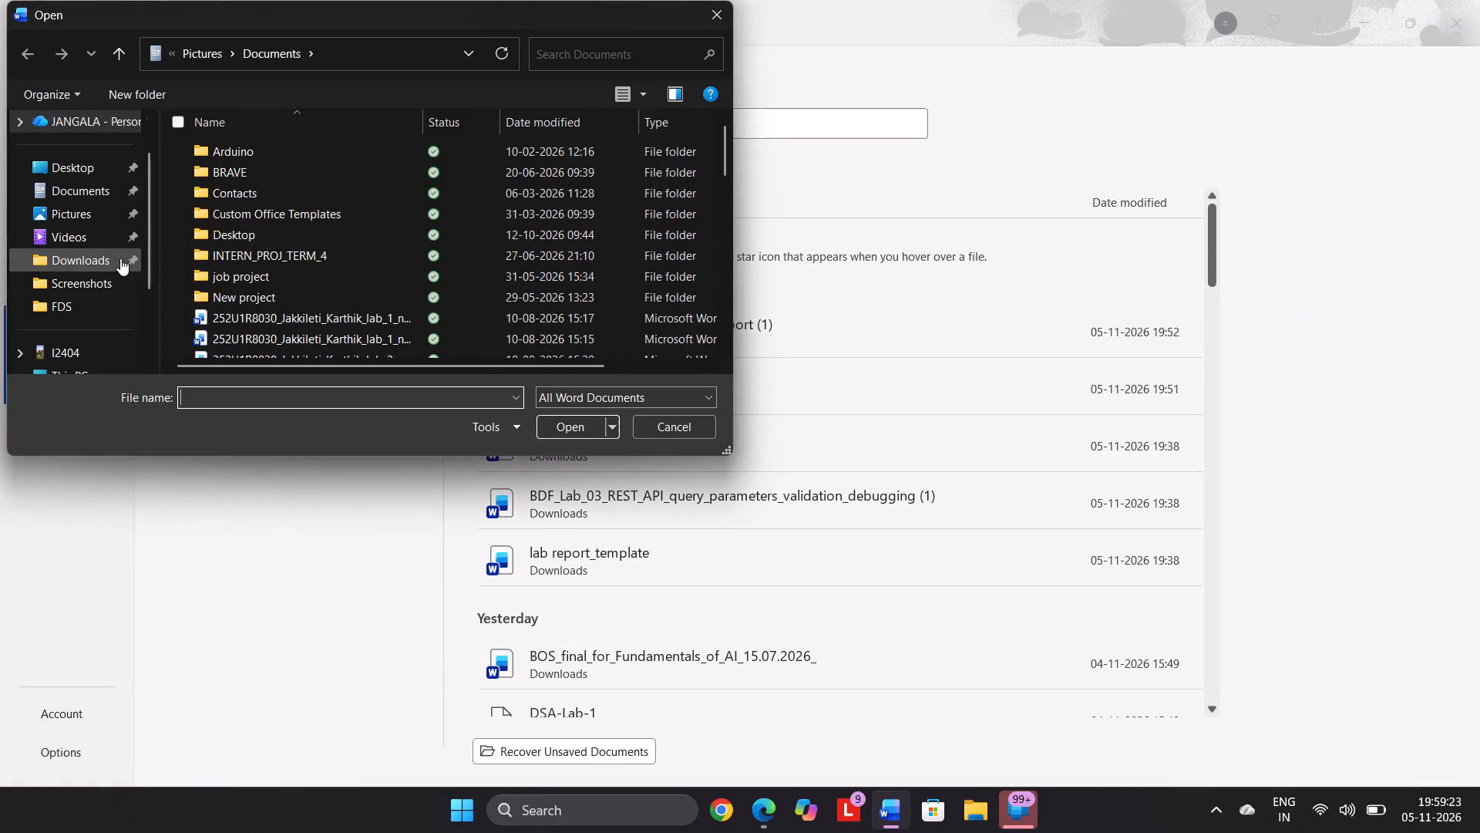
click(120, 258)
click(277, 174)
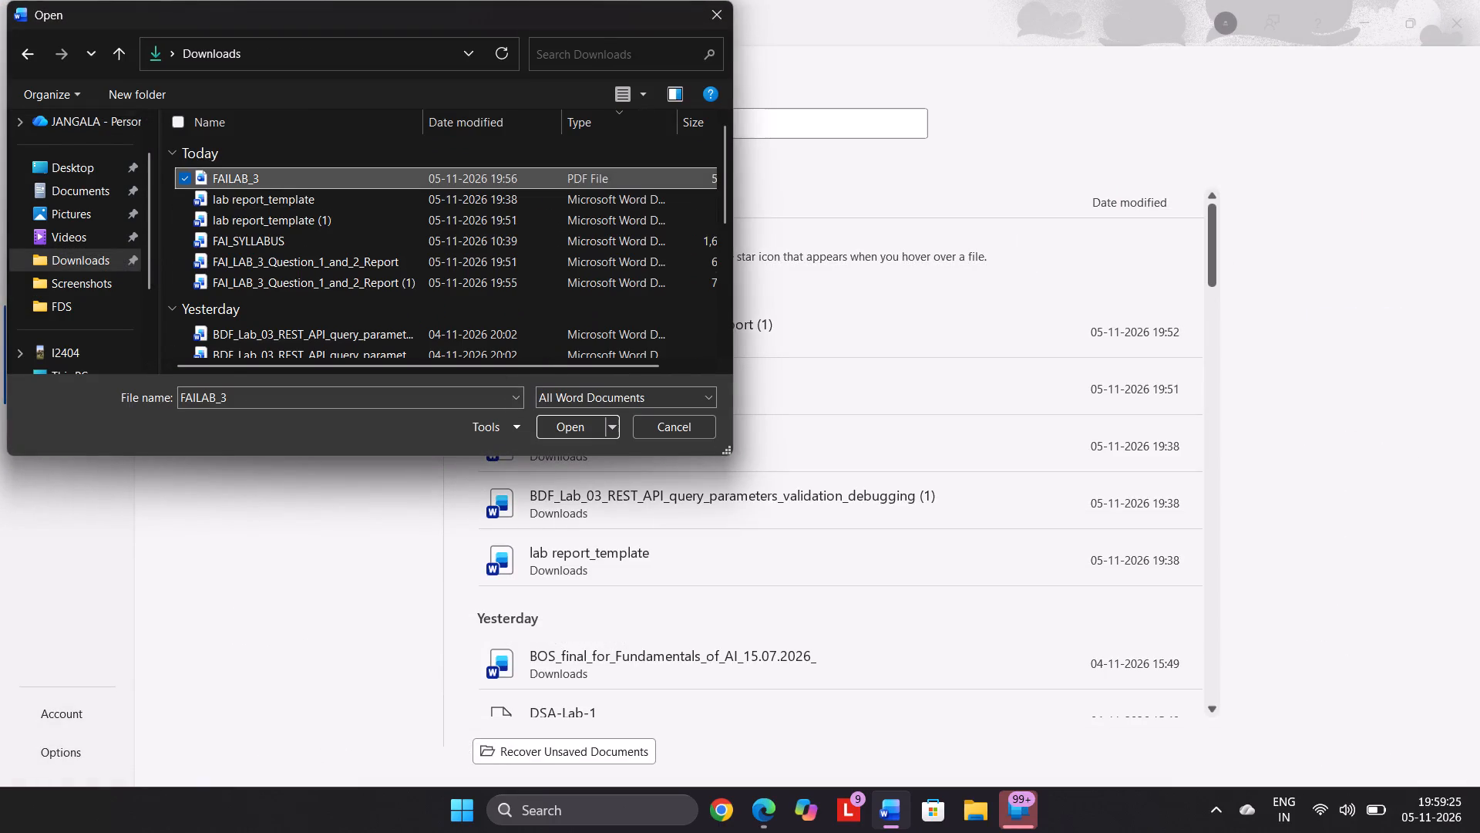
click(553, 430)
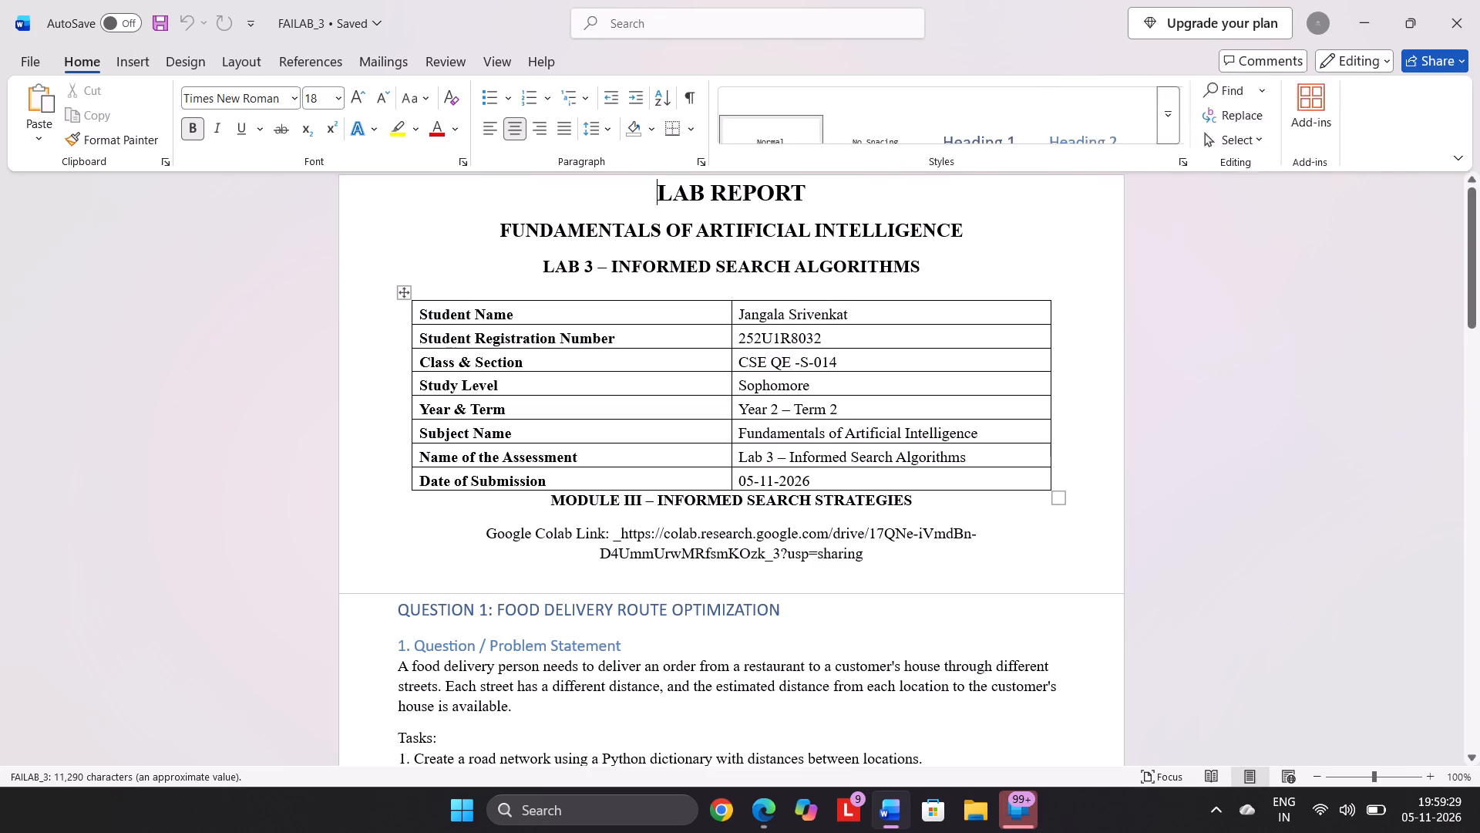
Replace the URL after "Google Colab Link:" on the report's cover page with the copied notebook share link.
drag(867, 556, 657, 531)
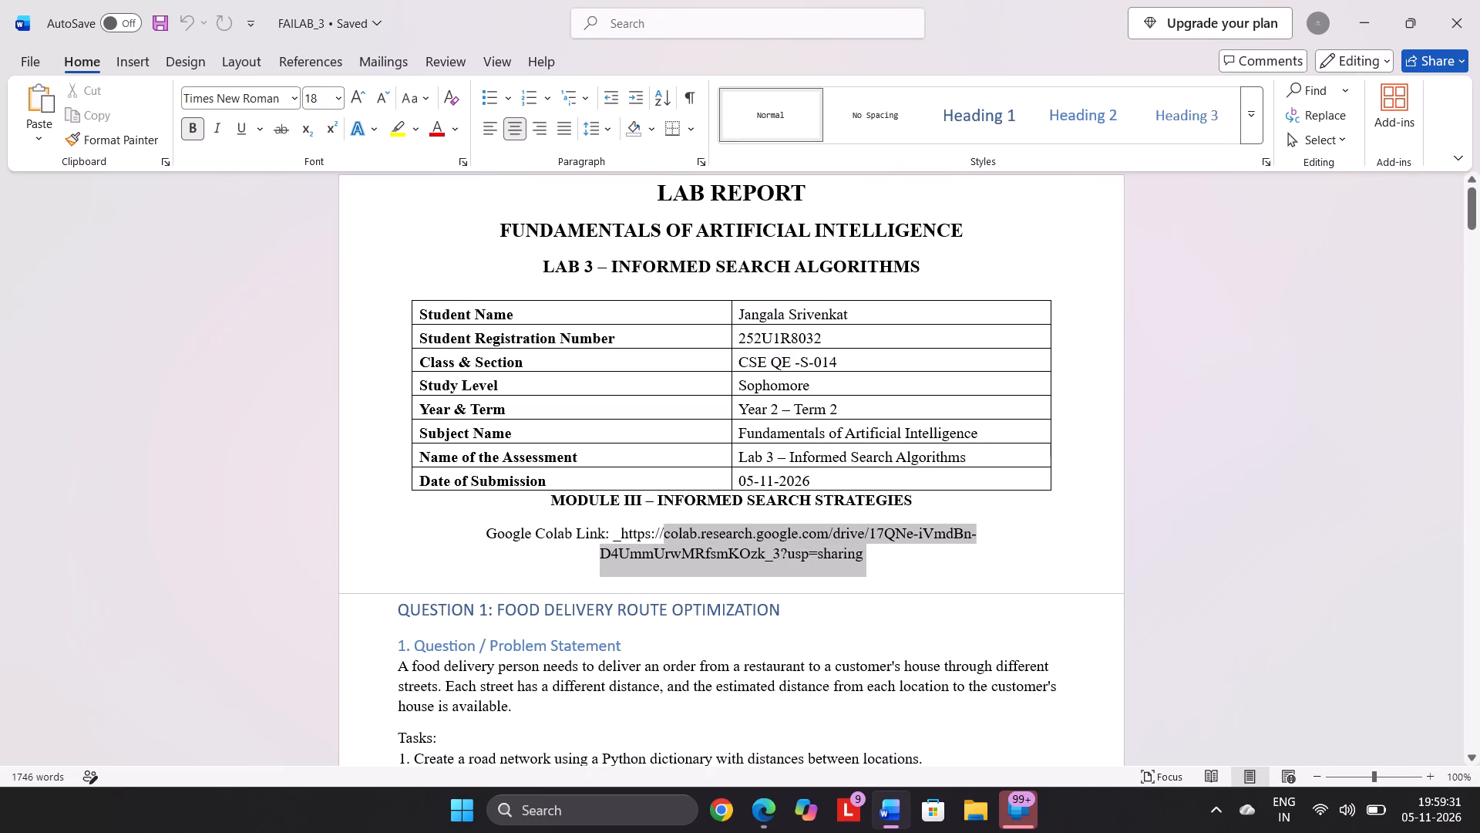
drag(657, 531, 624, 531)
key(BackSpace)
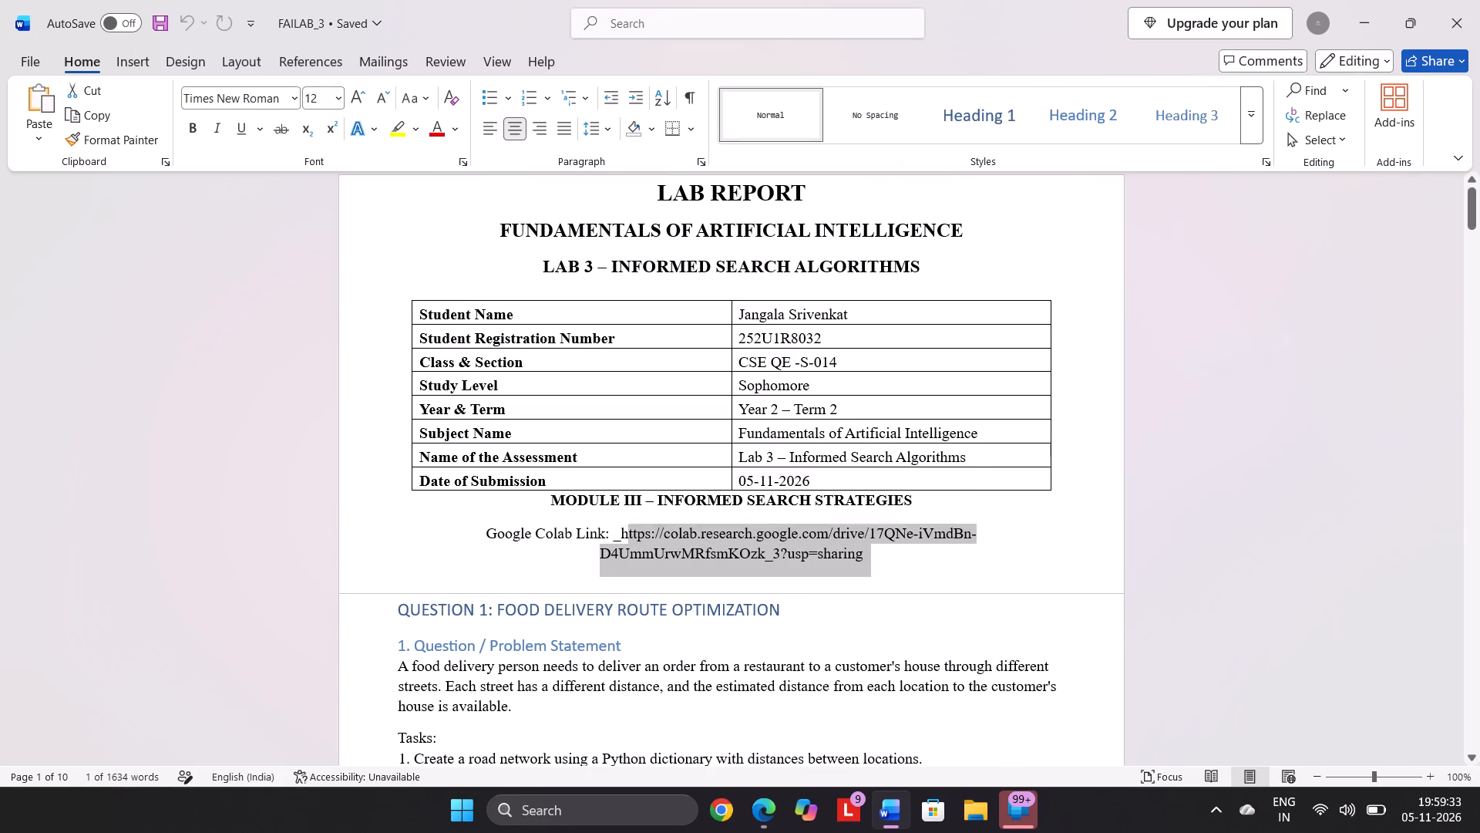
key(BackSpace)
key(BackSpace)
key(BackSpace)
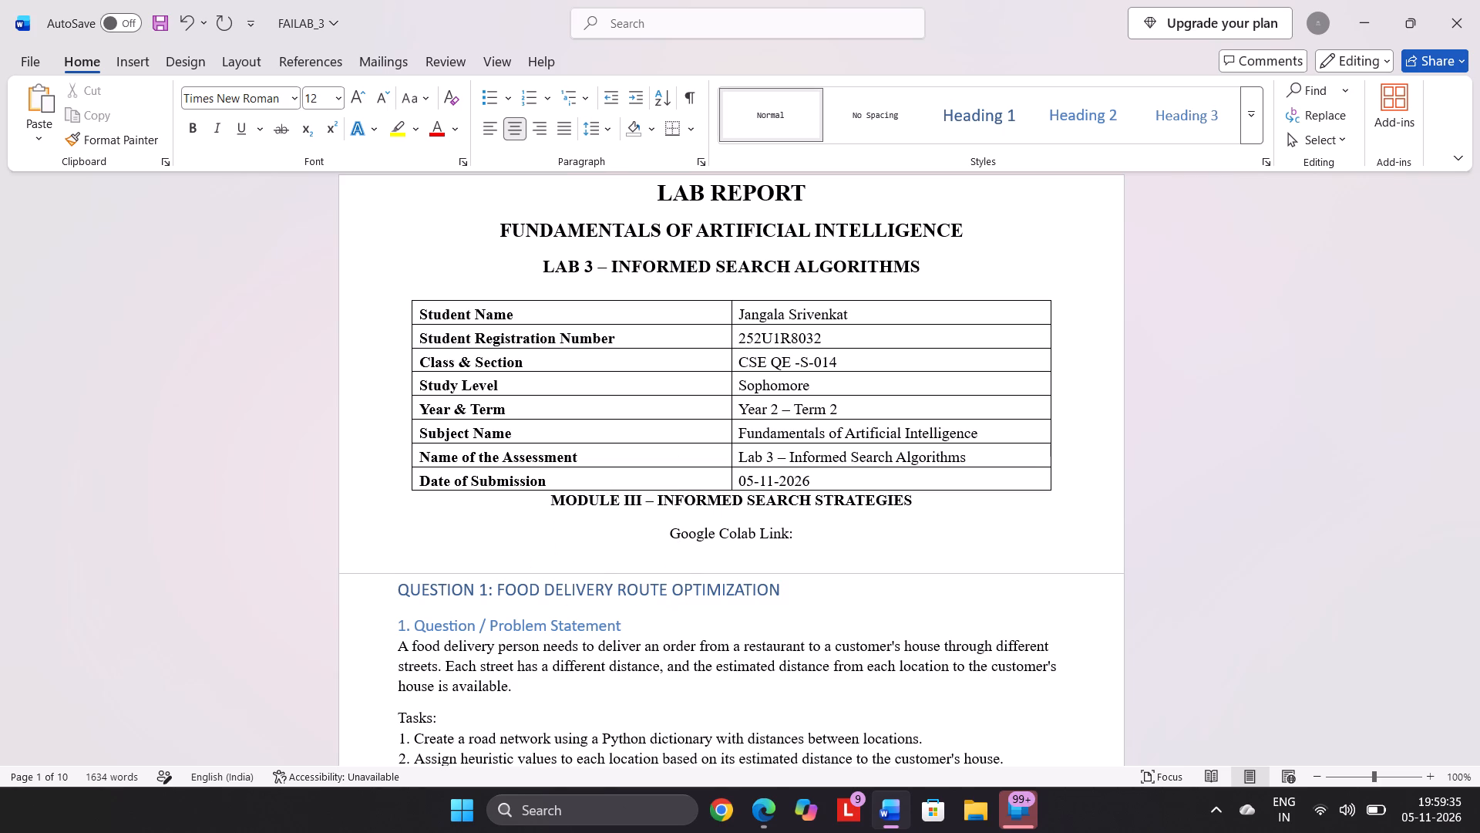
key(ctrl+v)
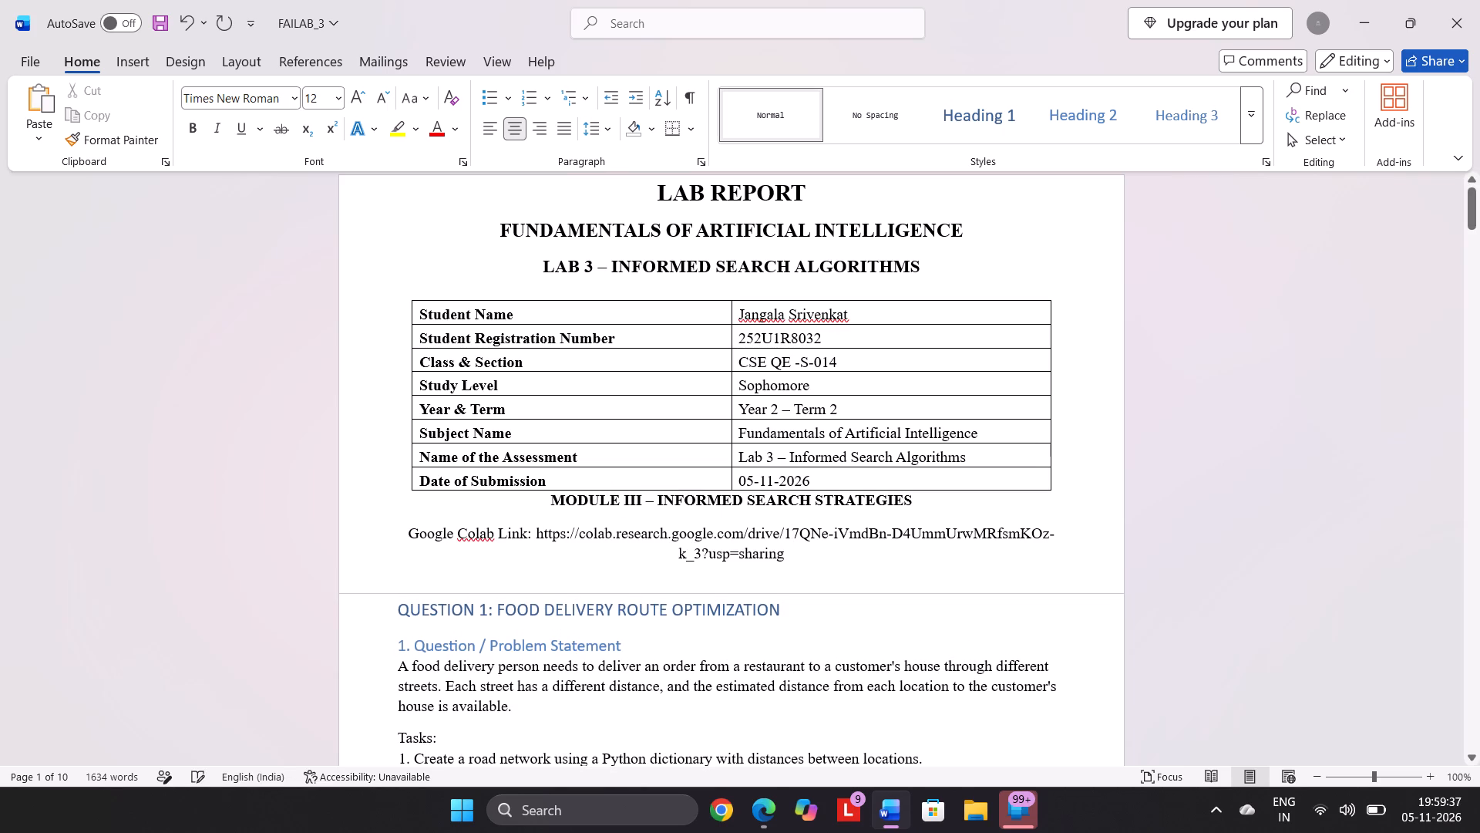
Select the full Colab URL on the cover page, without its label, and copy it.
drag(787, 554, 721, 556)
drag(721, 556, 543, 535)
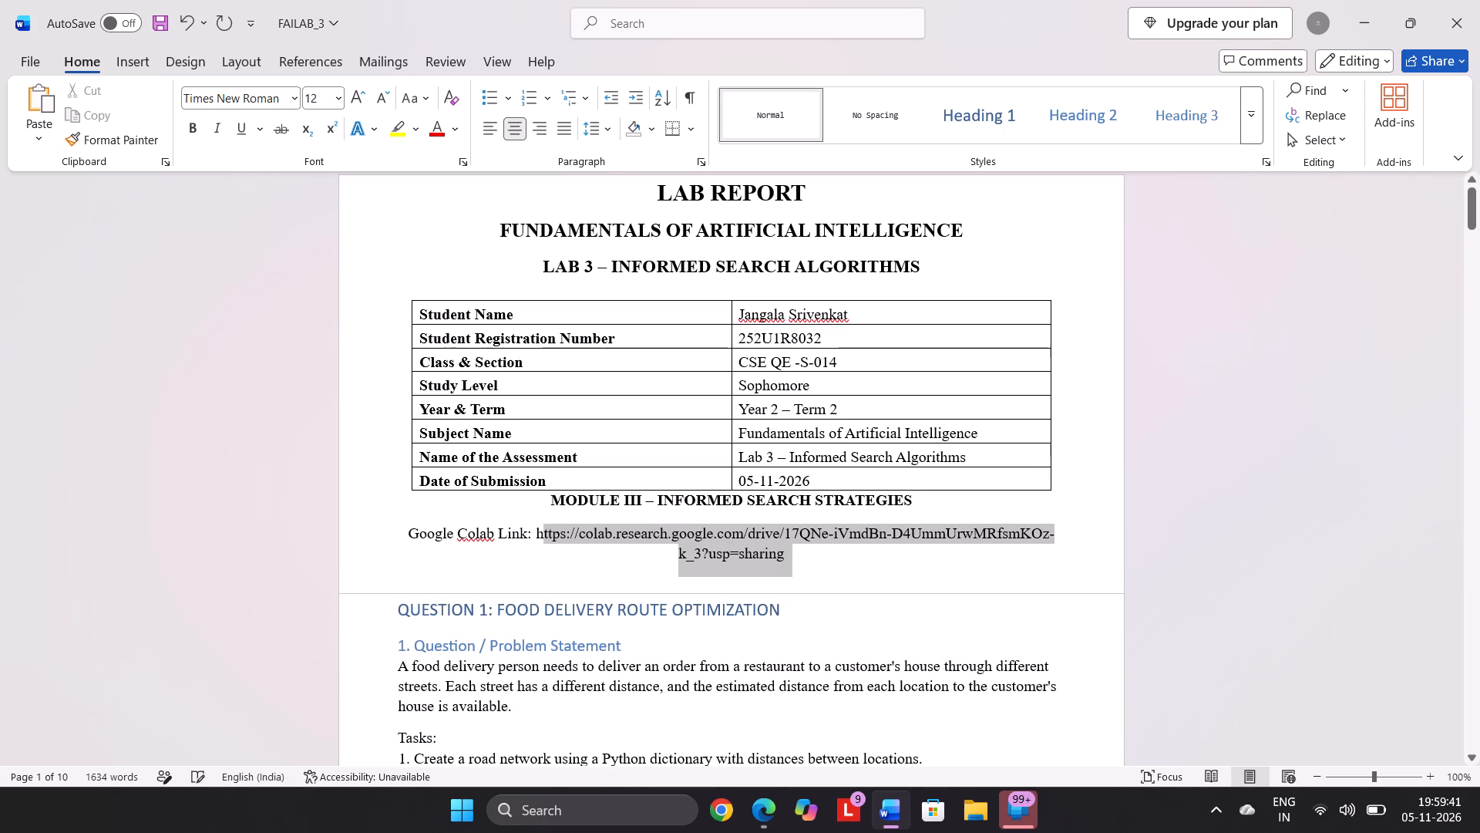
drag(543, 535, 539, 534)
key(ctrl+c)
Look through the report's code, screenshots and other Colab link line, and return to the cover page.
scroll(564, 473, down, 1)
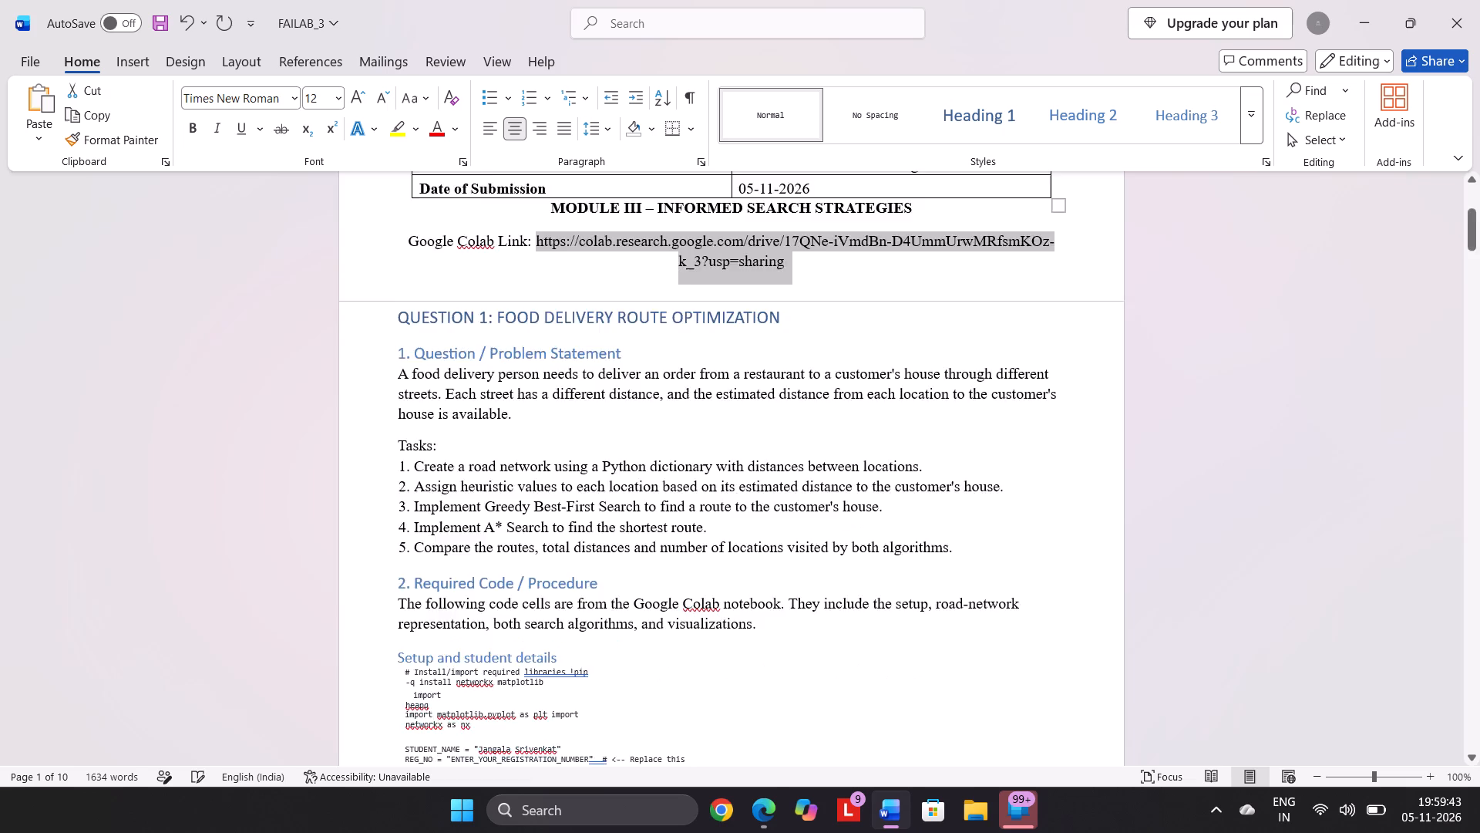
scroll(564, 473, down, 1)
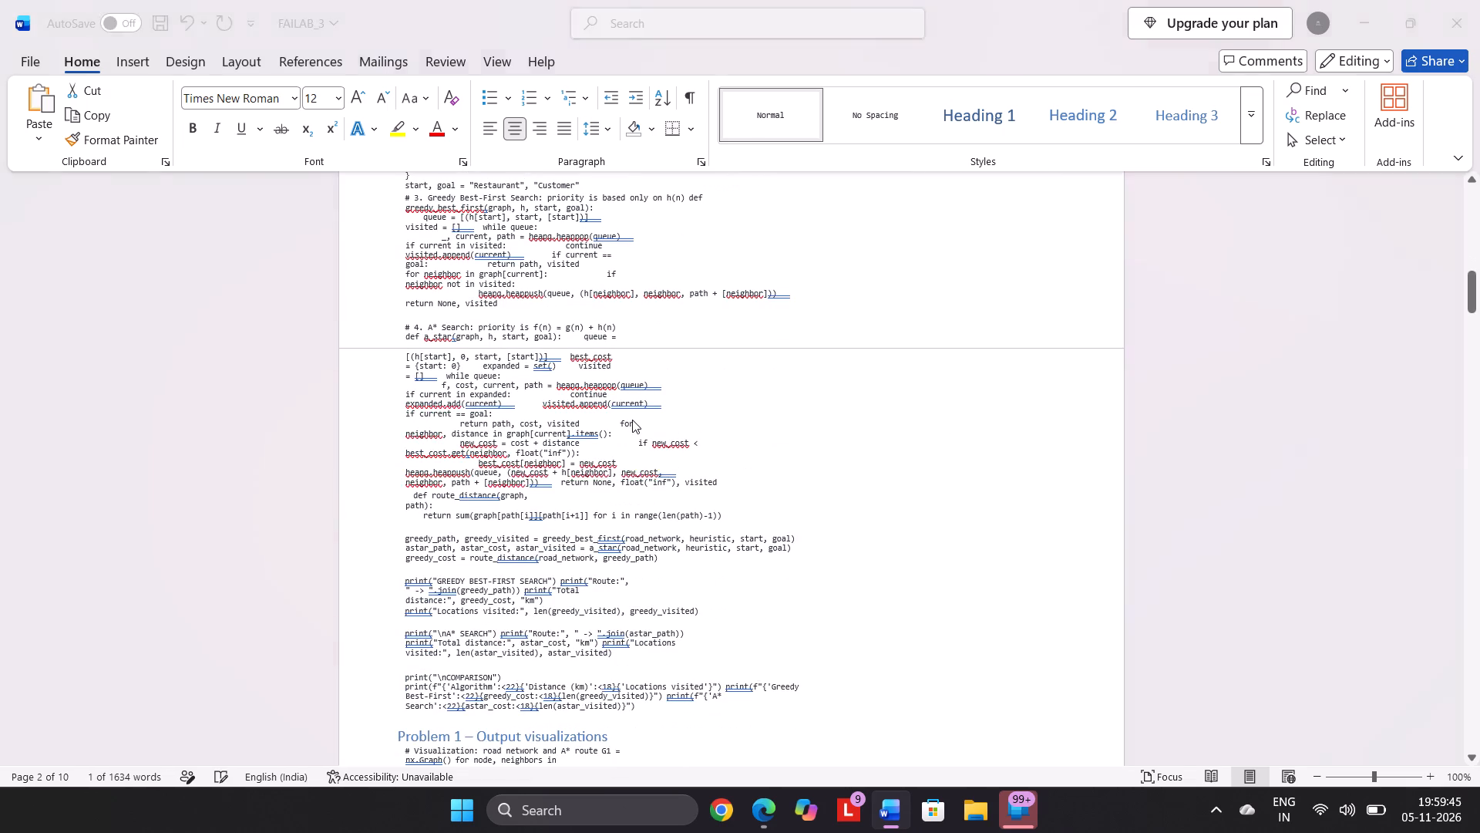
click(439, 340)
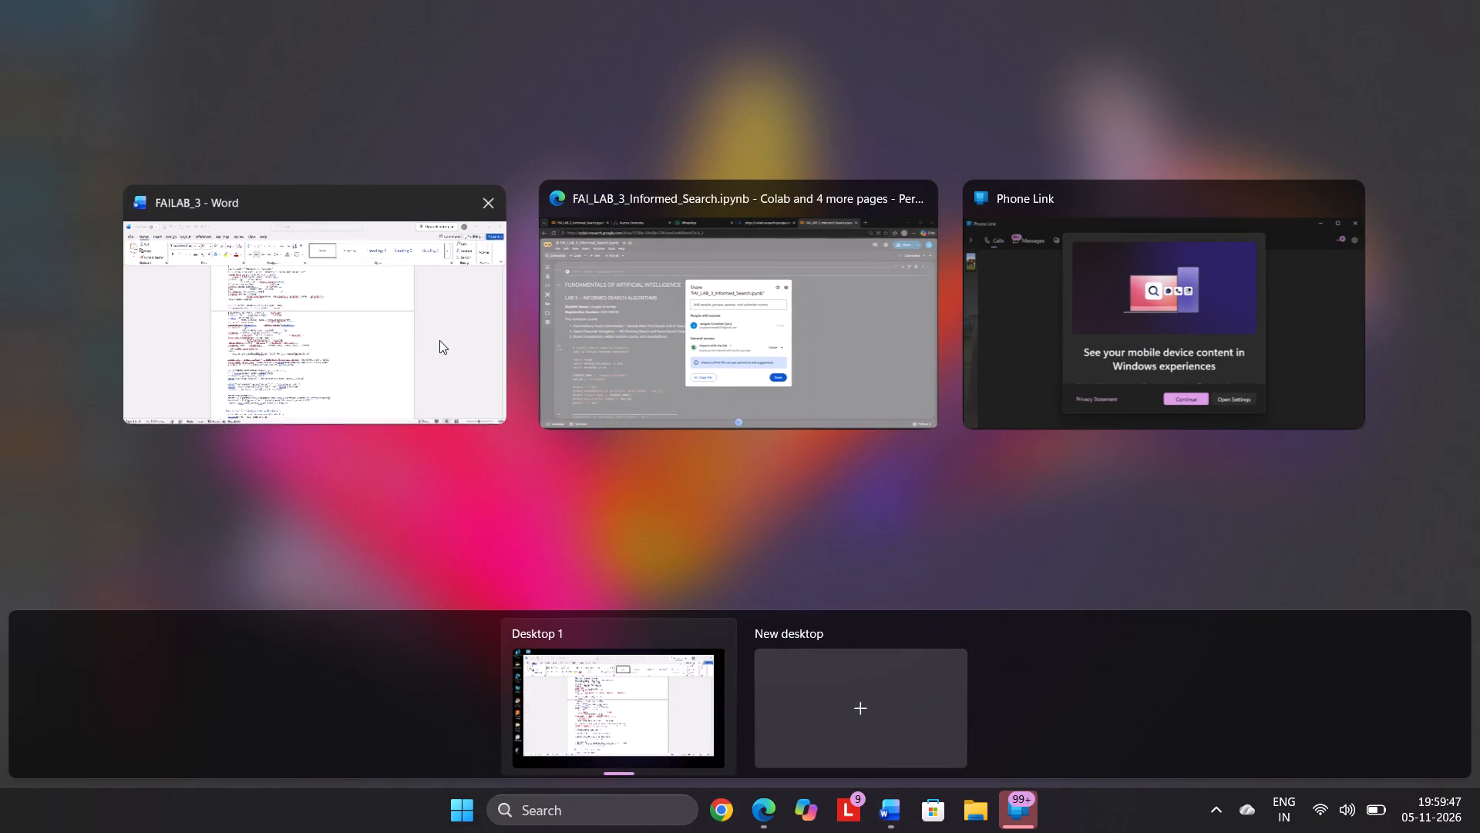
scroll(704, 401, down, 1)
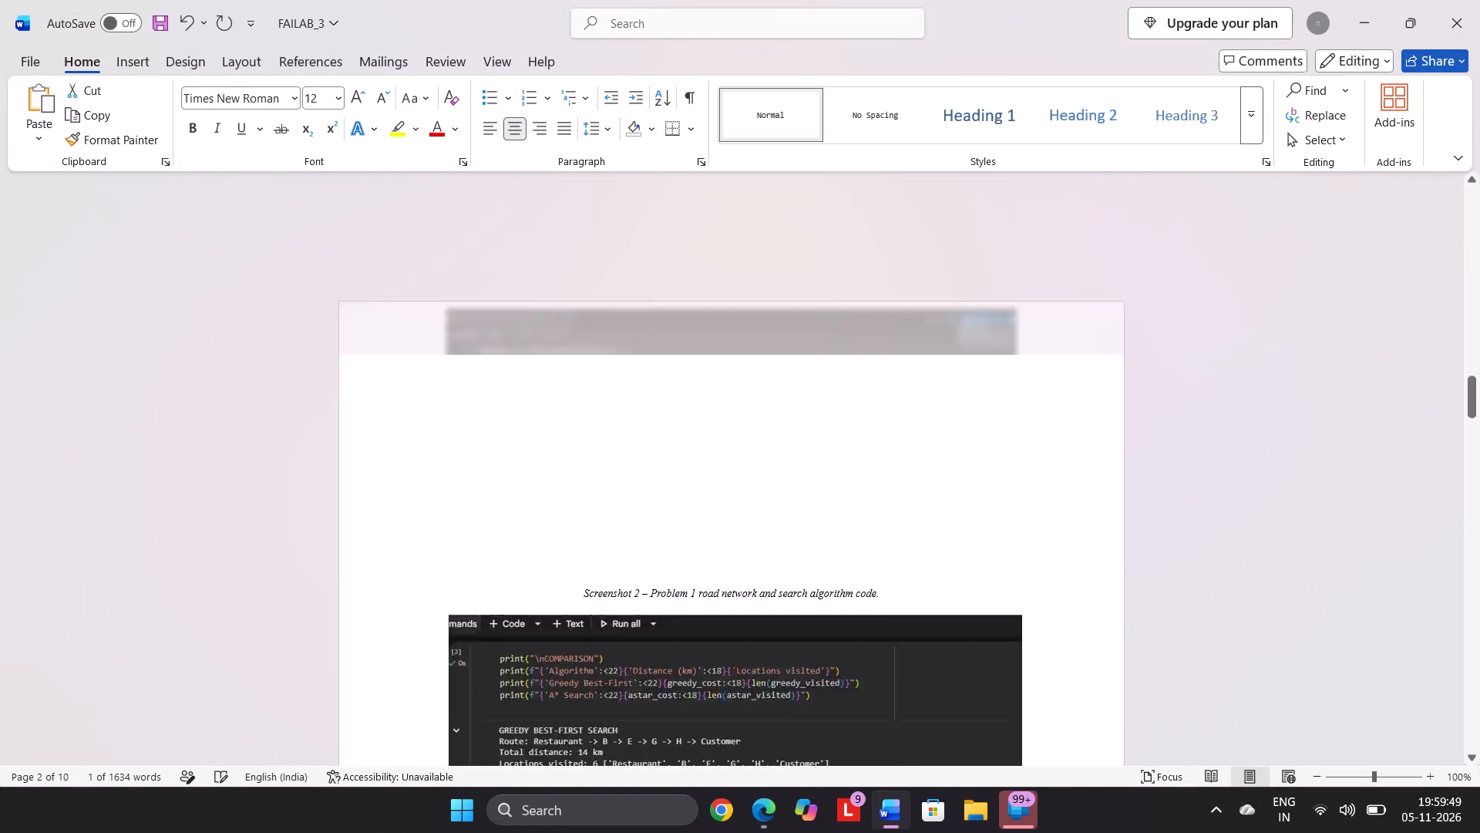
scroll(704, 401, down, 1)
scroll(704, 401, up, 2)
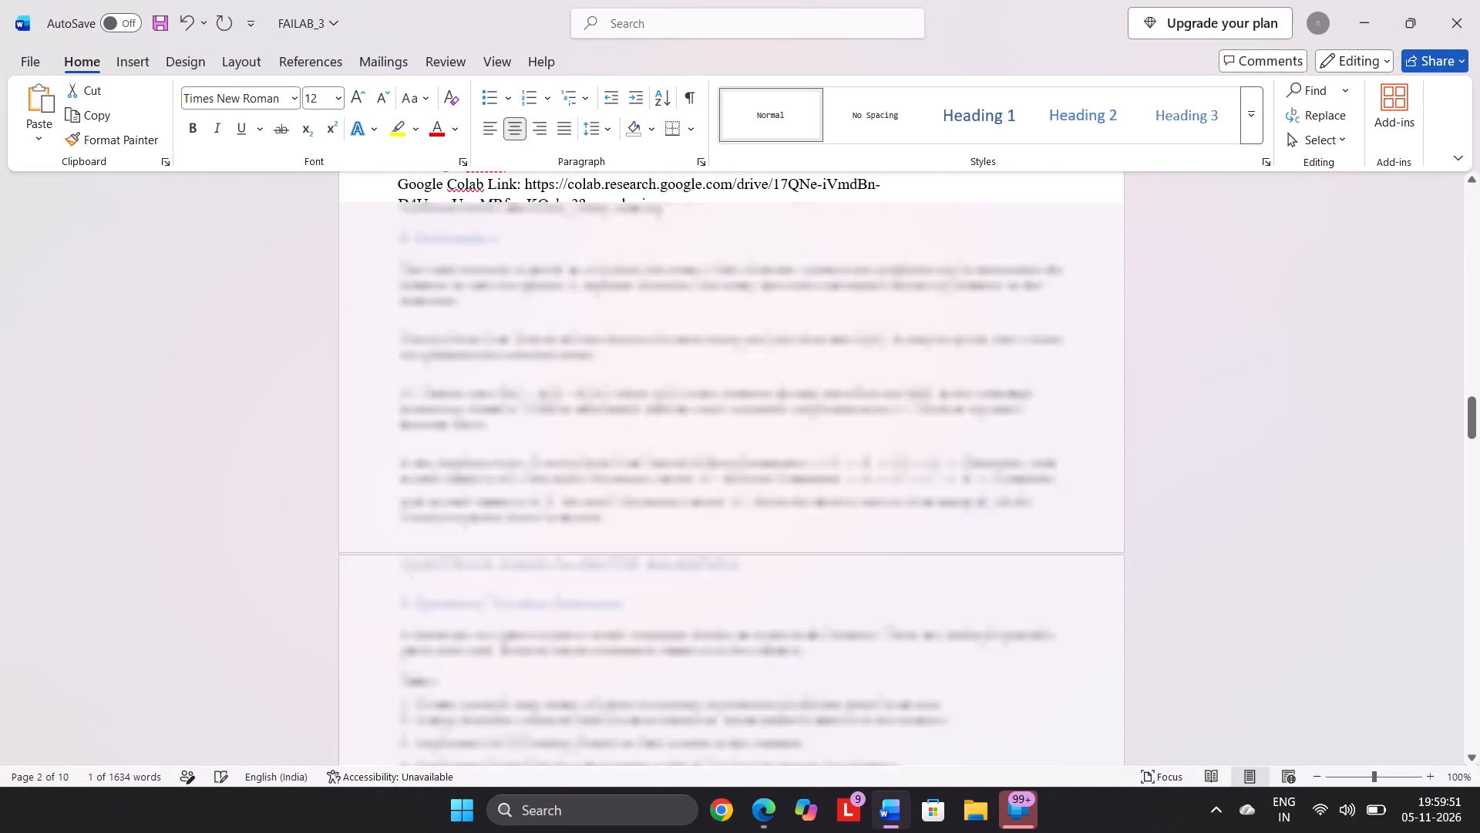
scroll(704, 401, up, 4)
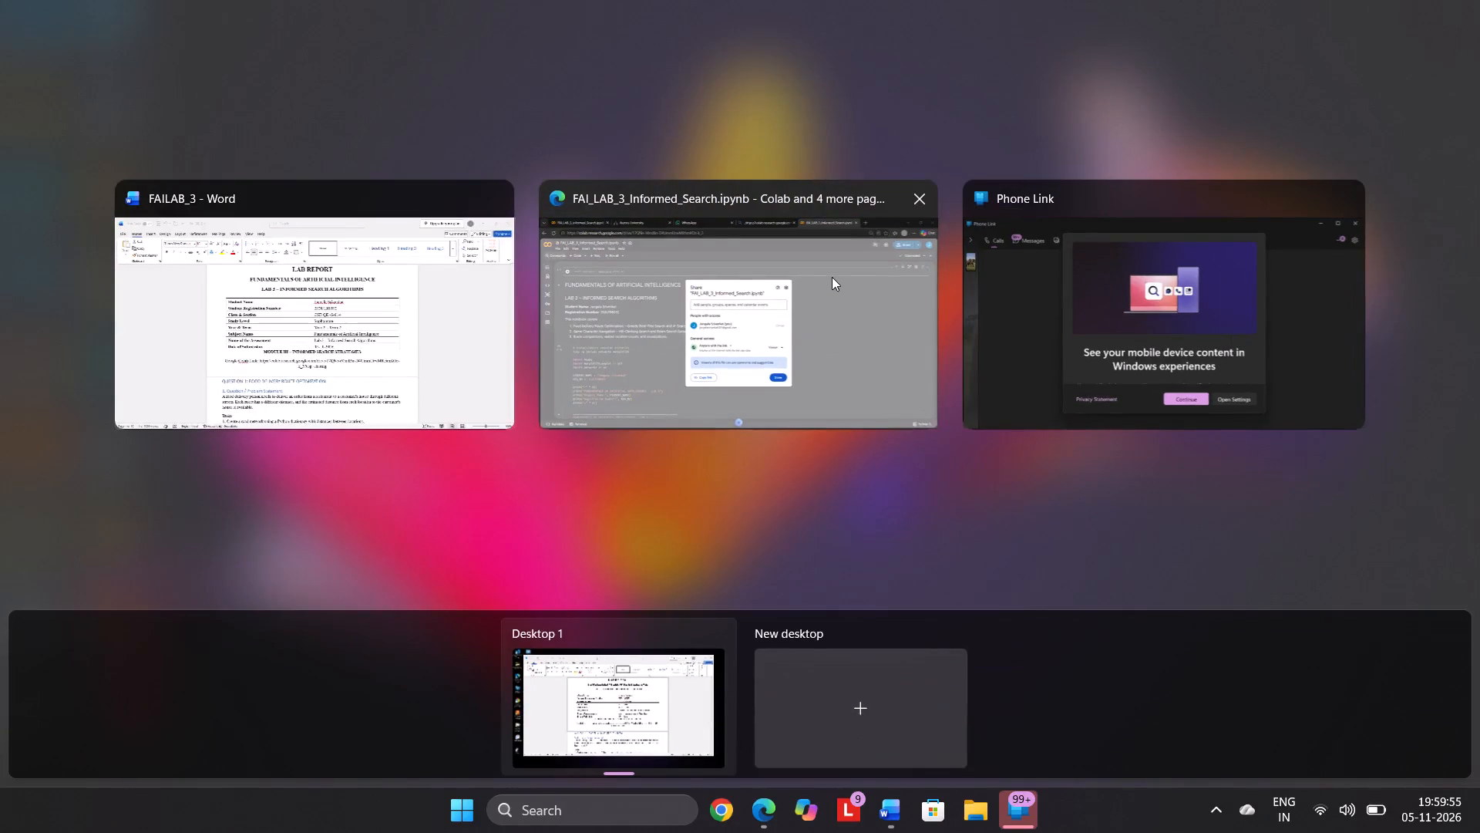
Switch to Edge and close both open FAI_LAB_3_Informed_Search.ipynb notebook tabs.
click(832, 277)
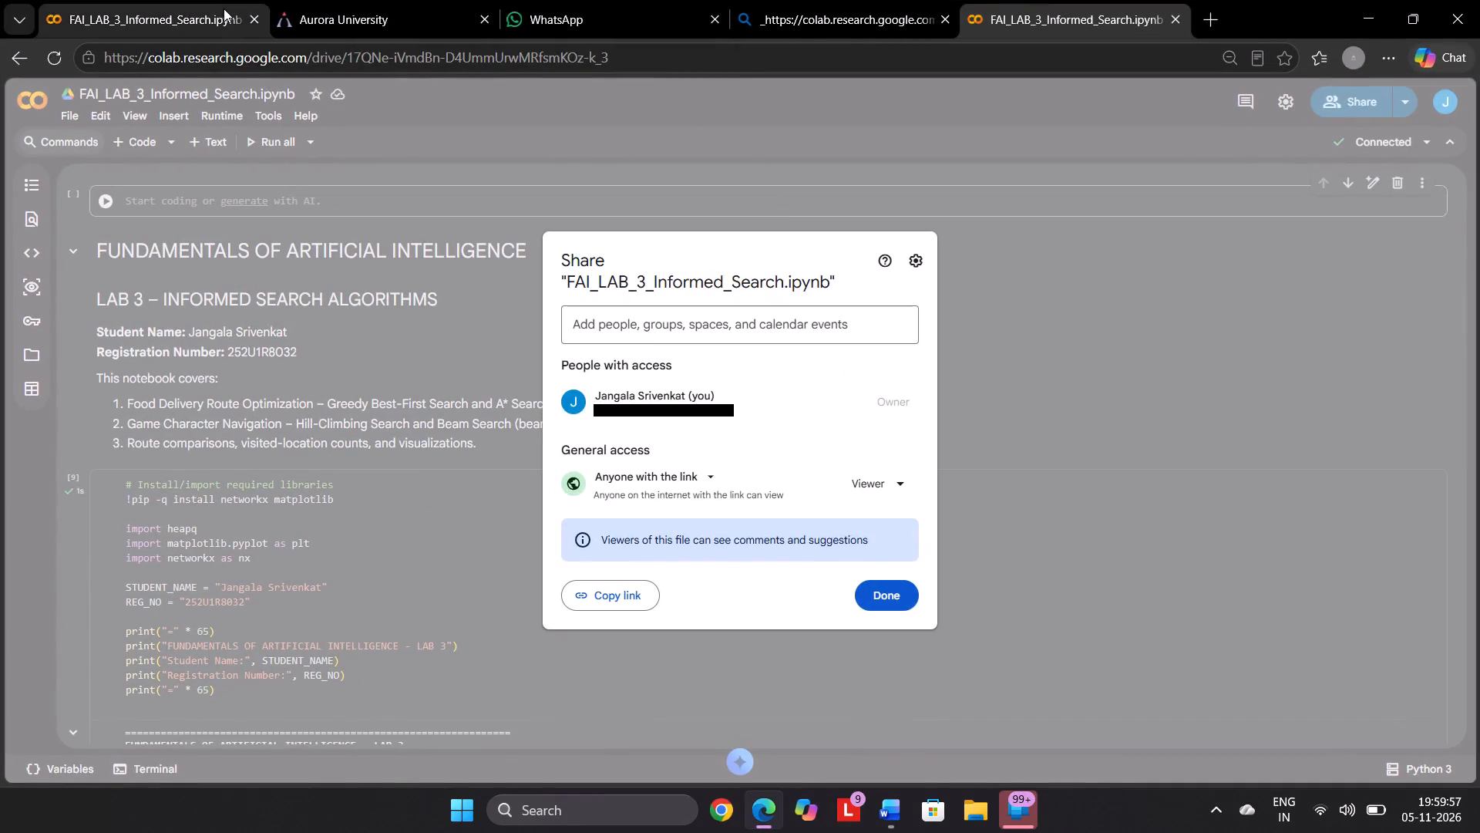
click(245, 21)
click(248, 21)
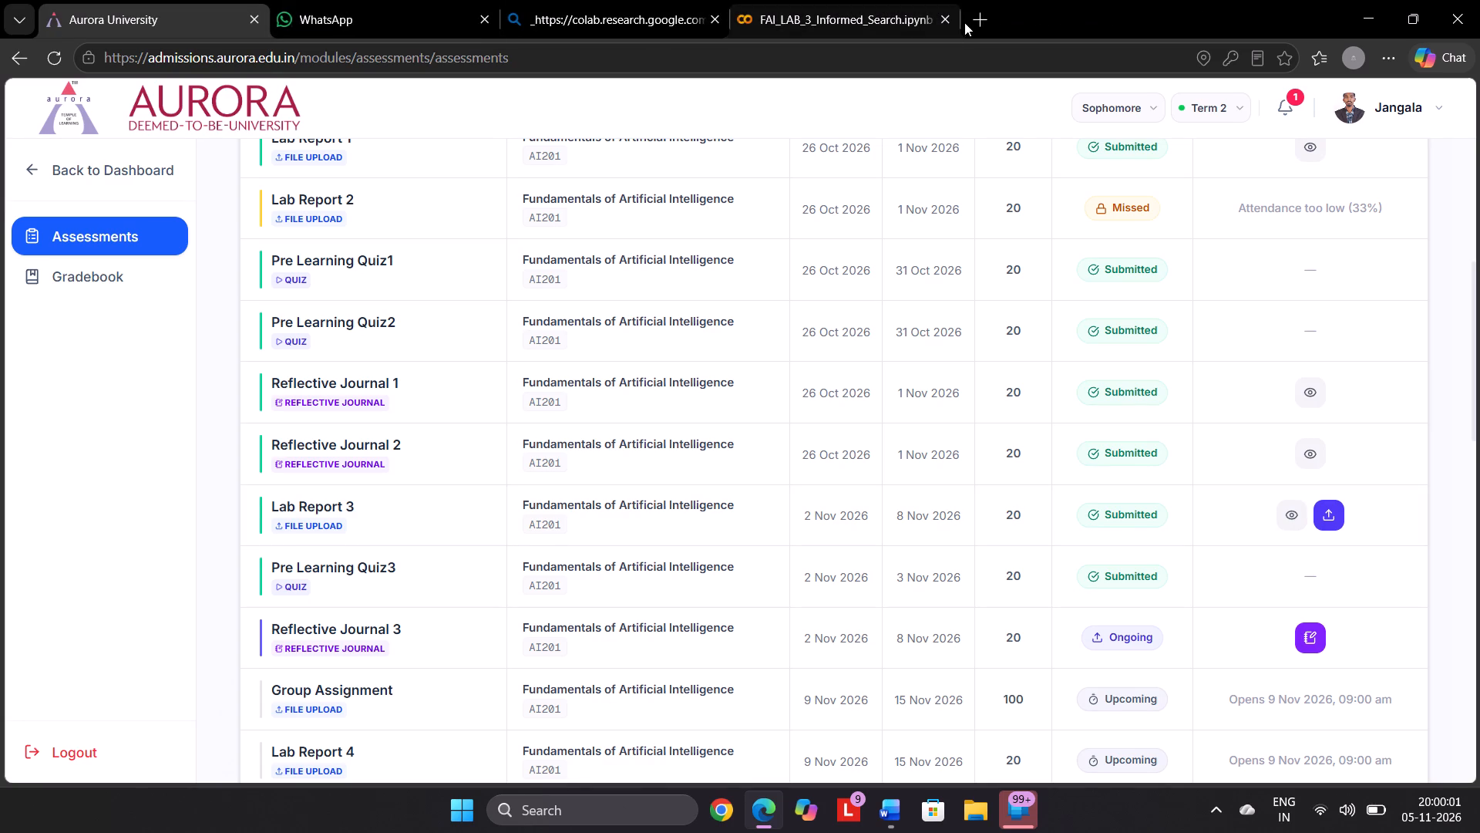
click(943, 23)
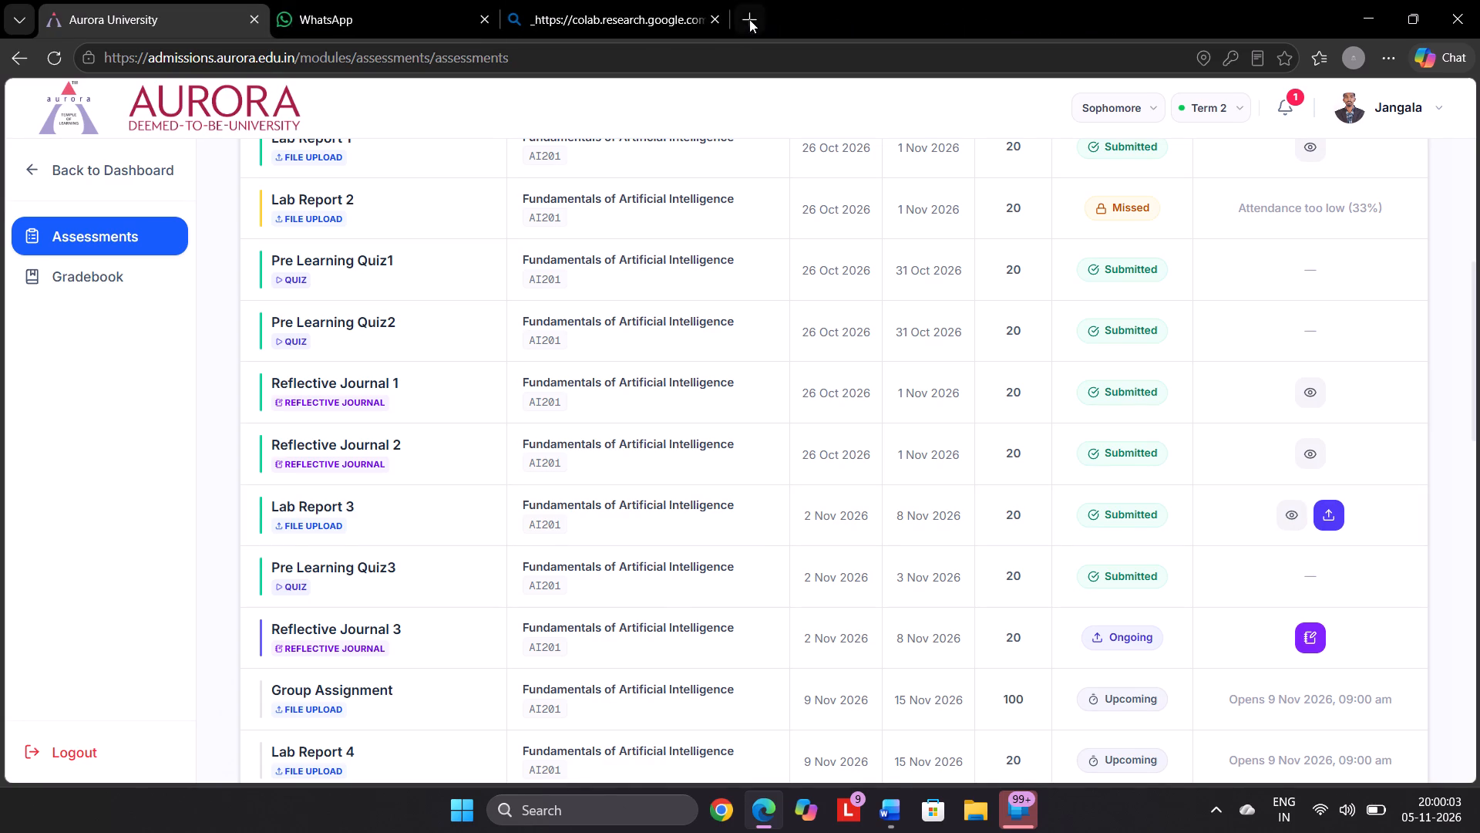
Open the copied Colab URL in a new tab and look through the notebook it leads to.
click(749, 19)
key(ctrl+v)
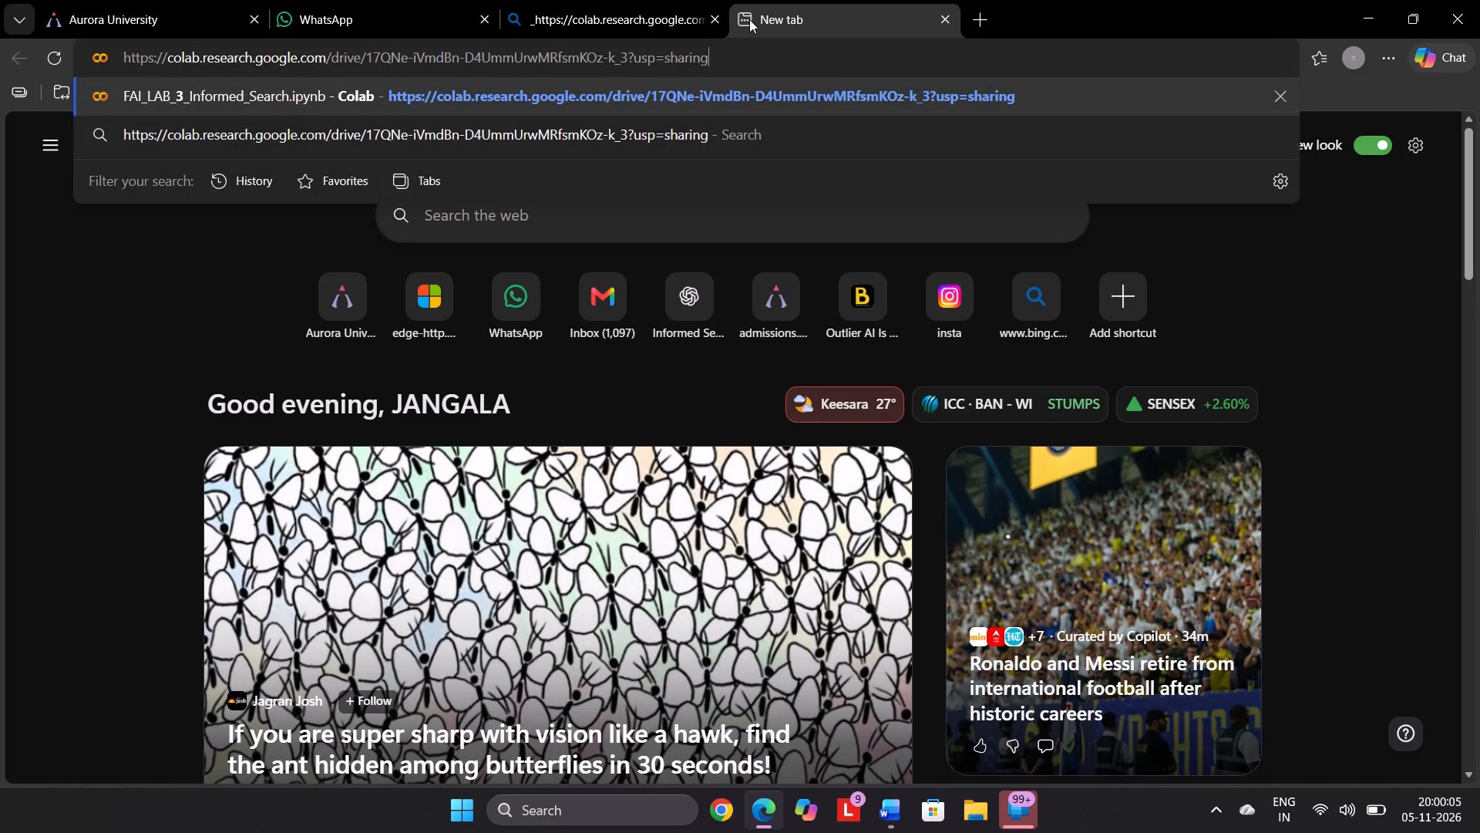
key(Return)
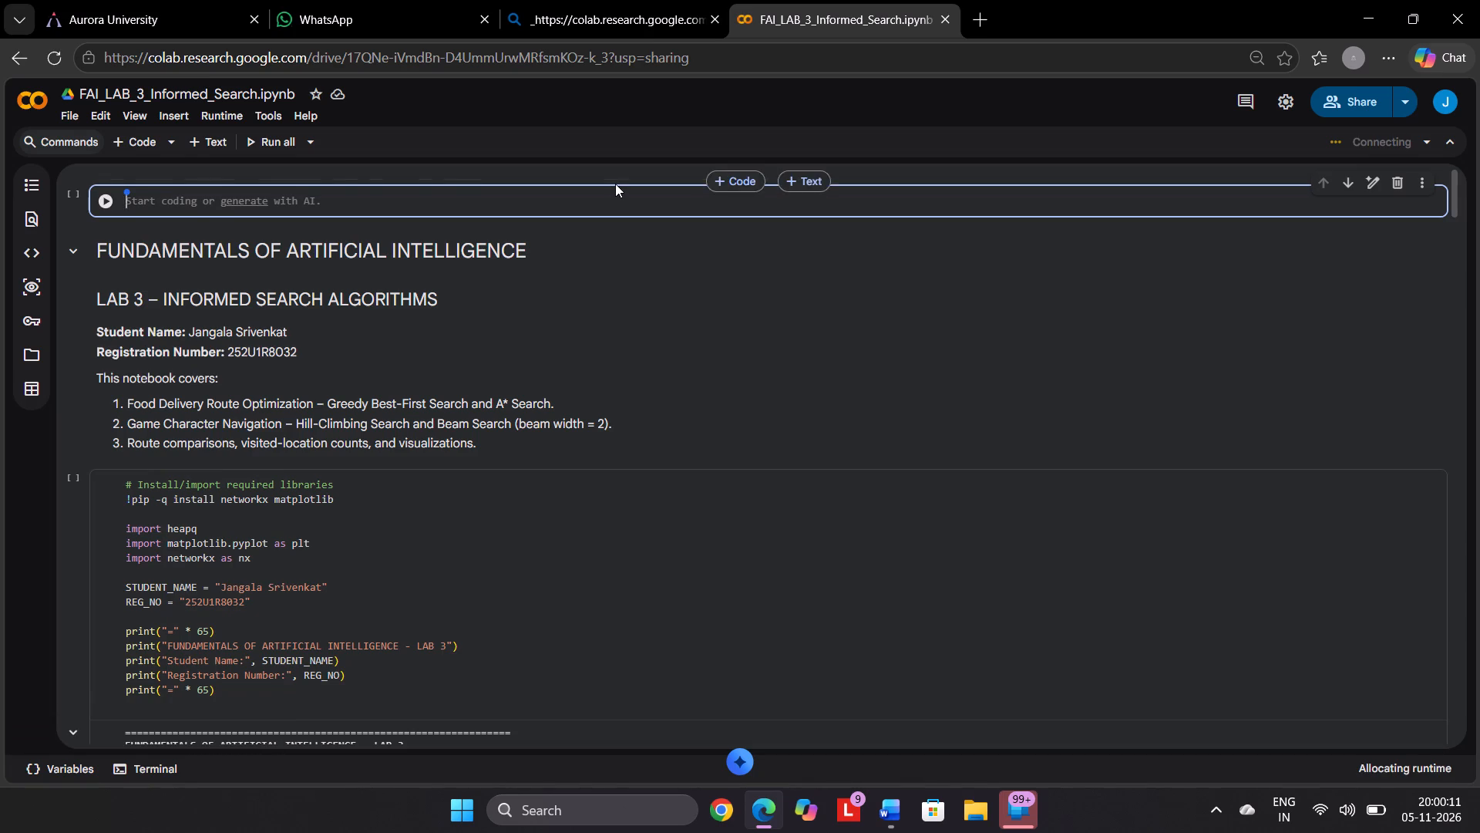
scroll(615, 184, down, 5)
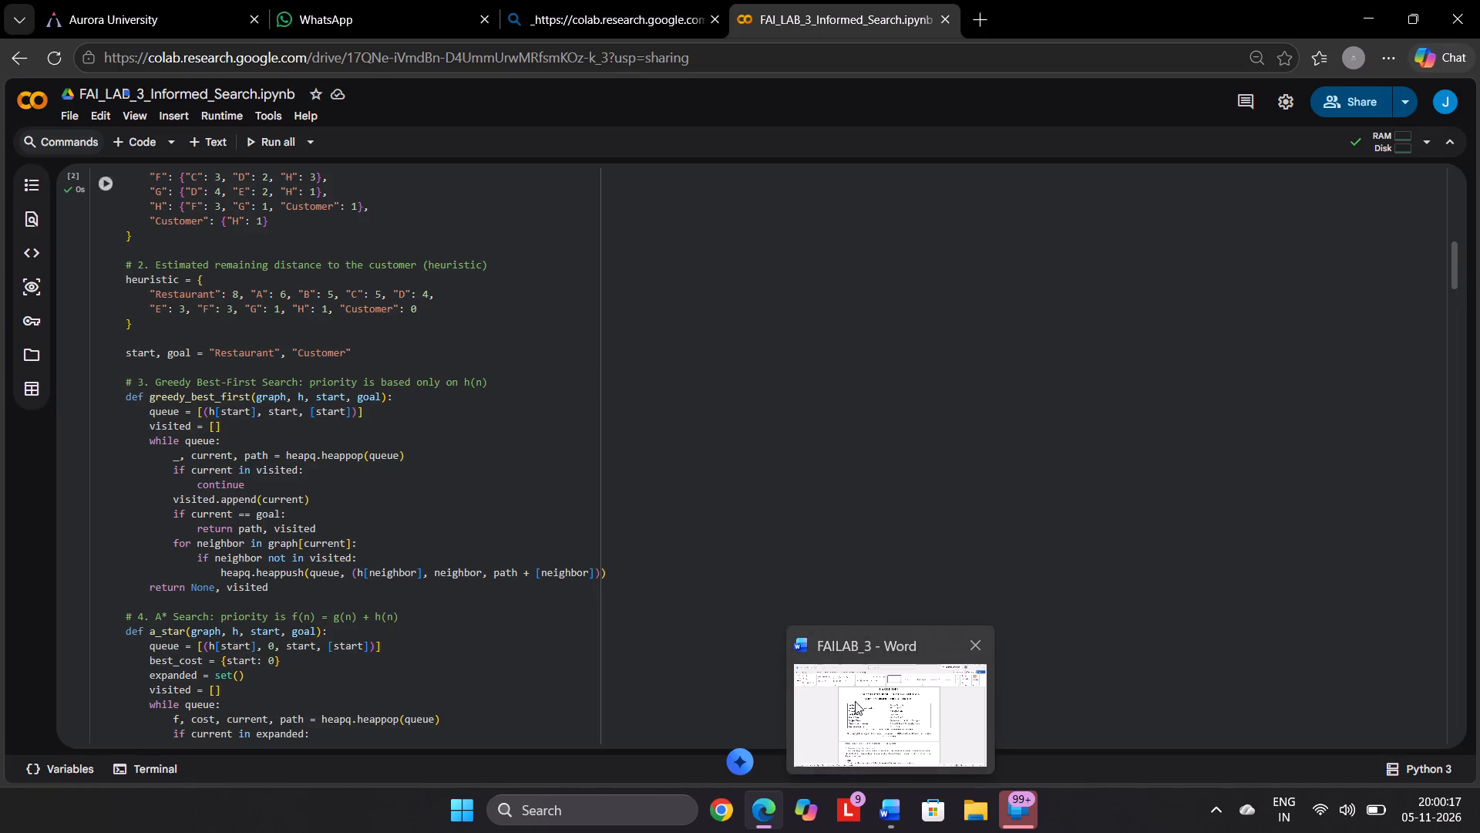
Switch to Word and replace the URL after "Google Colab Link:" in Question 1's section 4 with the copied share link.
click(859, 747)
scroll(841, 599, down, 1)
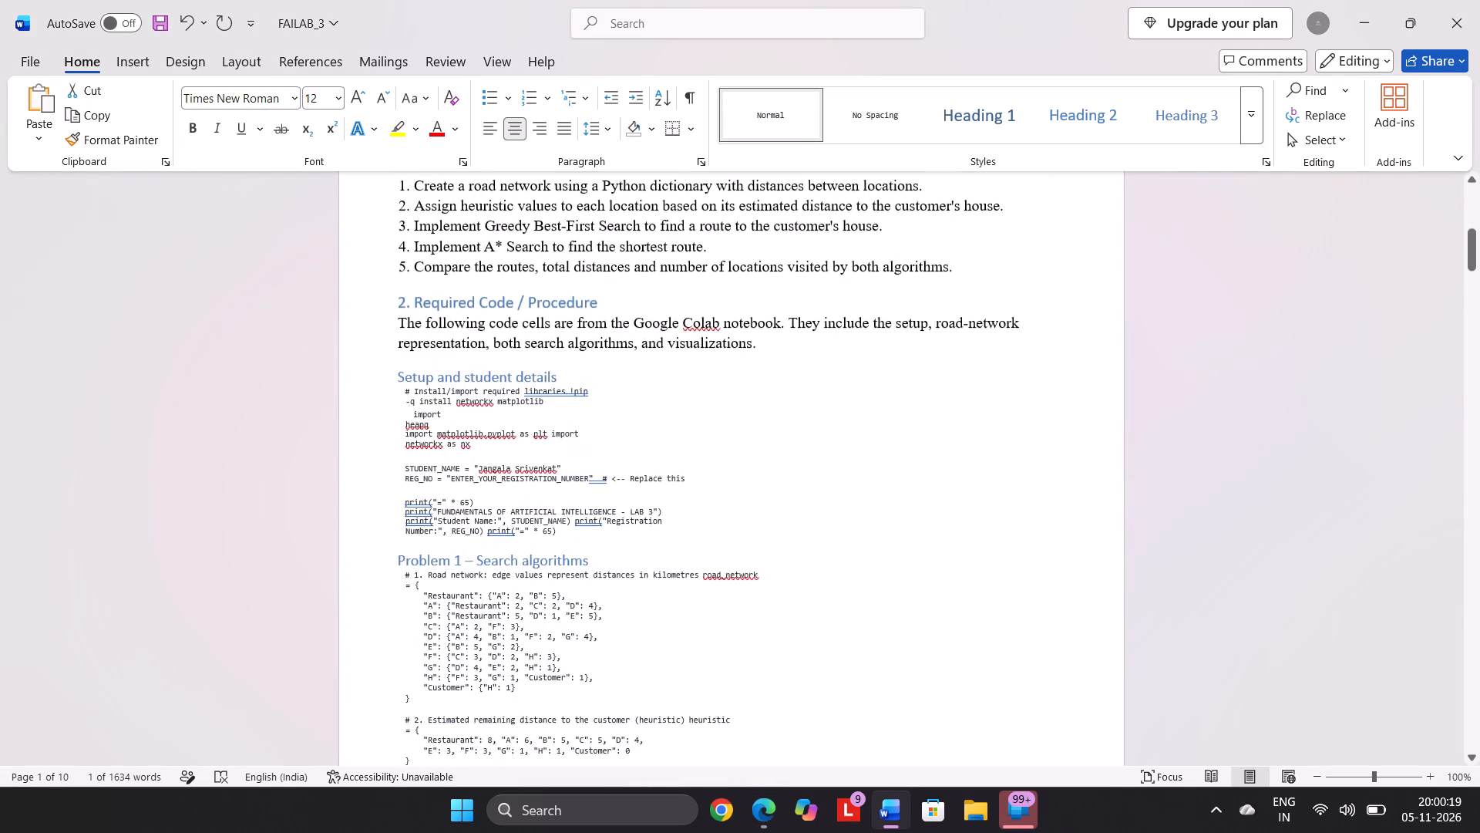
scroll(841, 599, down, 3)
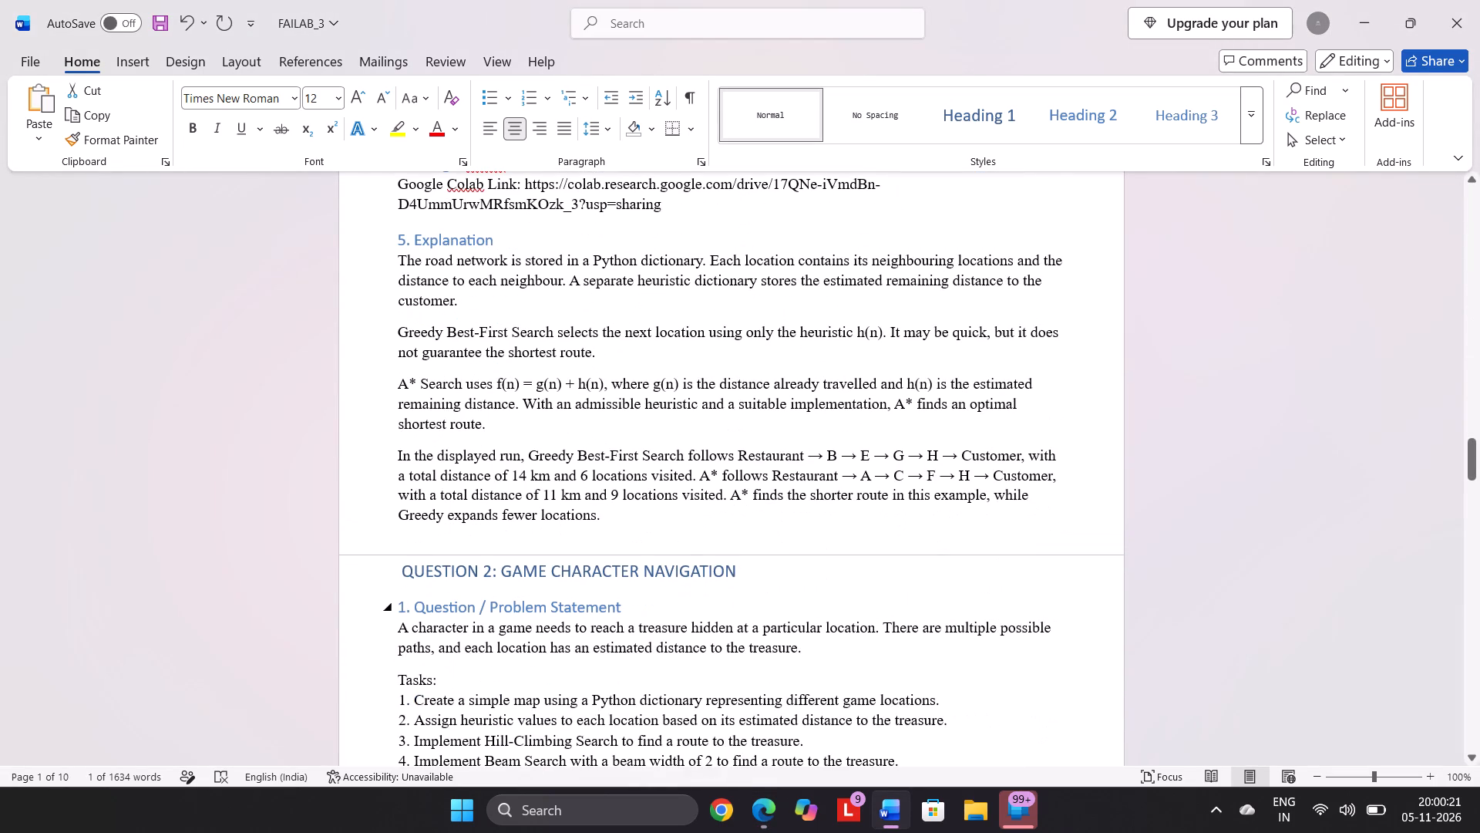
scroll(689, 502, up, 1)
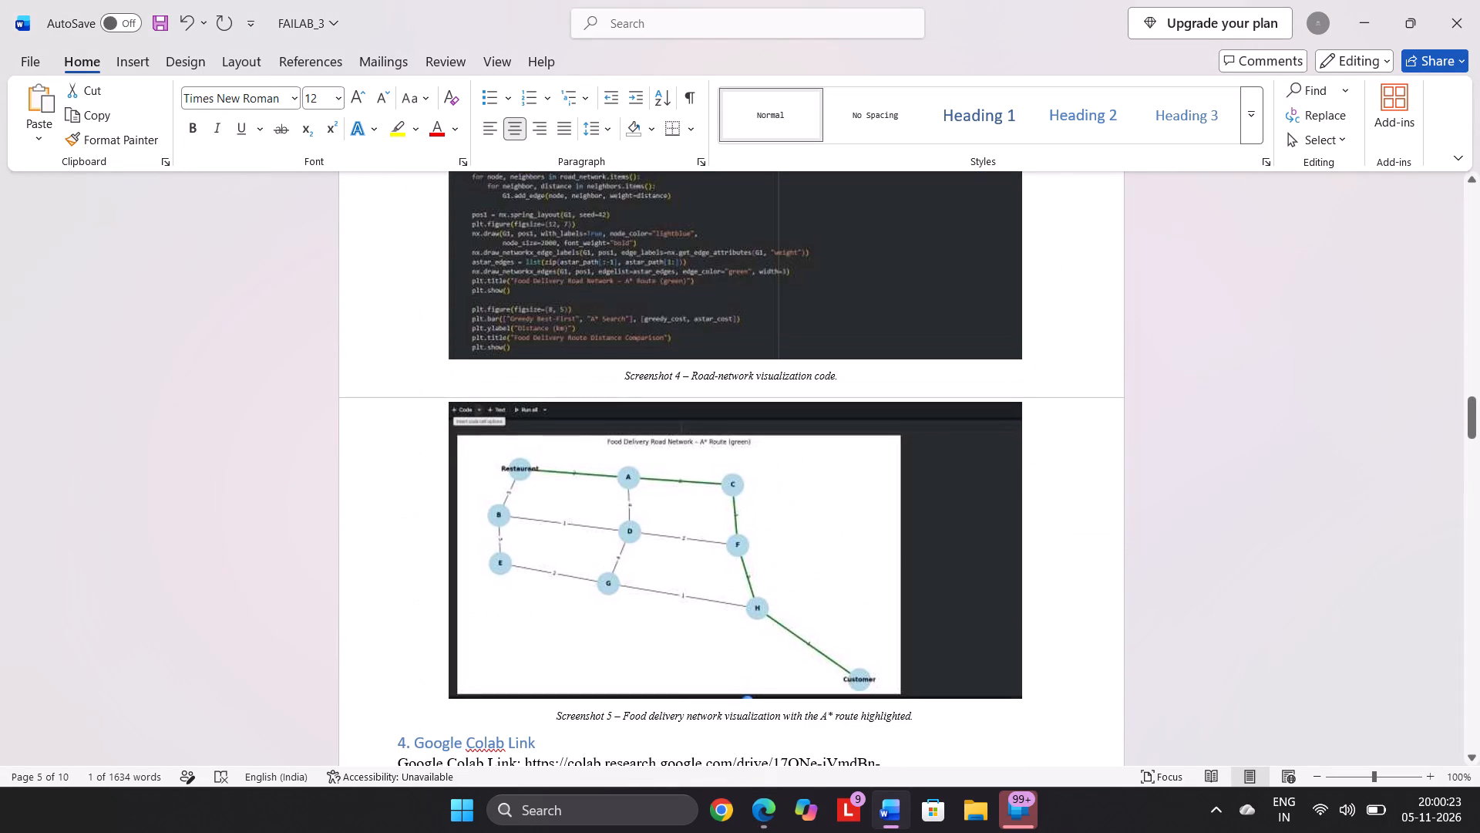
key(Down)
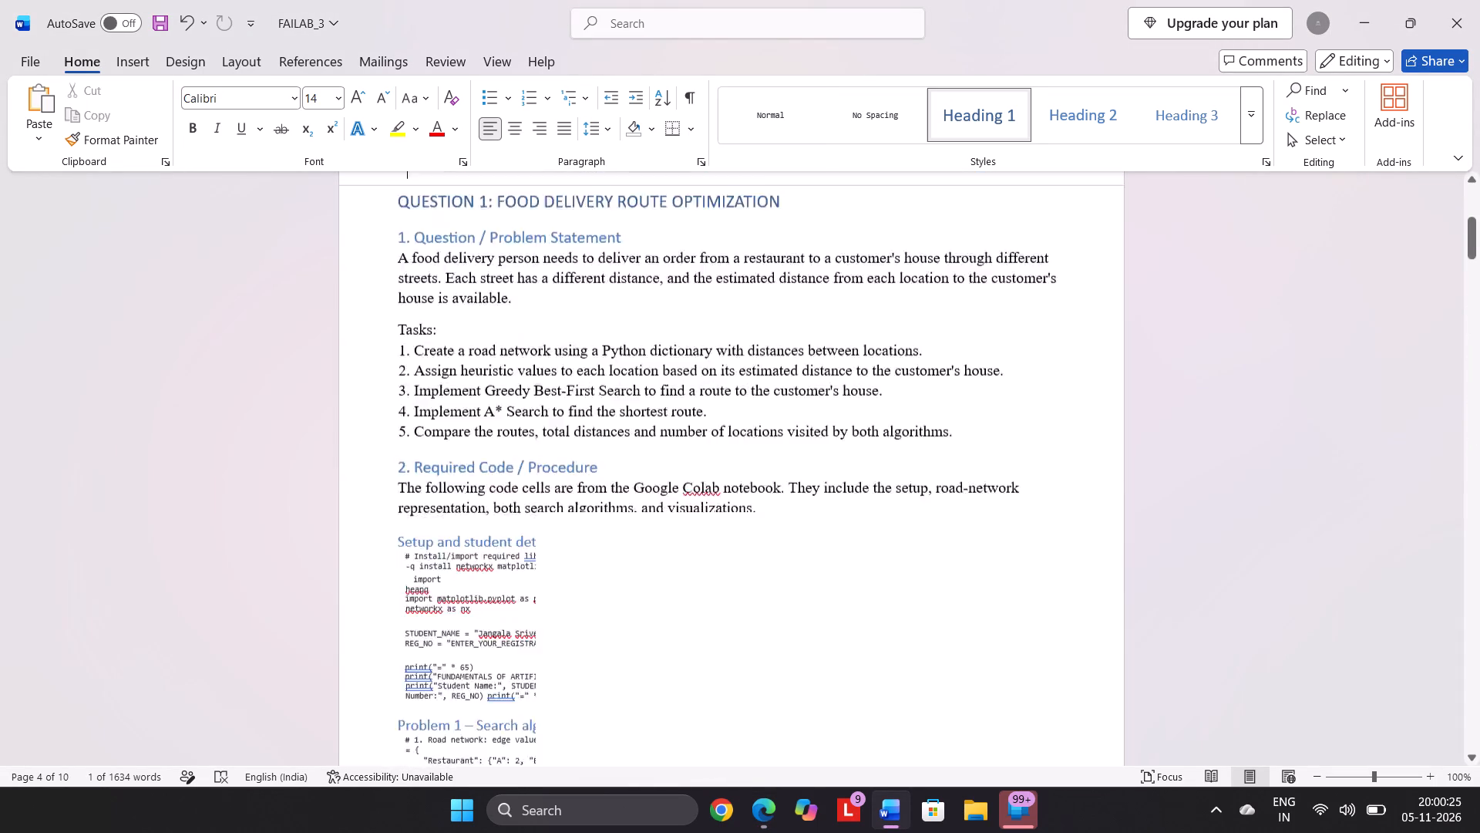
key(Down)
key(Down)
key(Down)
key(Down)
key(Down)
key(Down)
key(Down)
key(Down)
key(Down)
key(Down)
key(Down)
key(Down)
key(Down)
key(Down)
key(Down)
key(Down)
key(Down)
key(Down)
key(Down)
key(Down)
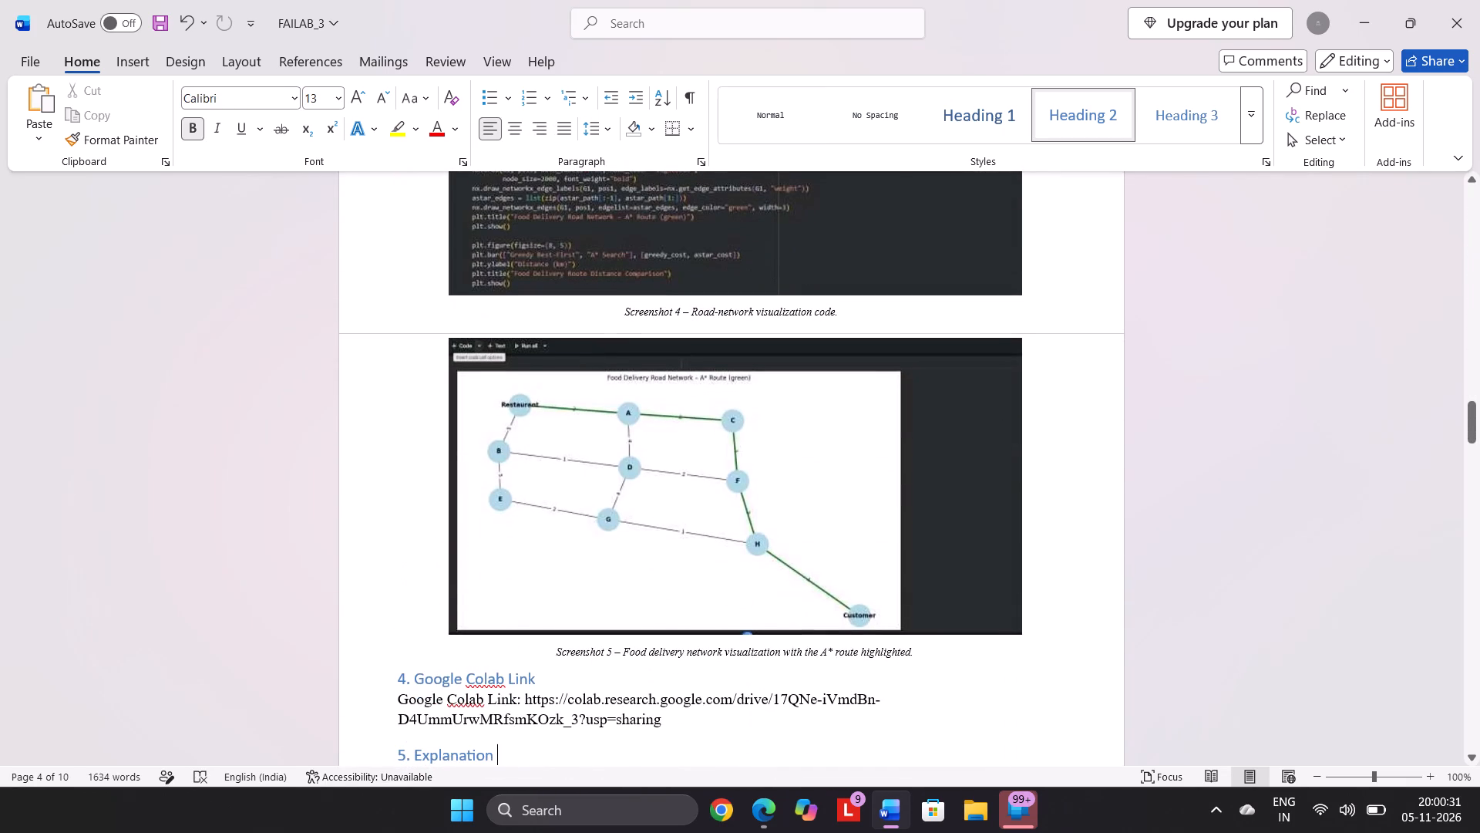
drag(674, 713, 476, 693)
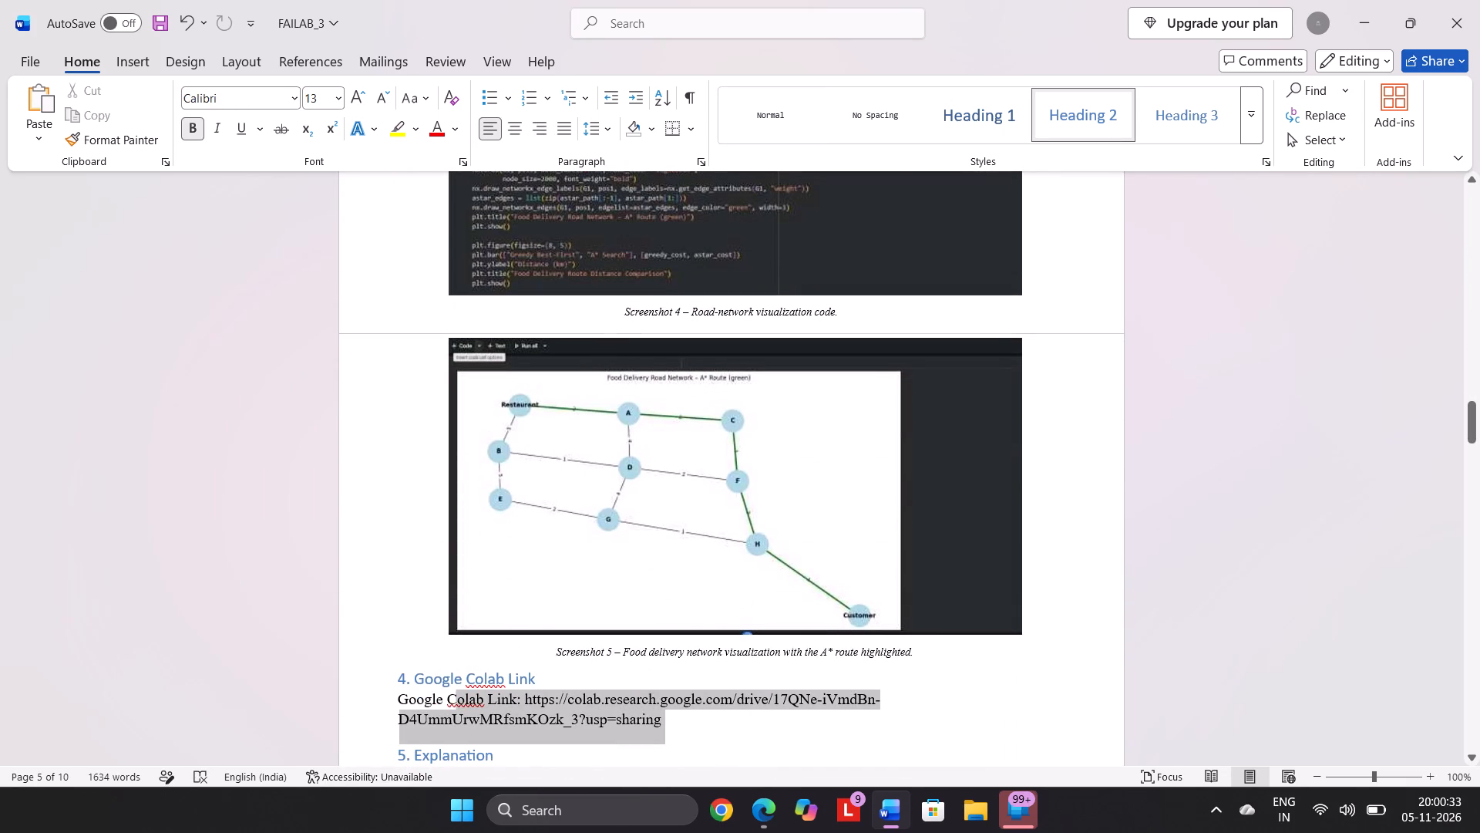
drag(476, 693, 523, 702)
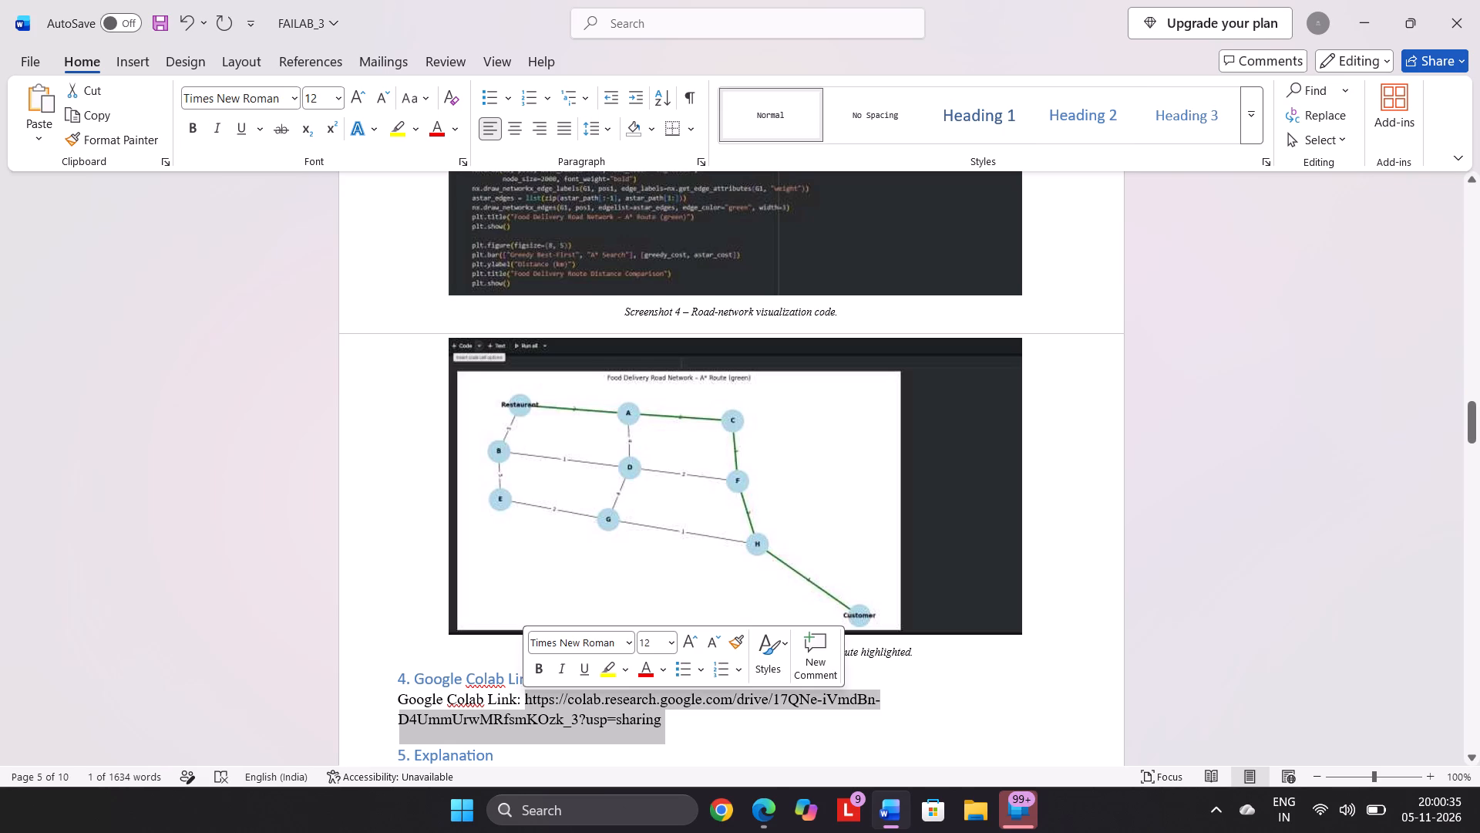
key(BackSpace)
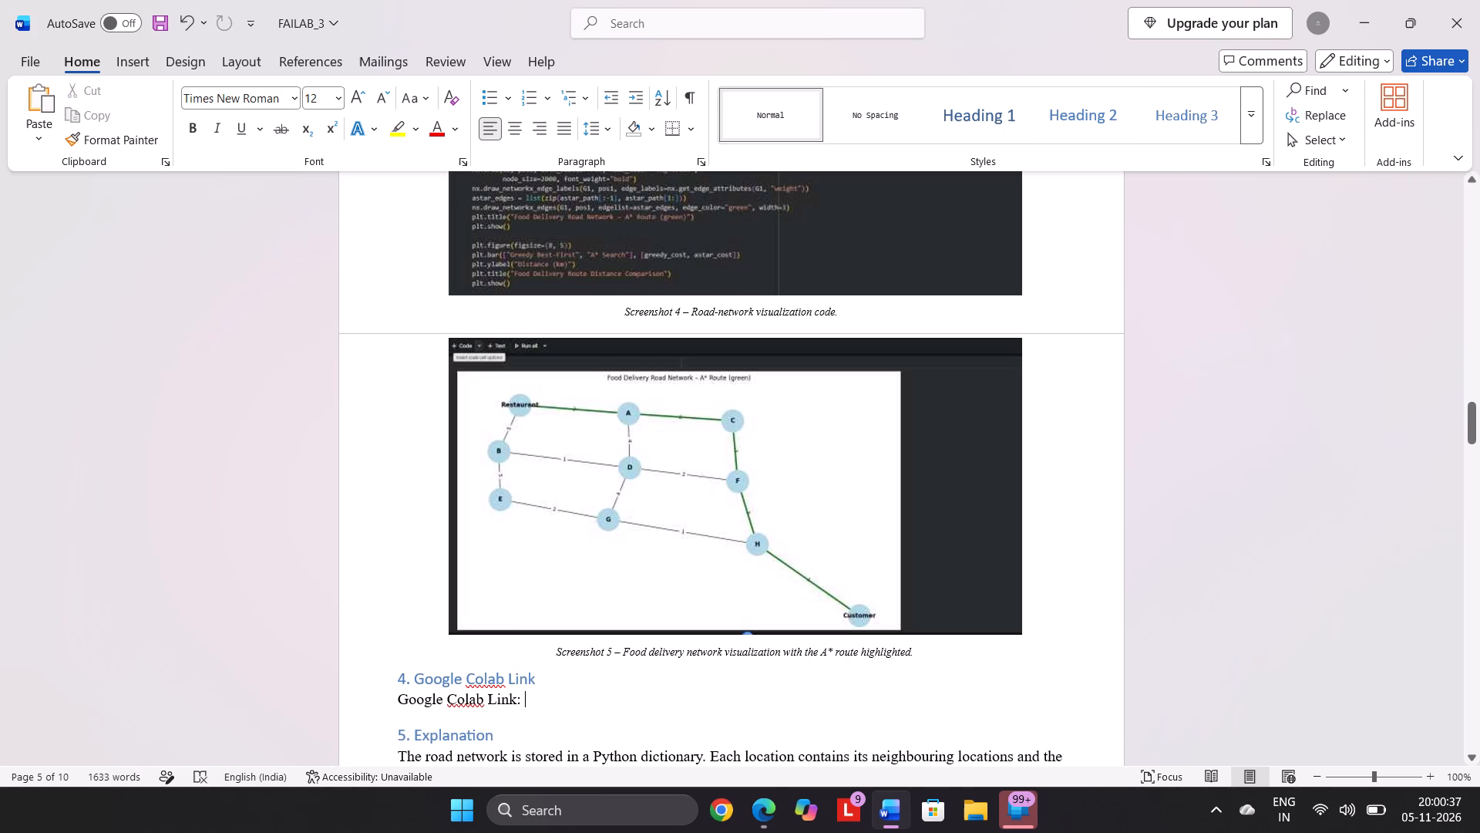
key(ctrl+v)
Replace the URL after "Google Colab Link:" in Question 2's section 4 with the copied share link.
scroll(575, 665, down, 1)
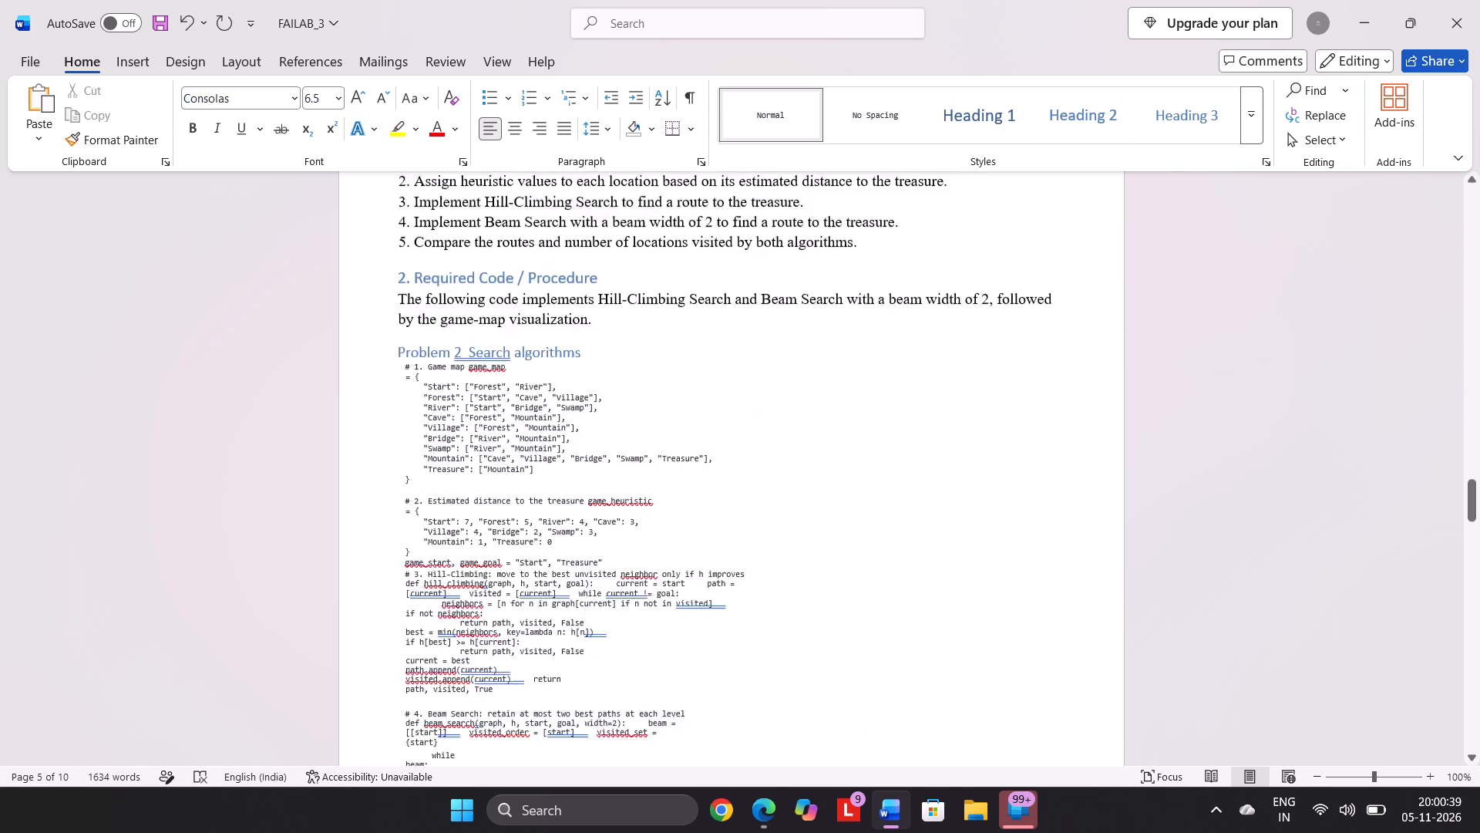
scroll(575, 665, down, 3)
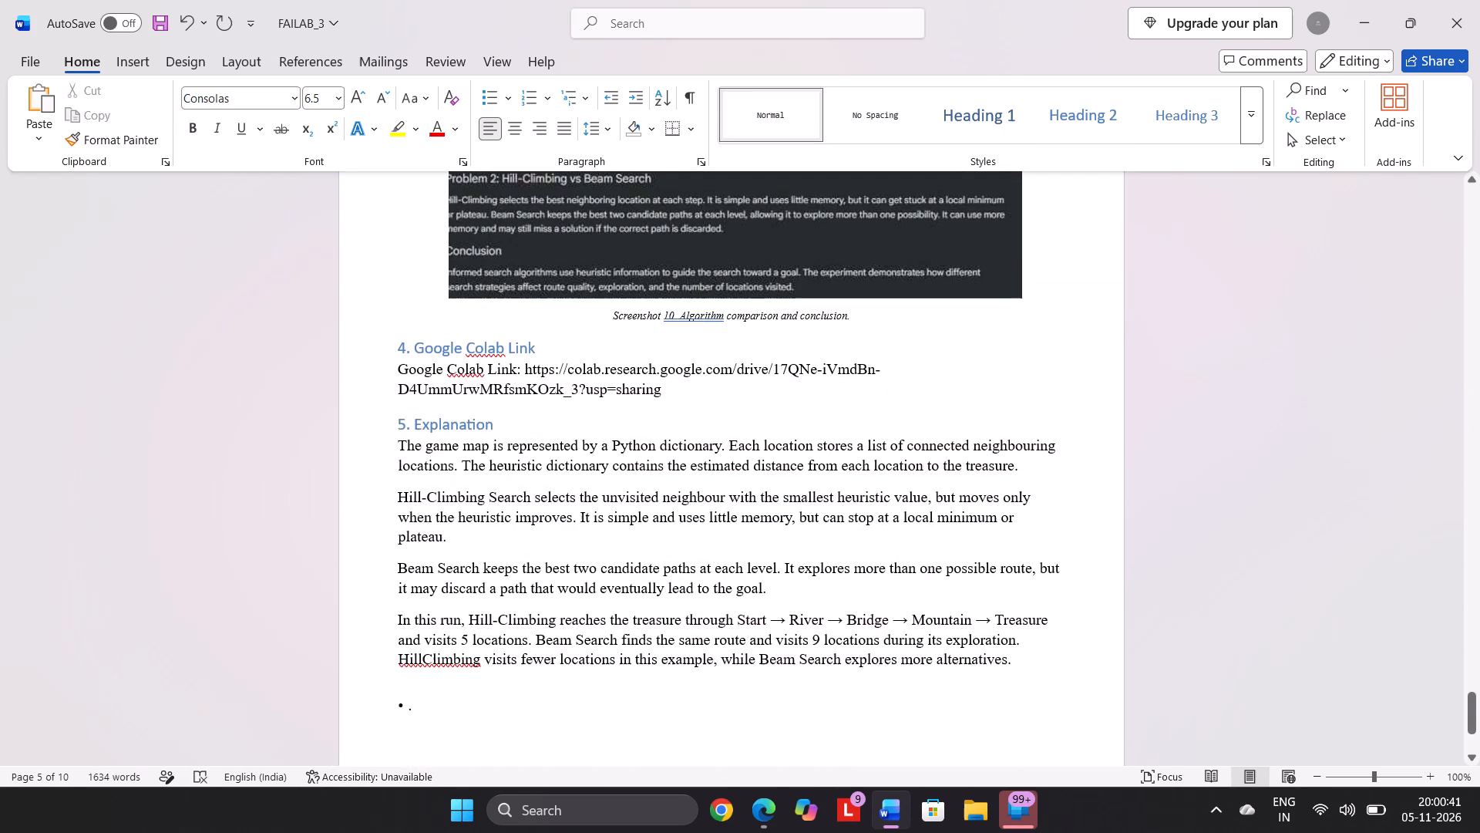
drag(672, 390, 548, 383)
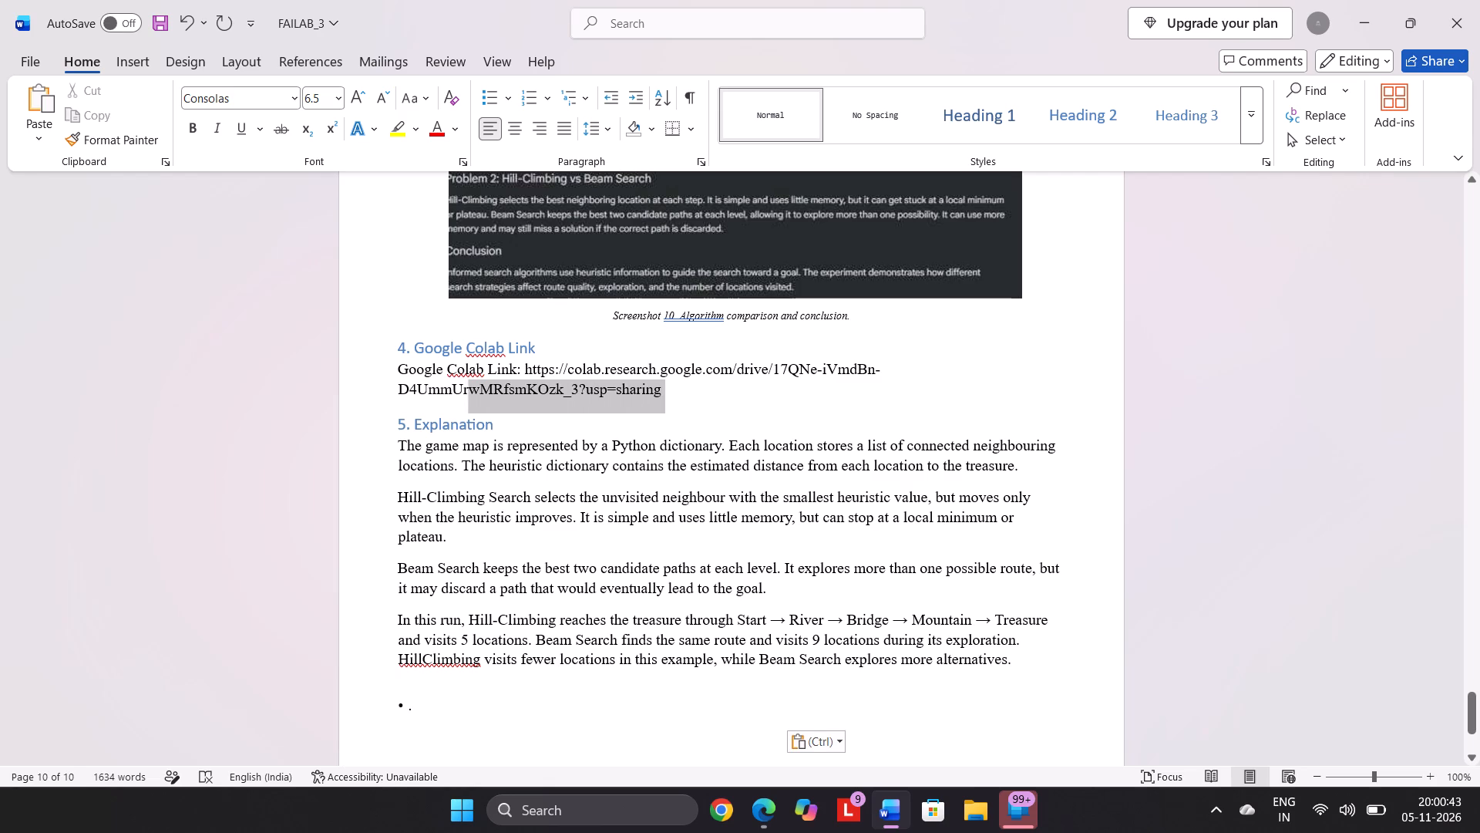
drag(548, 383, 527, 369)
key(BackSpace)
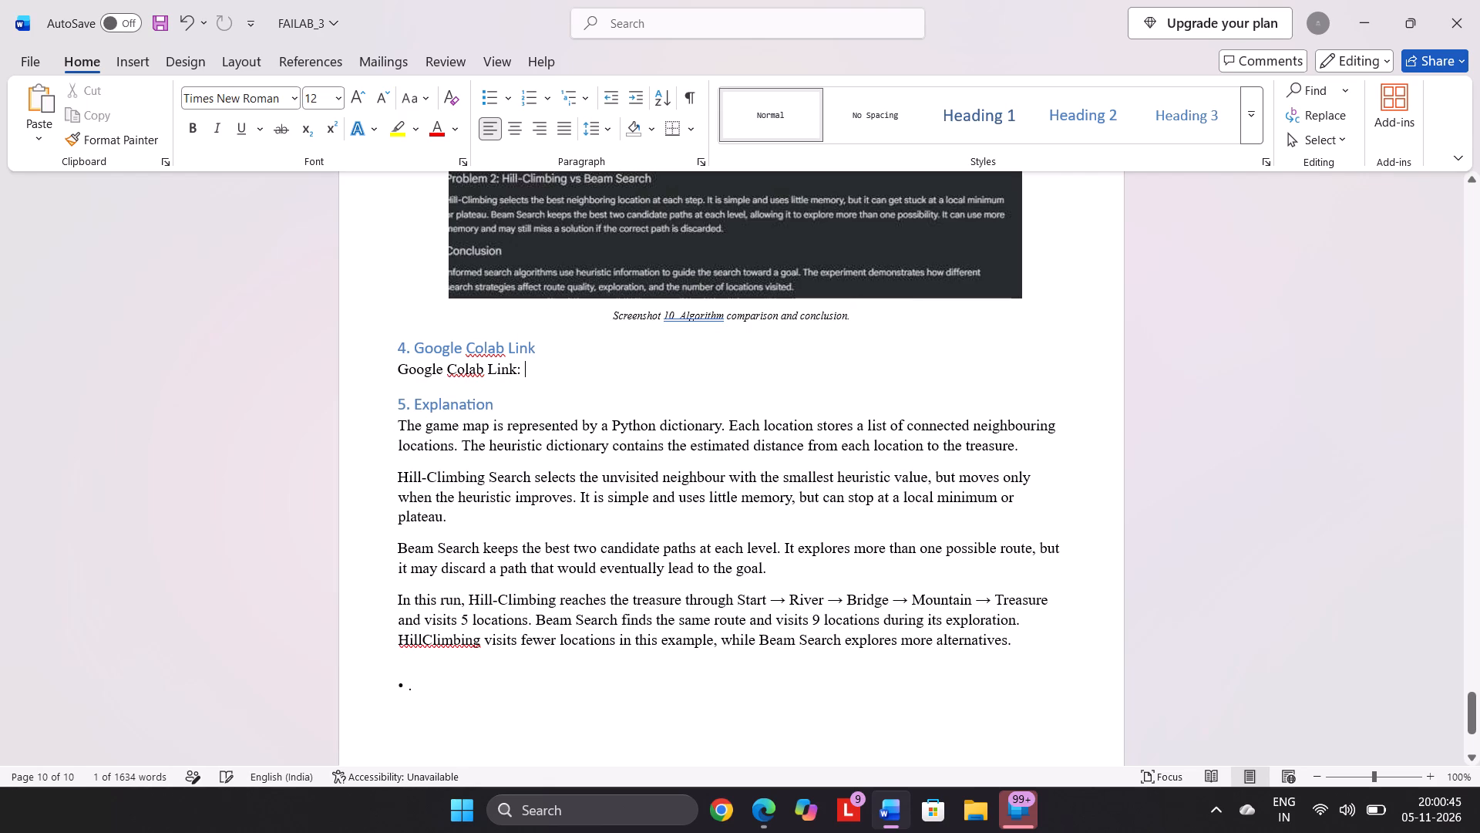
key(ctrl+v)
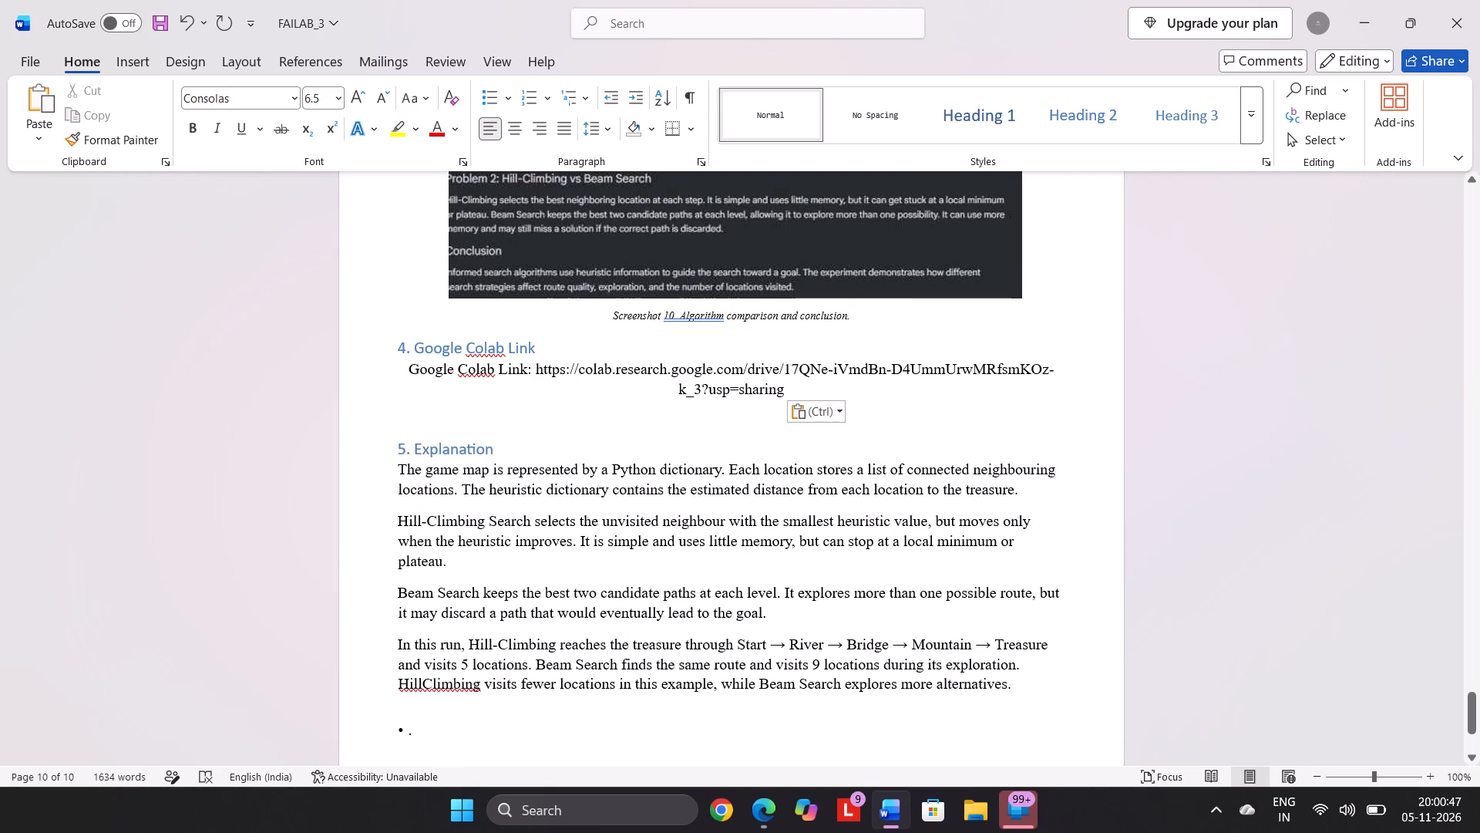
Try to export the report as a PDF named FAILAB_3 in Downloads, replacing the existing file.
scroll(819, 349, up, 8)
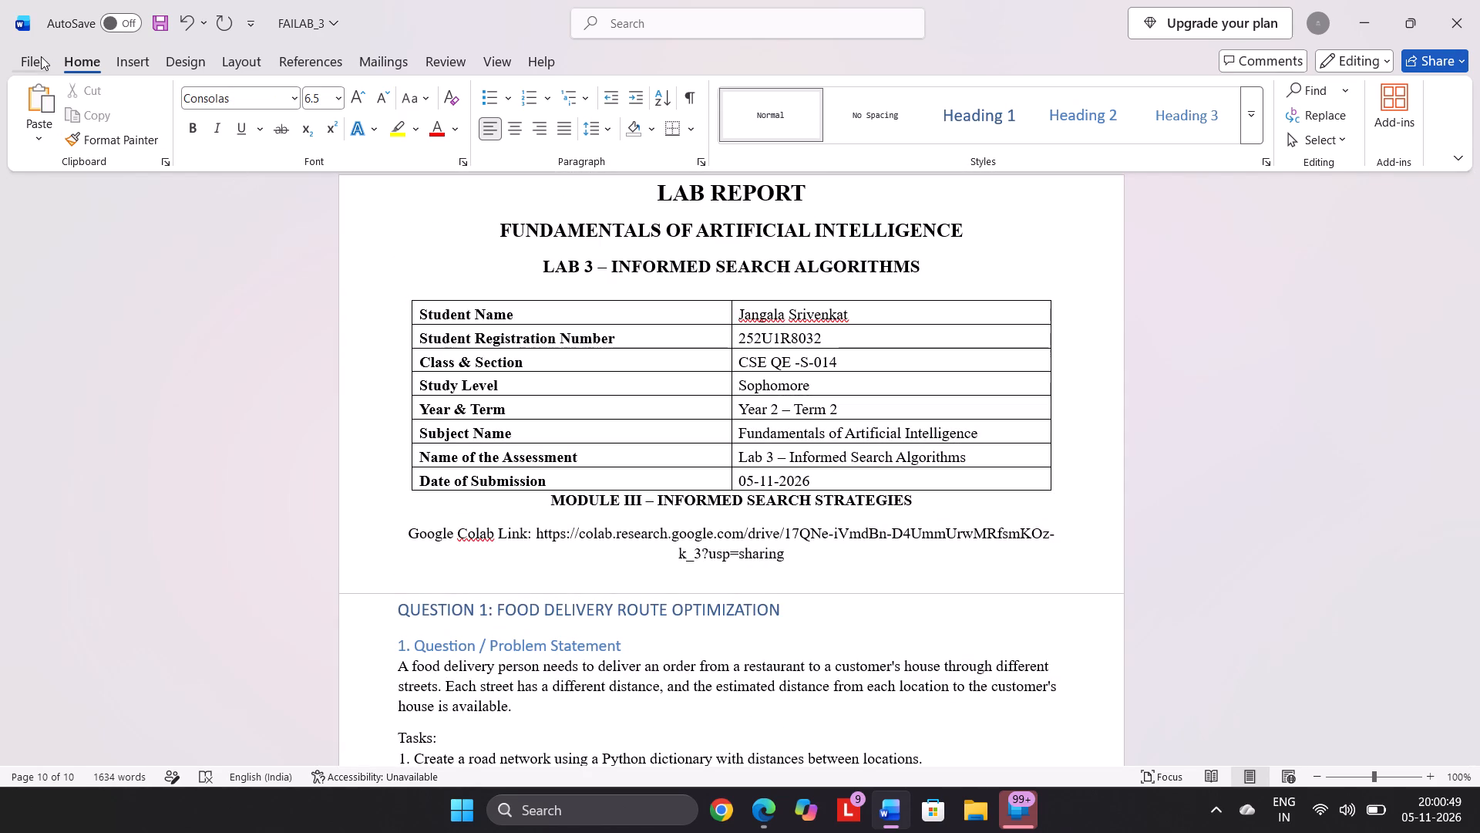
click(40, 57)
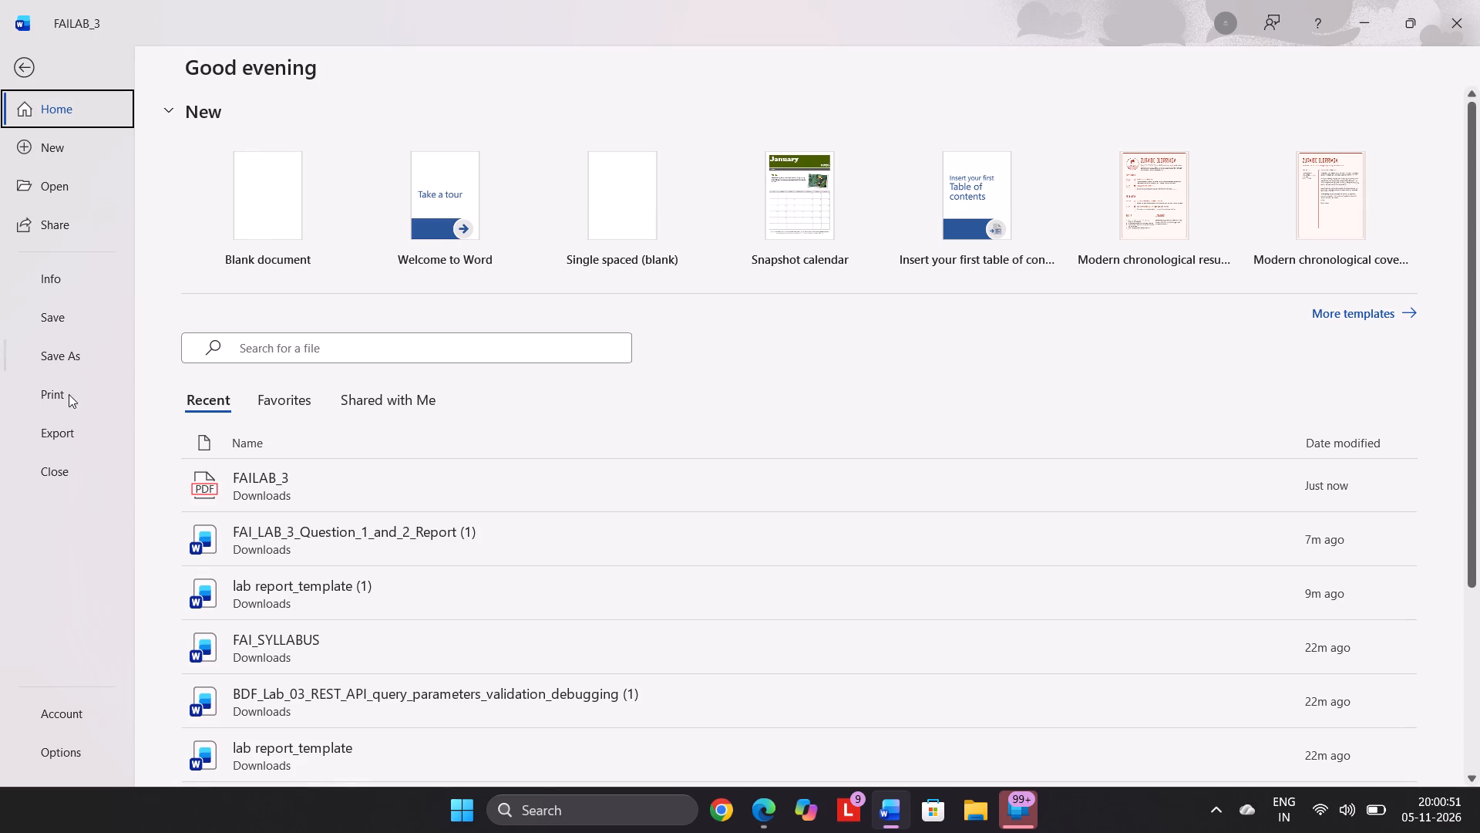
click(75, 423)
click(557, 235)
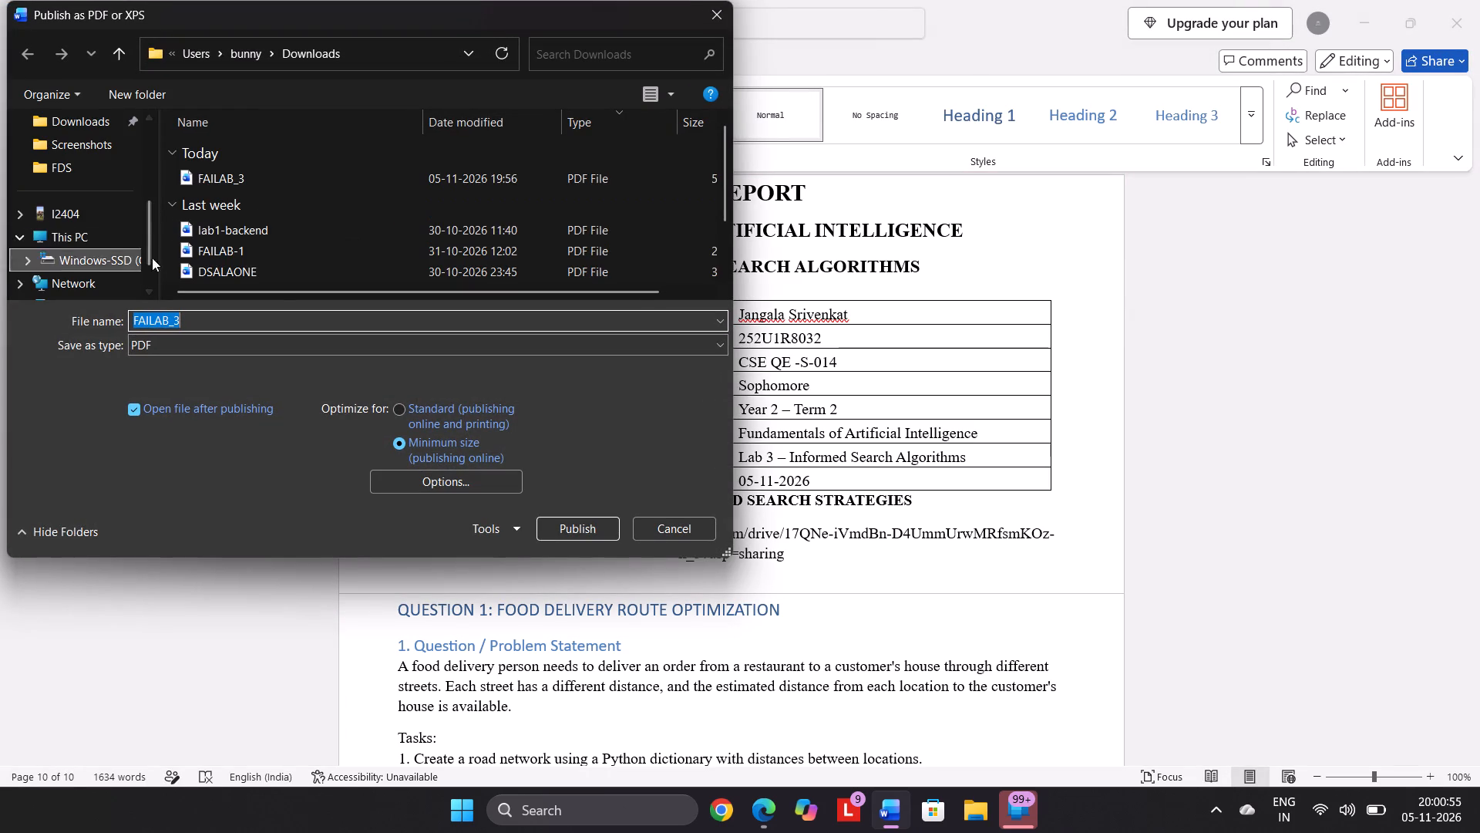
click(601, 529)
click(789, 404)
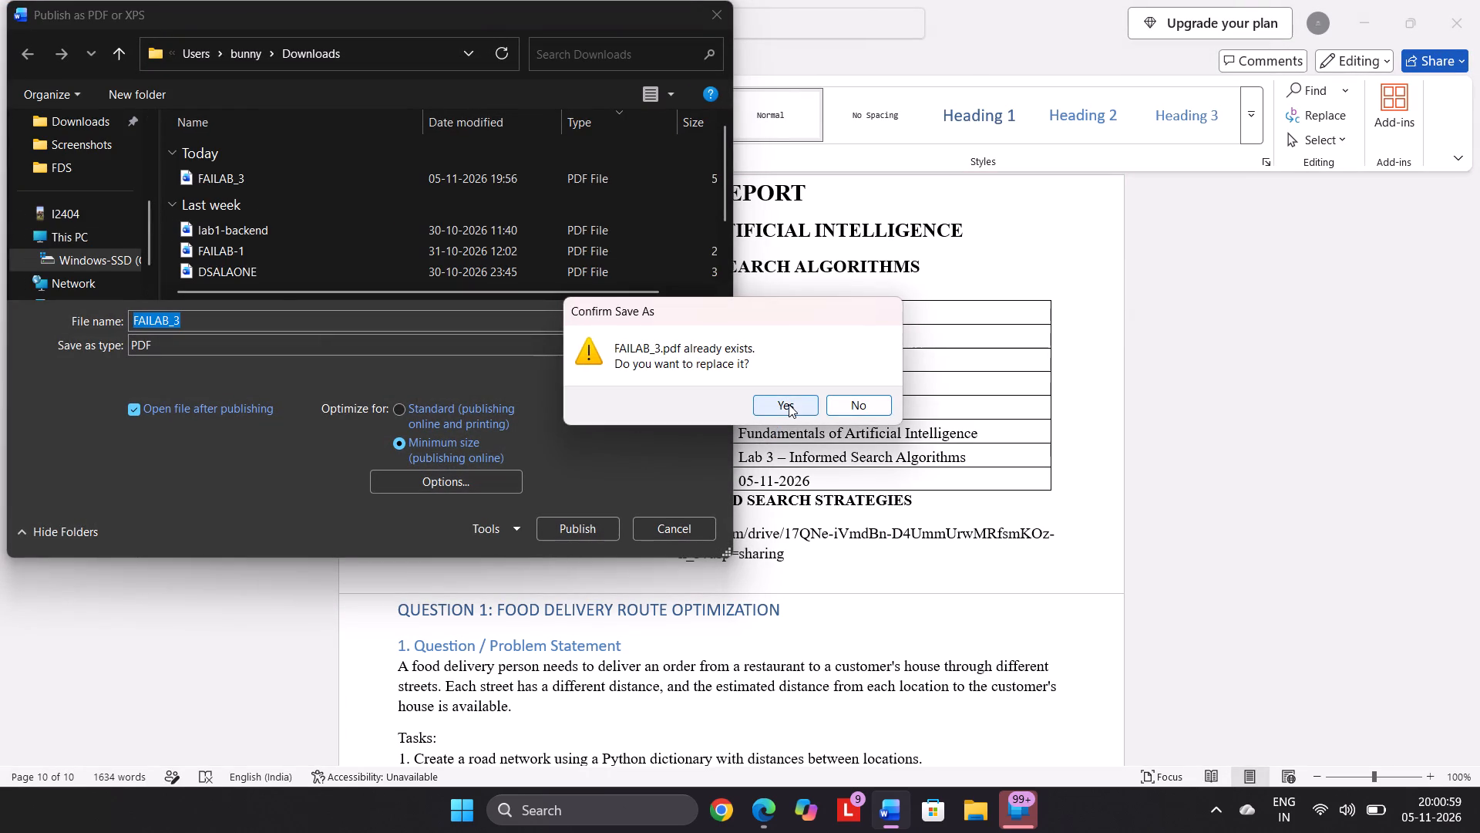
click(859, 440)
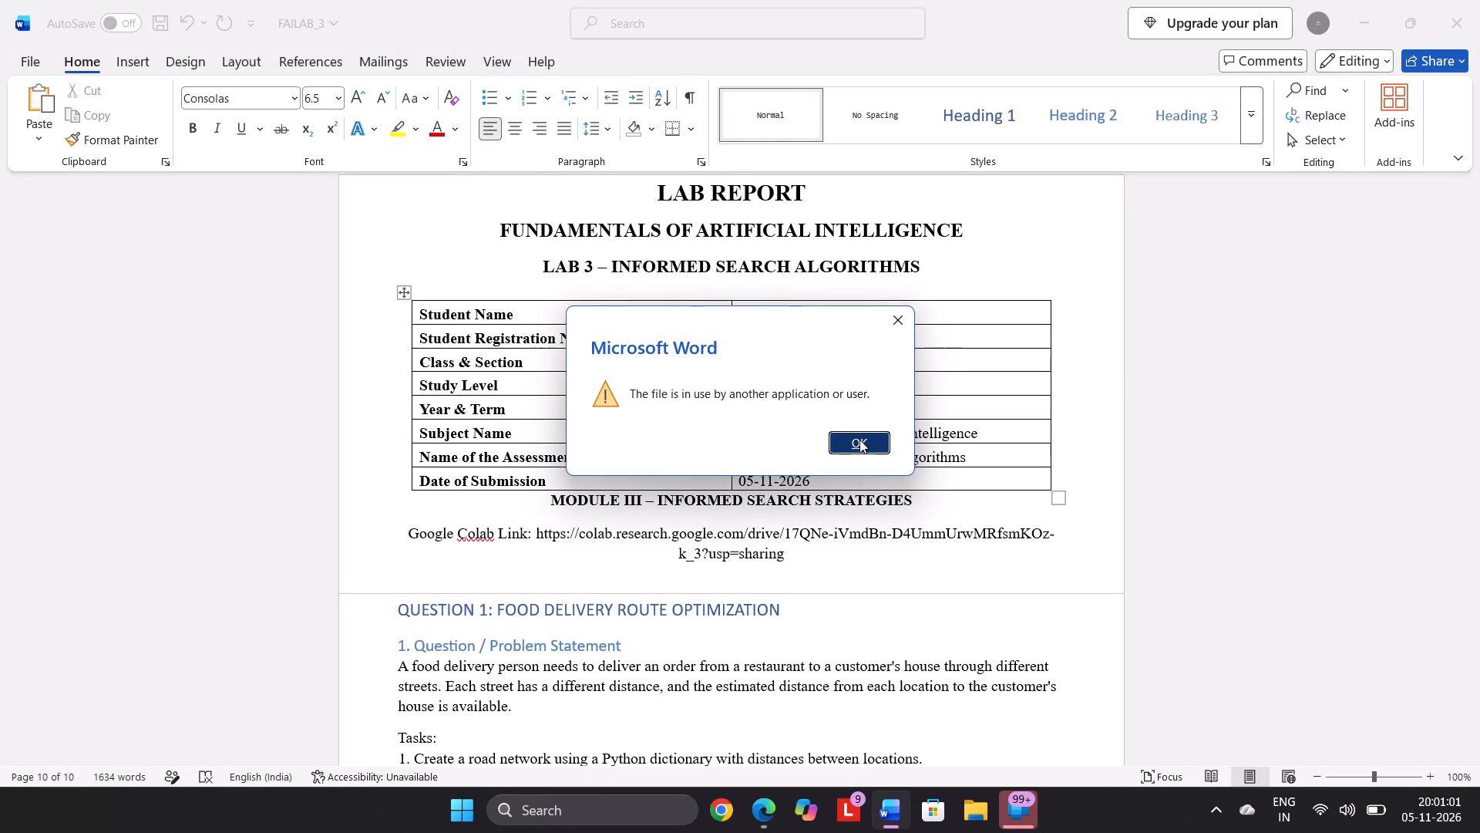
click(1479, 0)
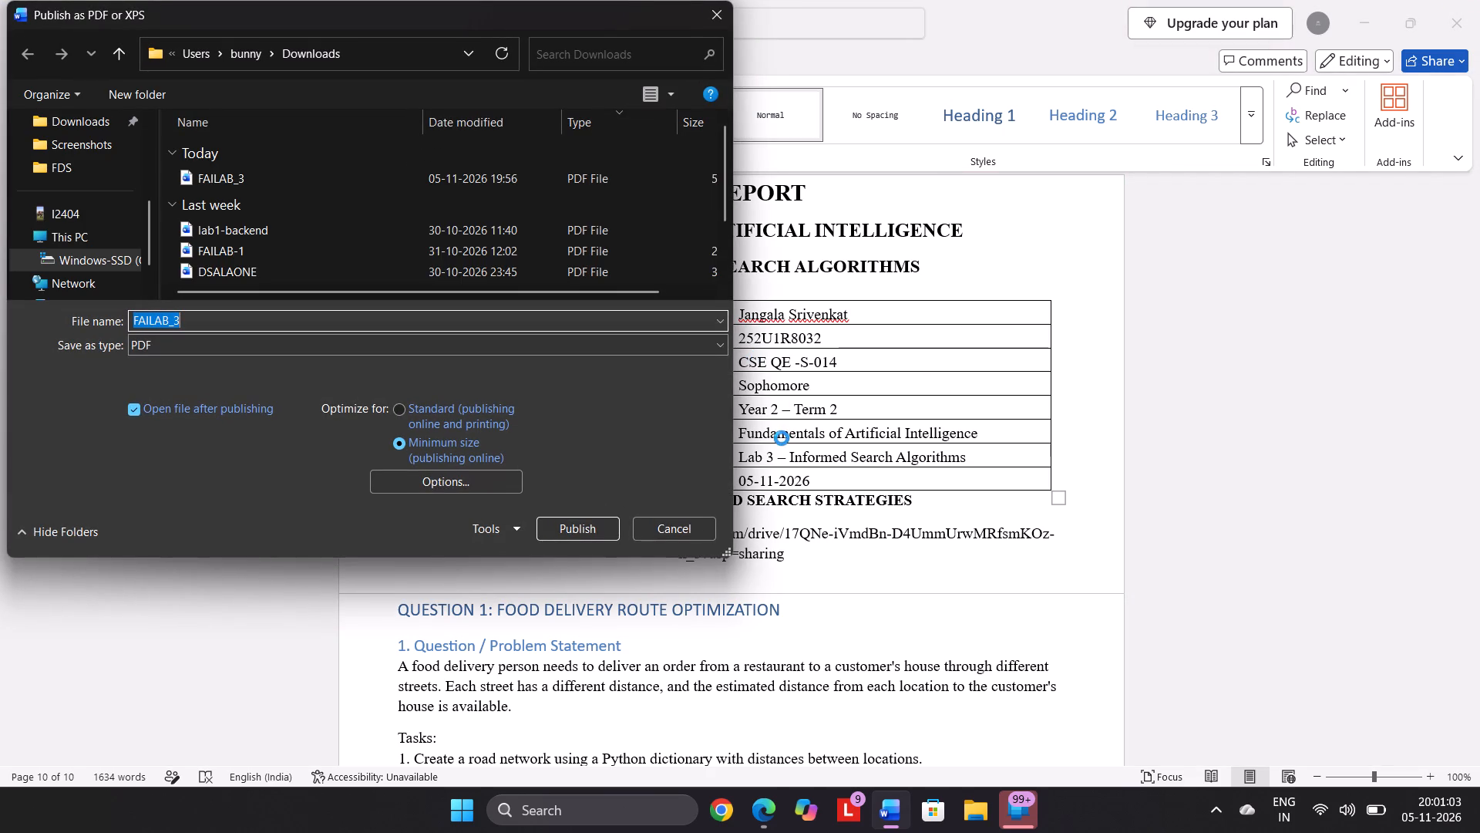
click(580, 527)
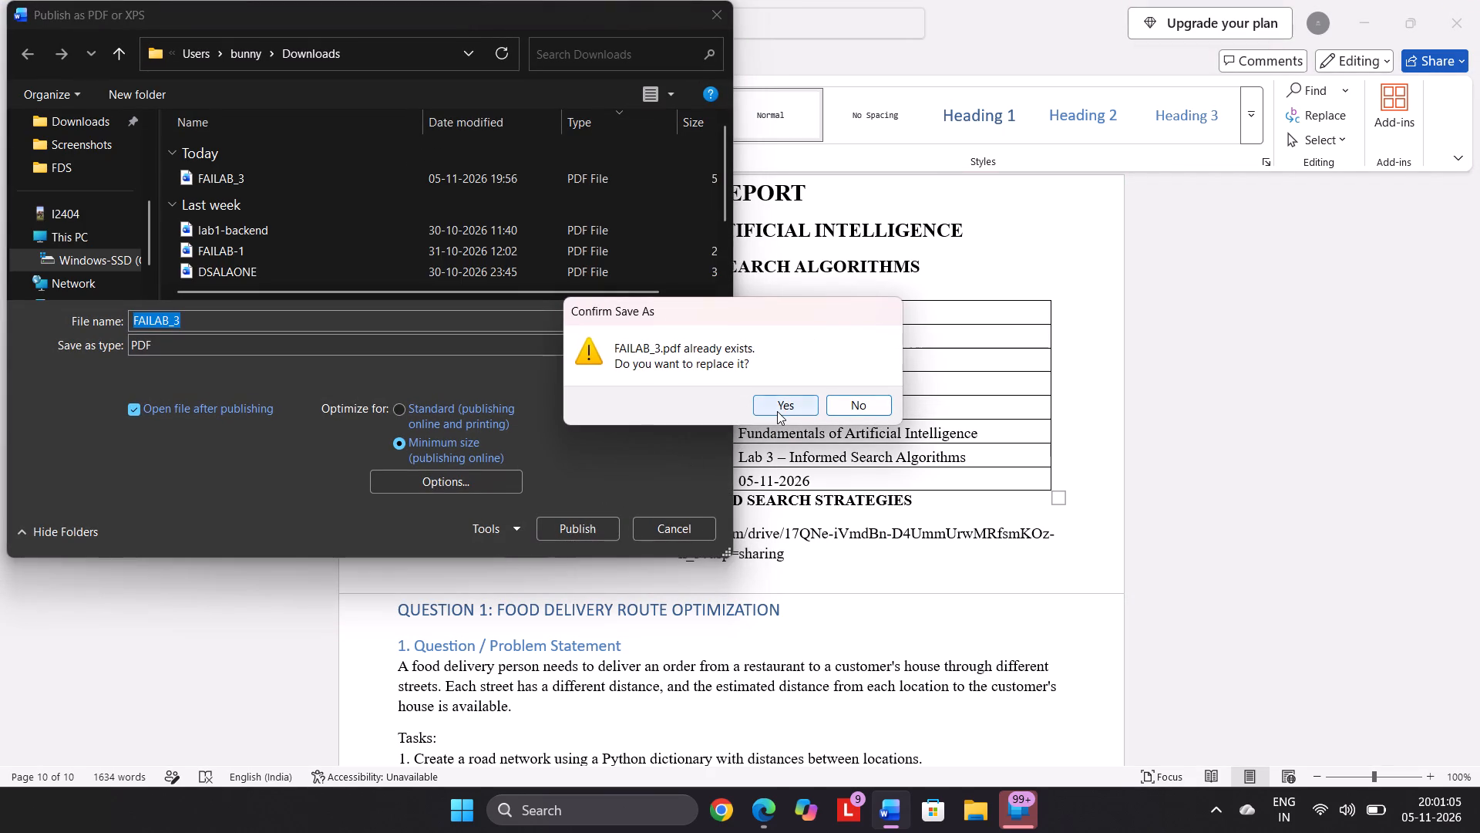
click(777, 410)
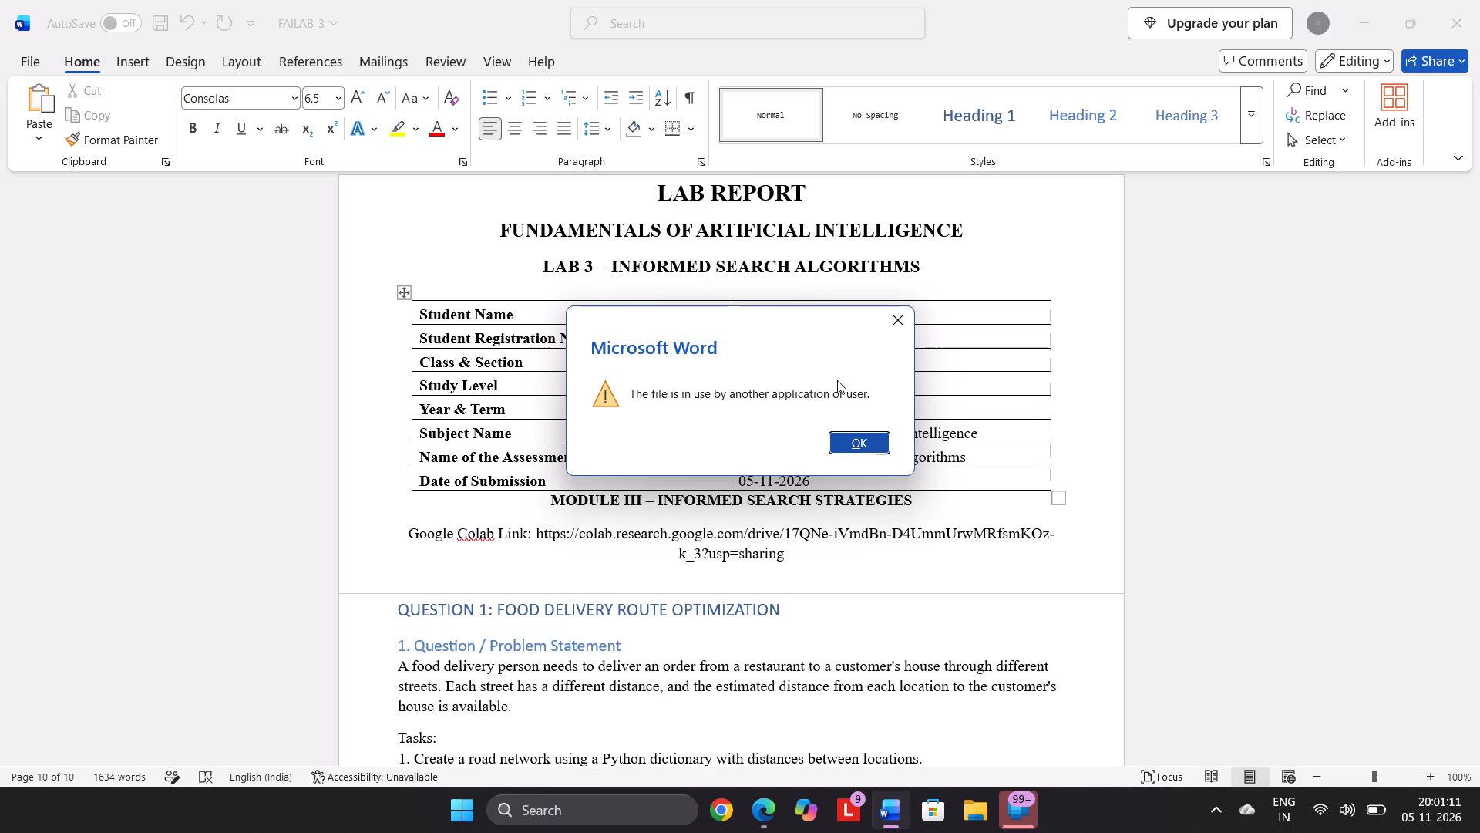
Switch to Edge and upload the FAILAB_3 PDF from Downloads as the Lab Report 3 submission on the Aurora assessments page.
click(799, 312)
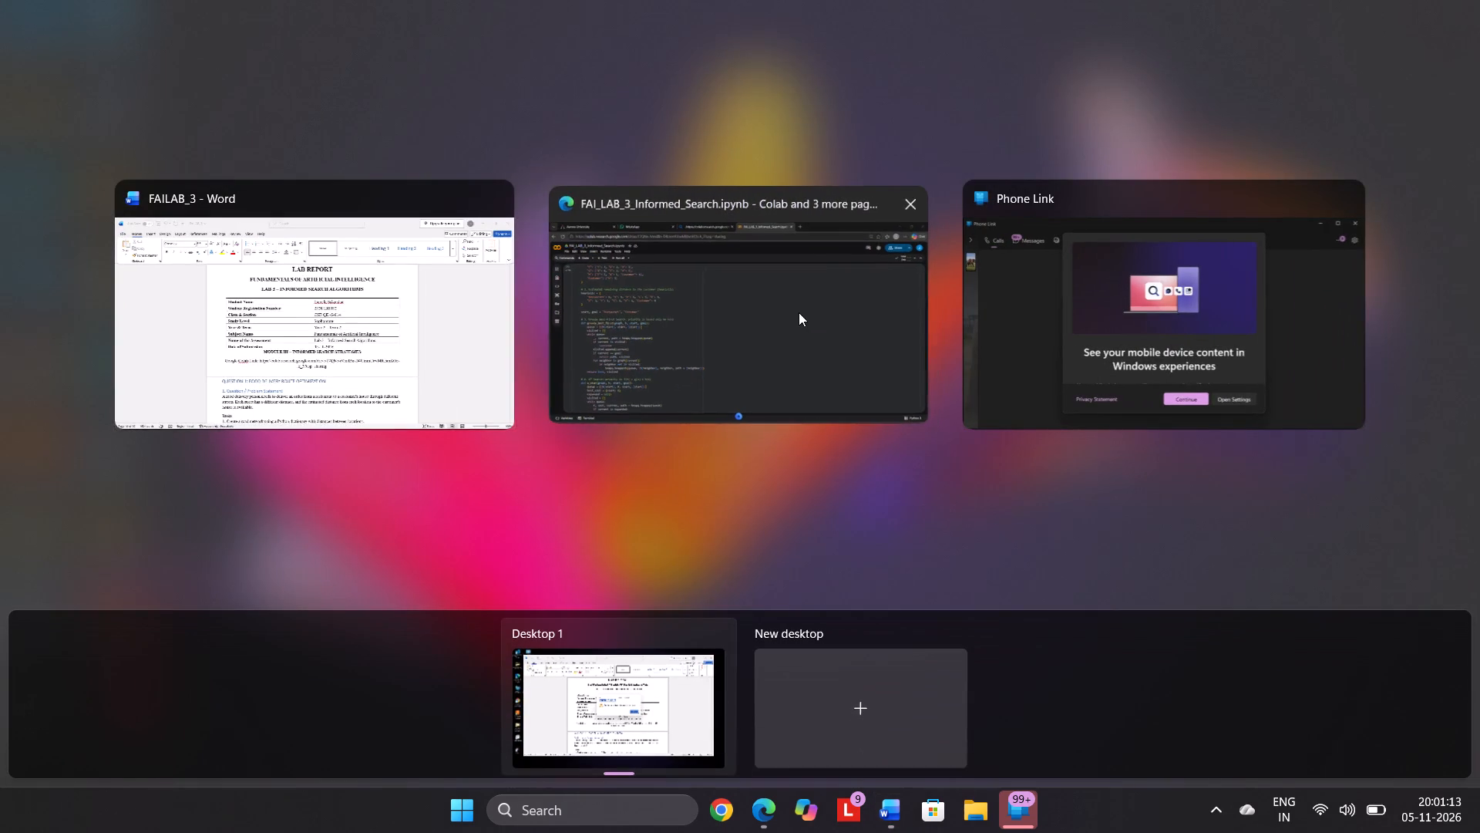
click(168, 19)
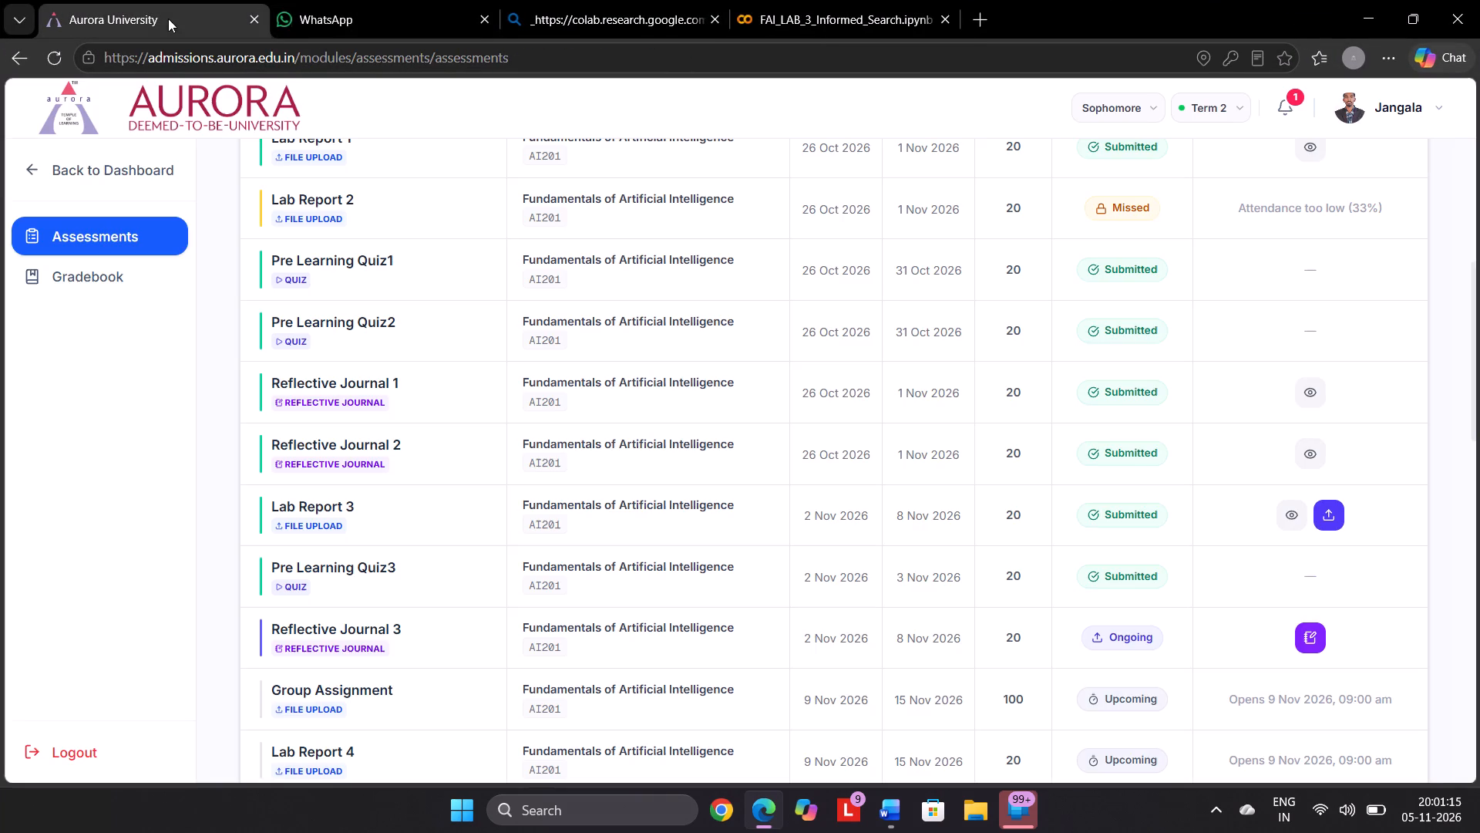
scroll(945, 325, up, 1)
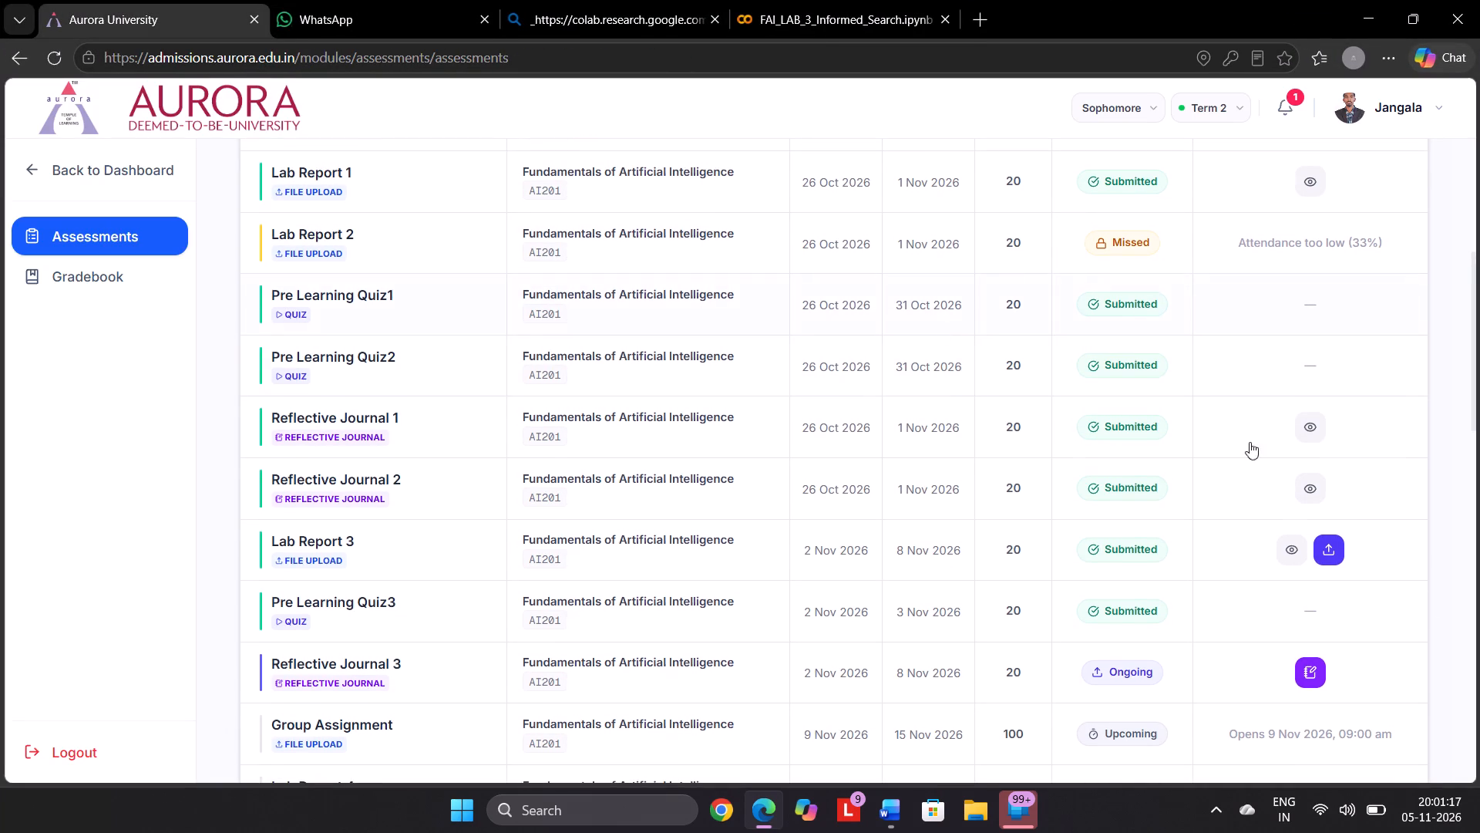
click(1323, 558)
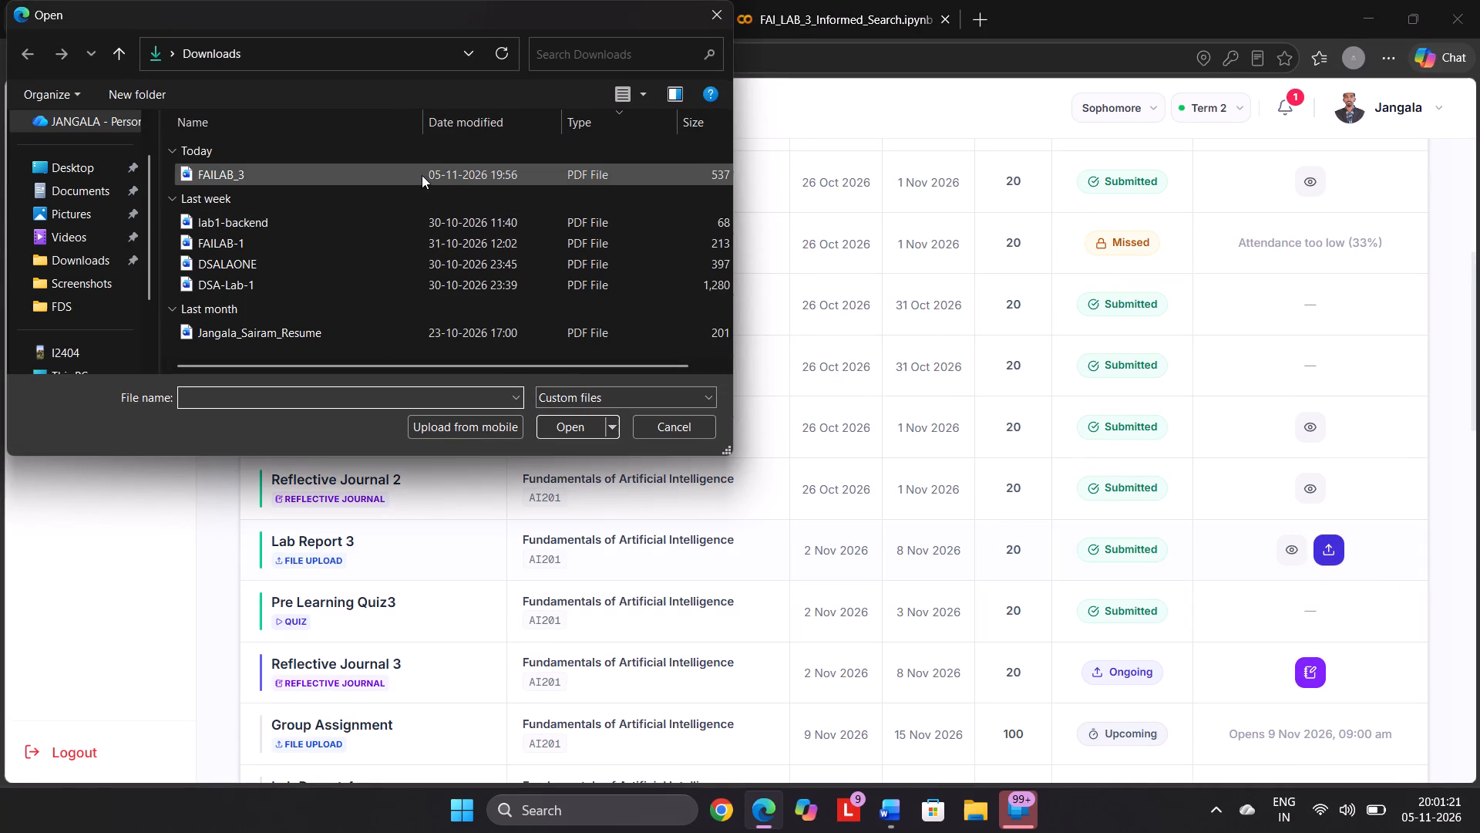
click(422, 175)
click(587, 420)
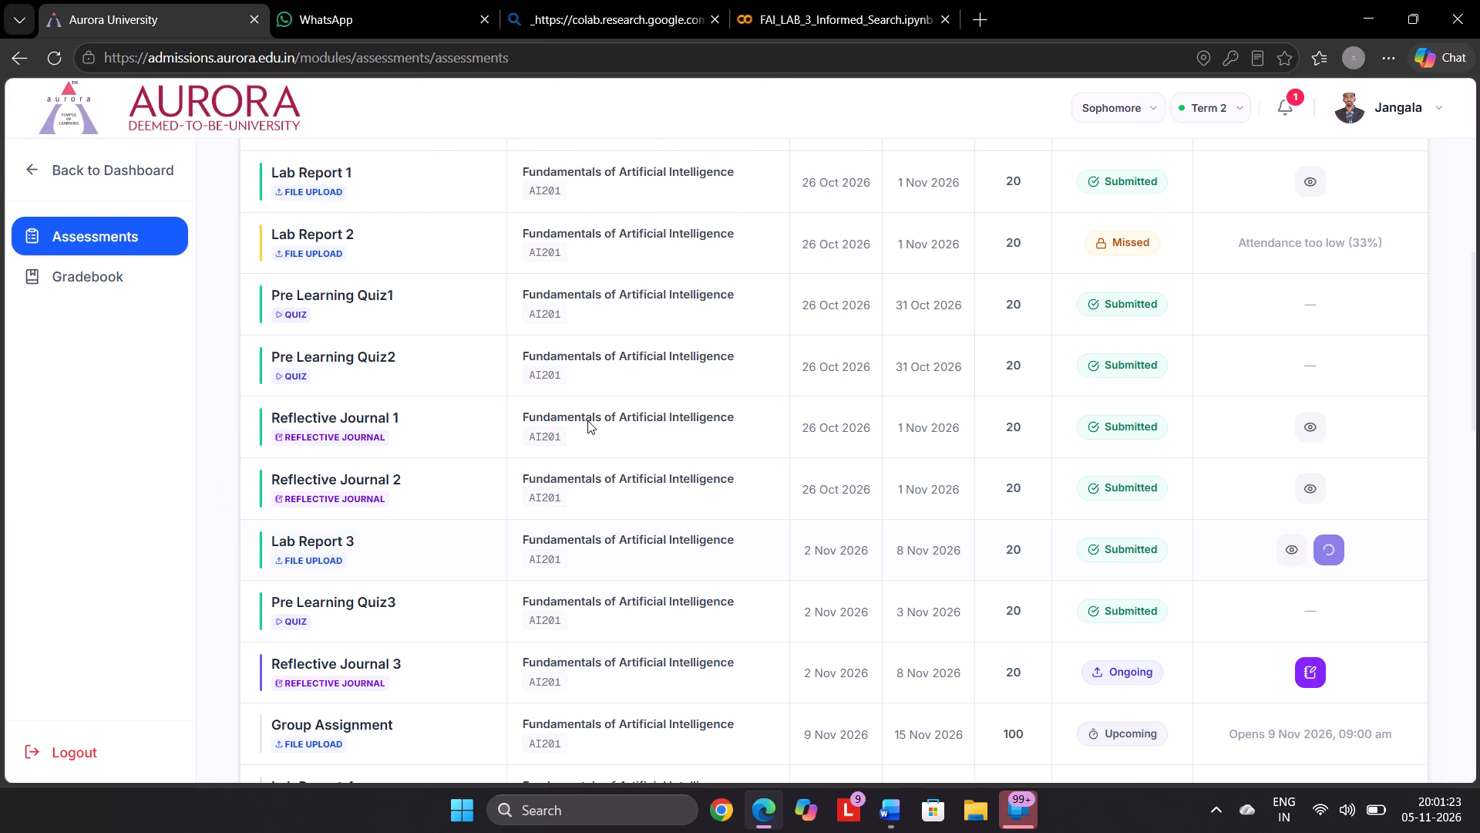
View the submitted Lab Report 3 PDF, copy its cover-page Colab URL and open it in a new tab to test it.
click(1288, 550)
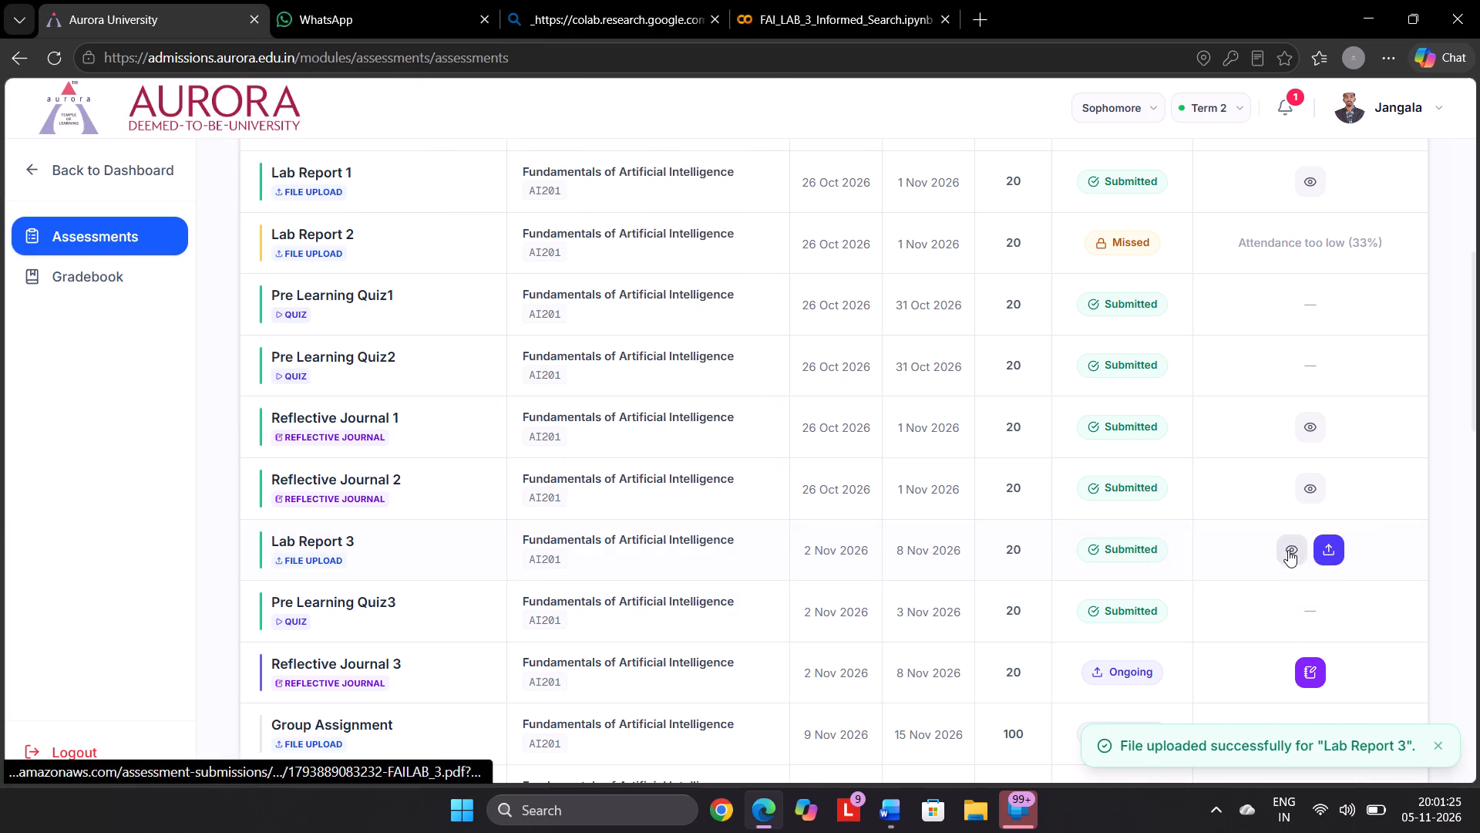
scroll(1125, 504, down, 1)
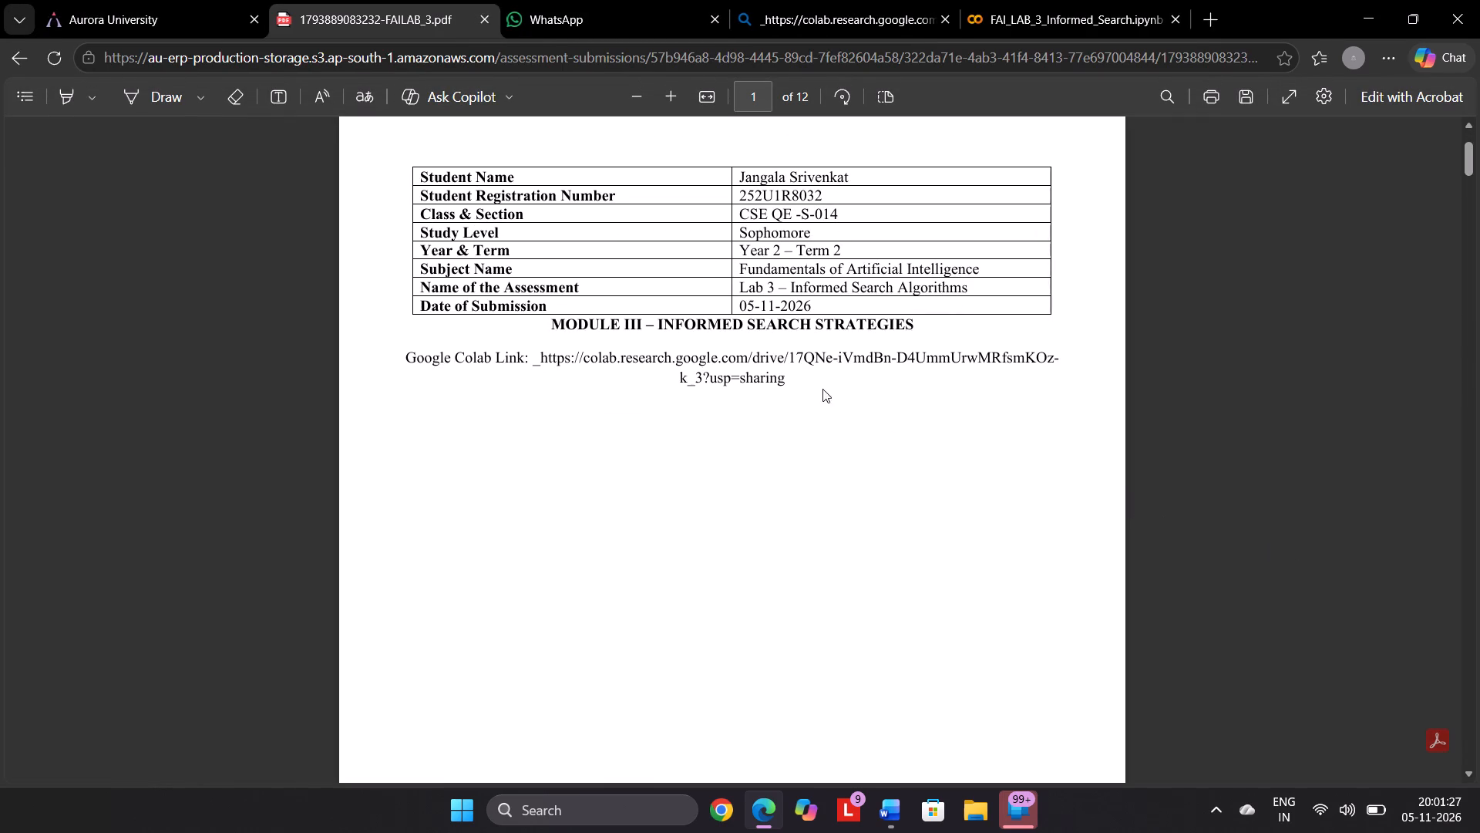
drag(795, 379, 536, 365)
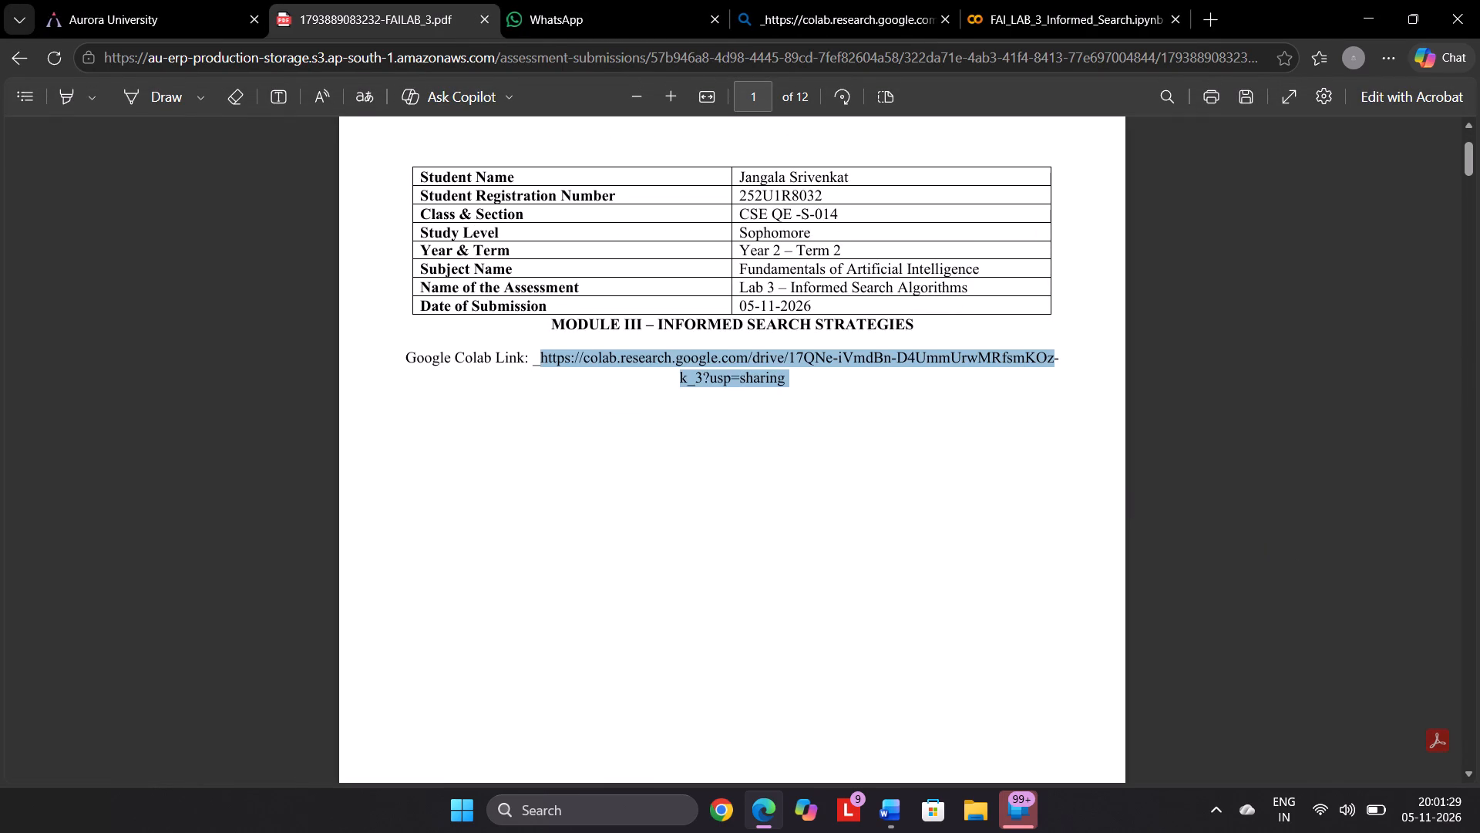
drag(536, 365, 538, 366)
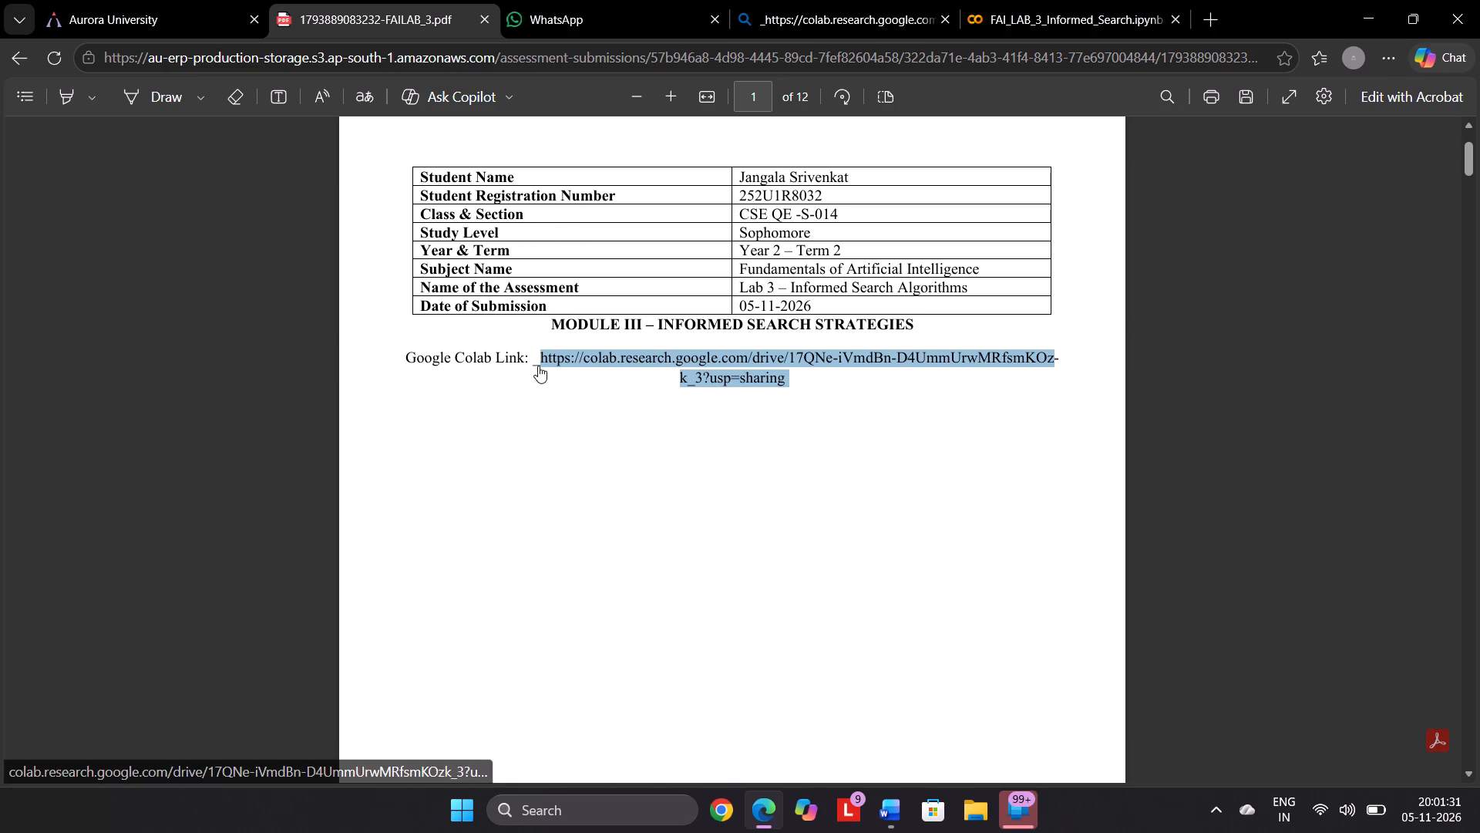
key(ctrl+c)
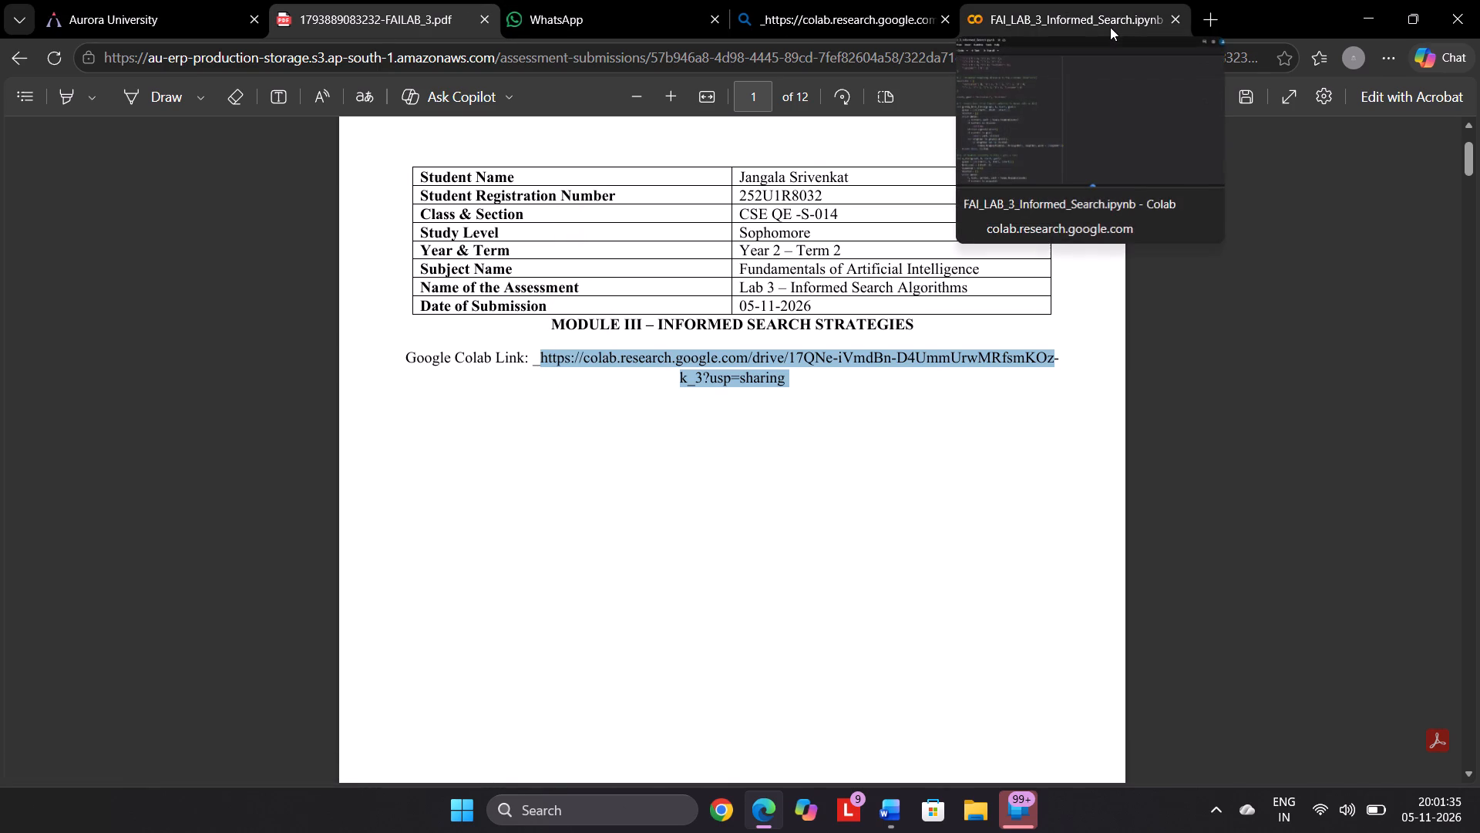
click(1211, 22)
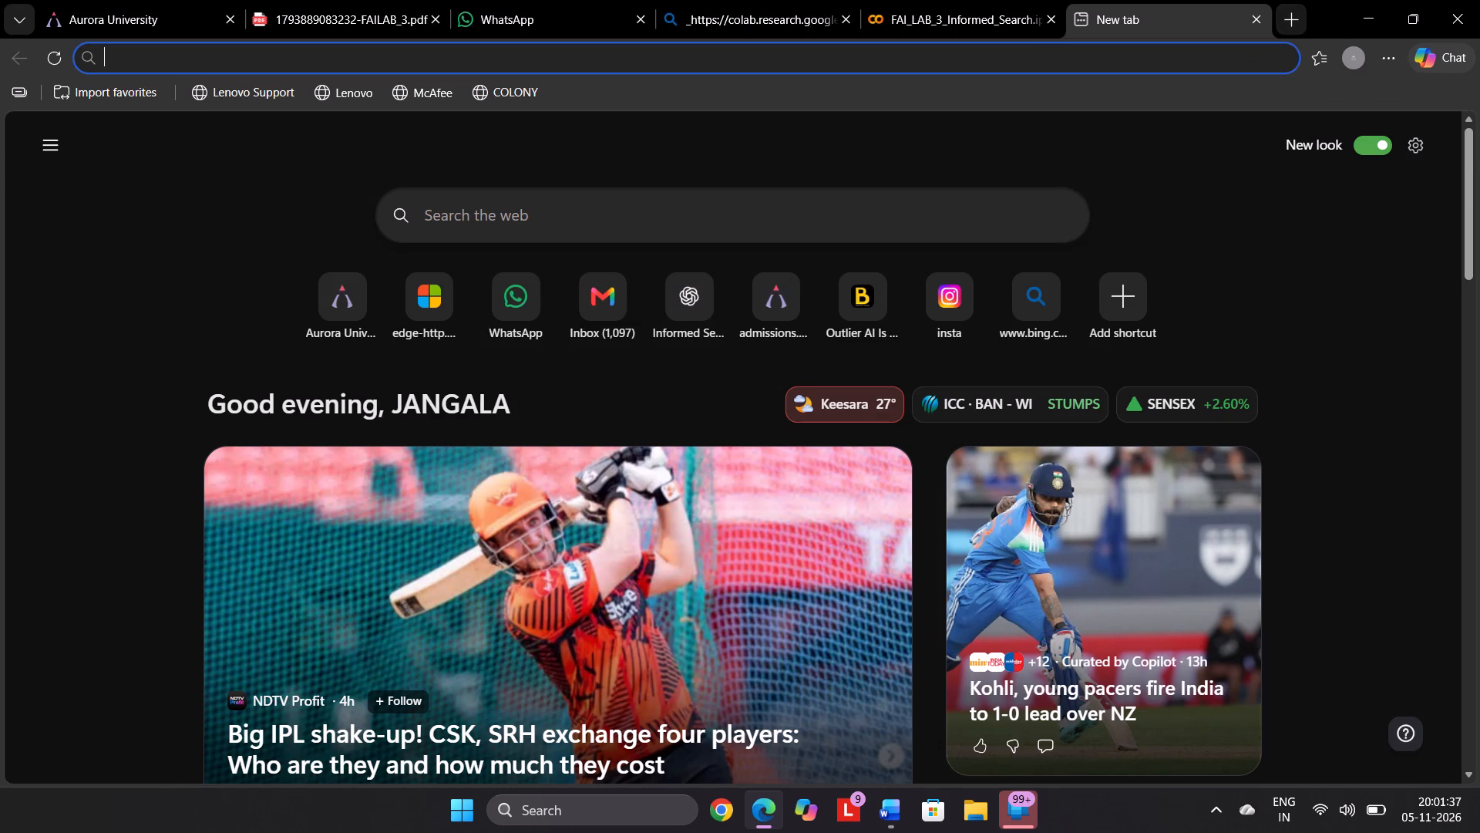
key(ctrl+v)
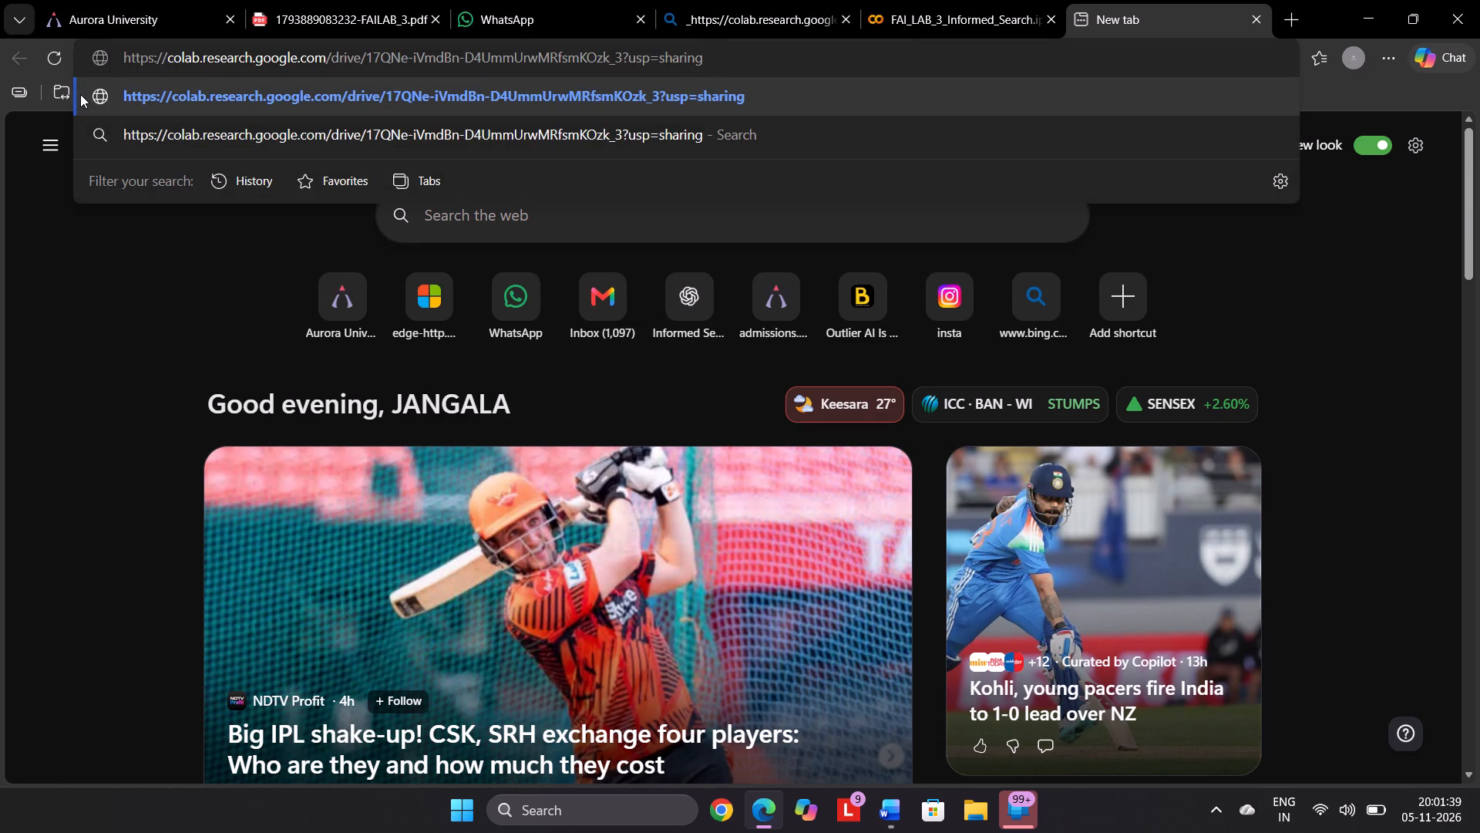
key(Return)
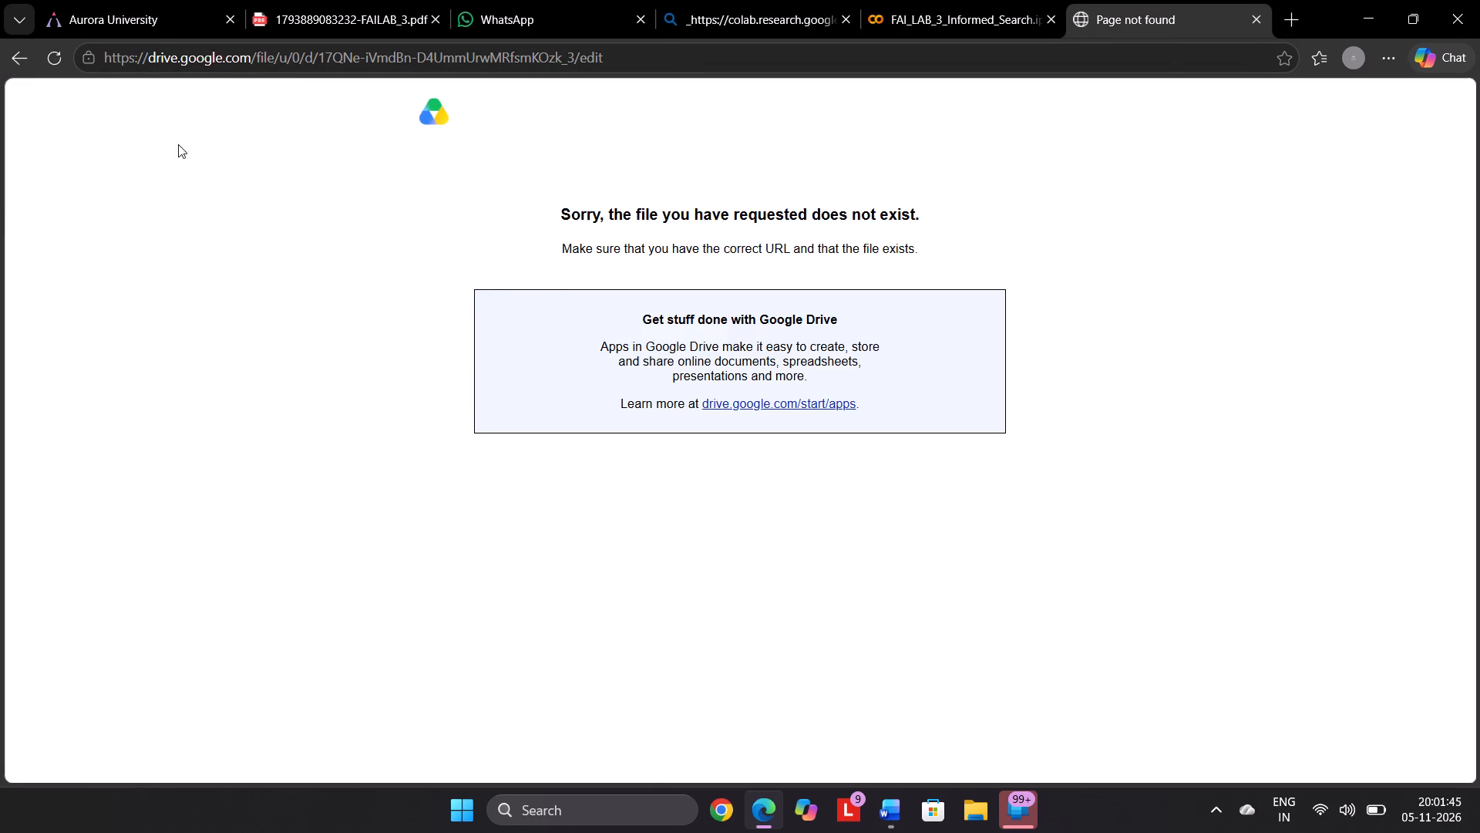
Close the Colab URL search tab, the FAI_LAB_3_Informed_Search notebook tab and the Google Drive page opened from the link.
scroll(763, 232, up, 2)
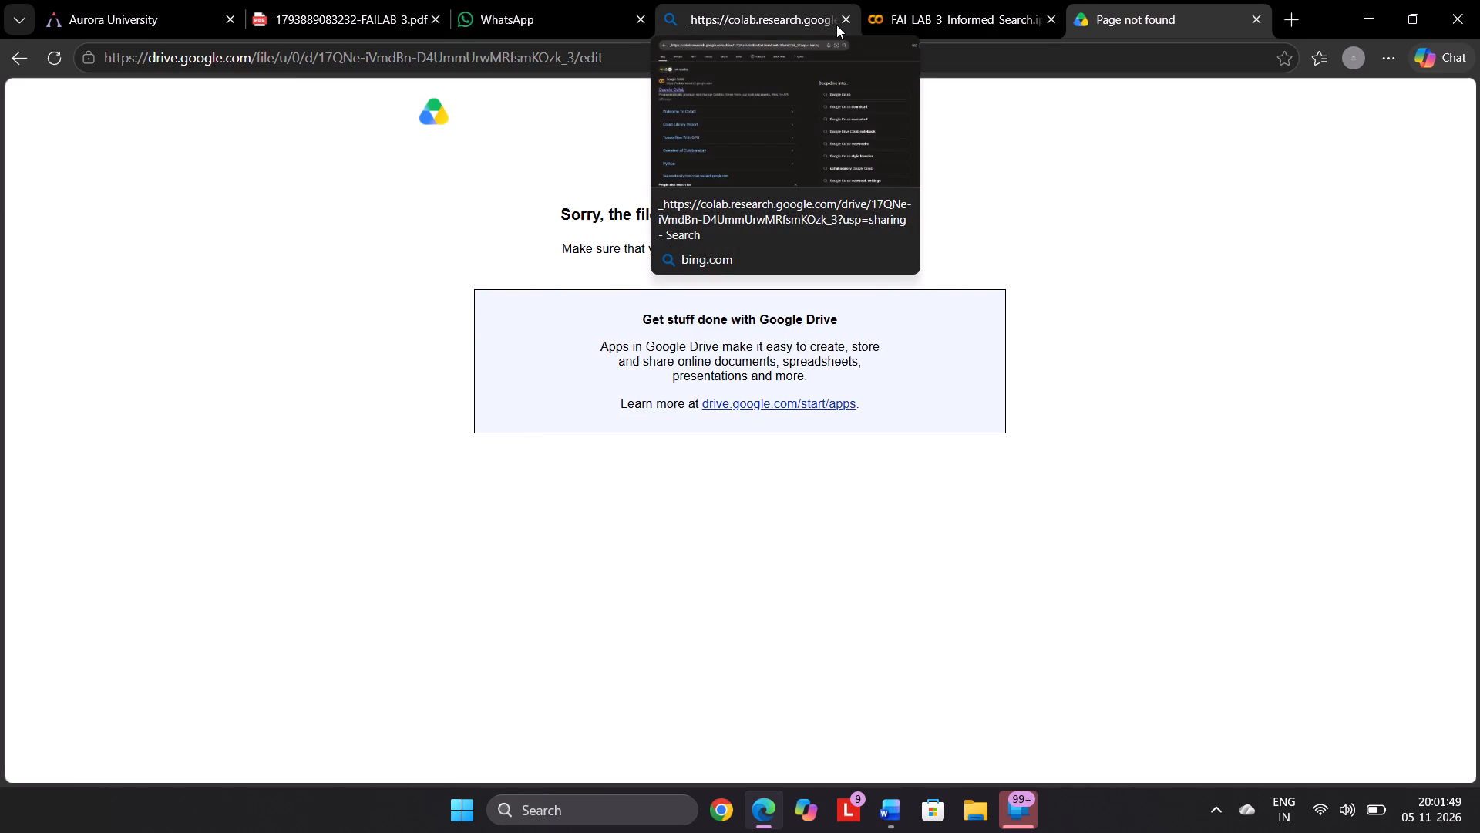
click(846, 19)
click(846, 19)
click(846, 19)
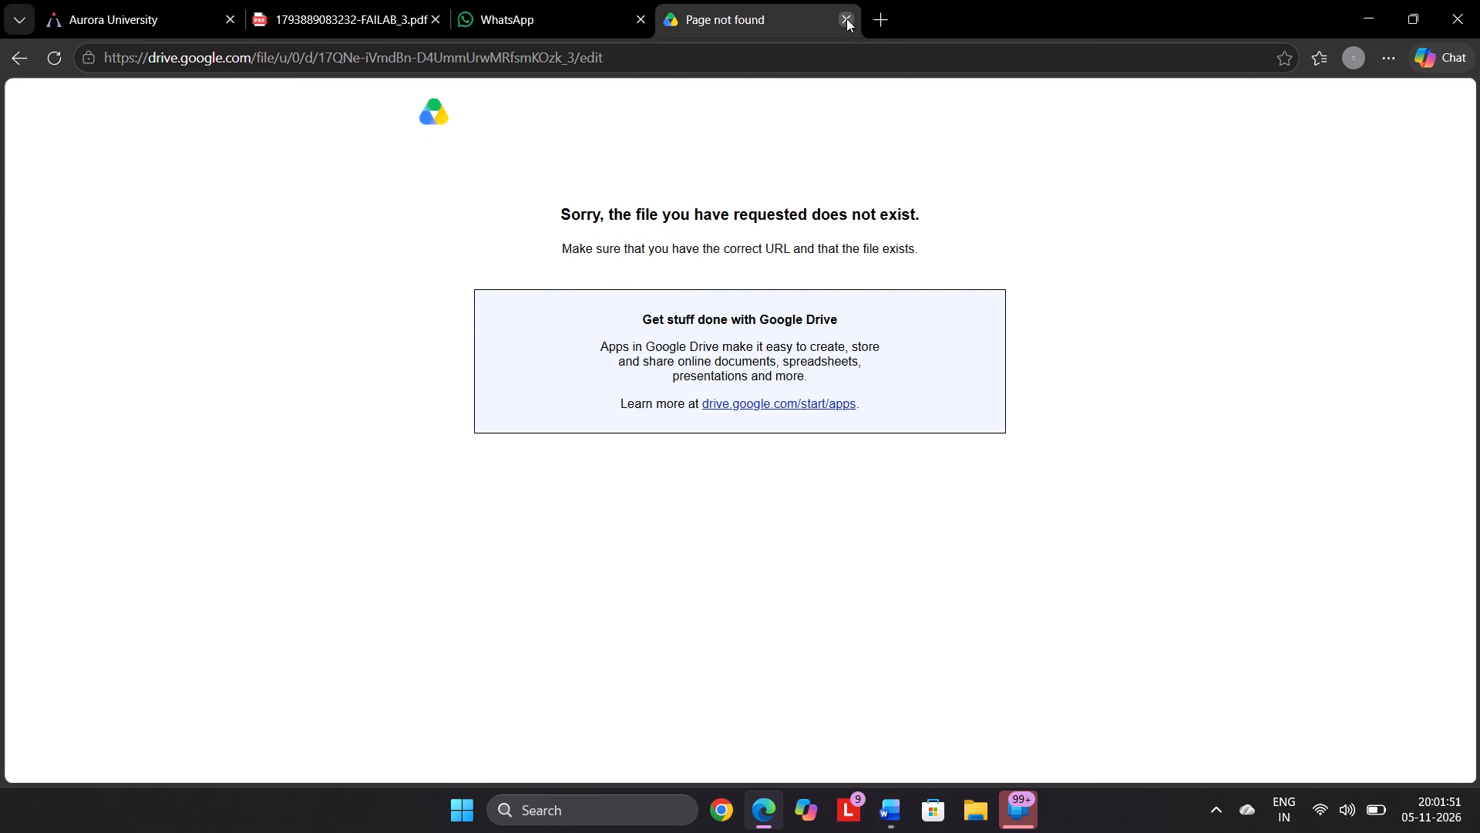
Load the copied Colab share link in a new browser tab to test it again.
click(745, 19)
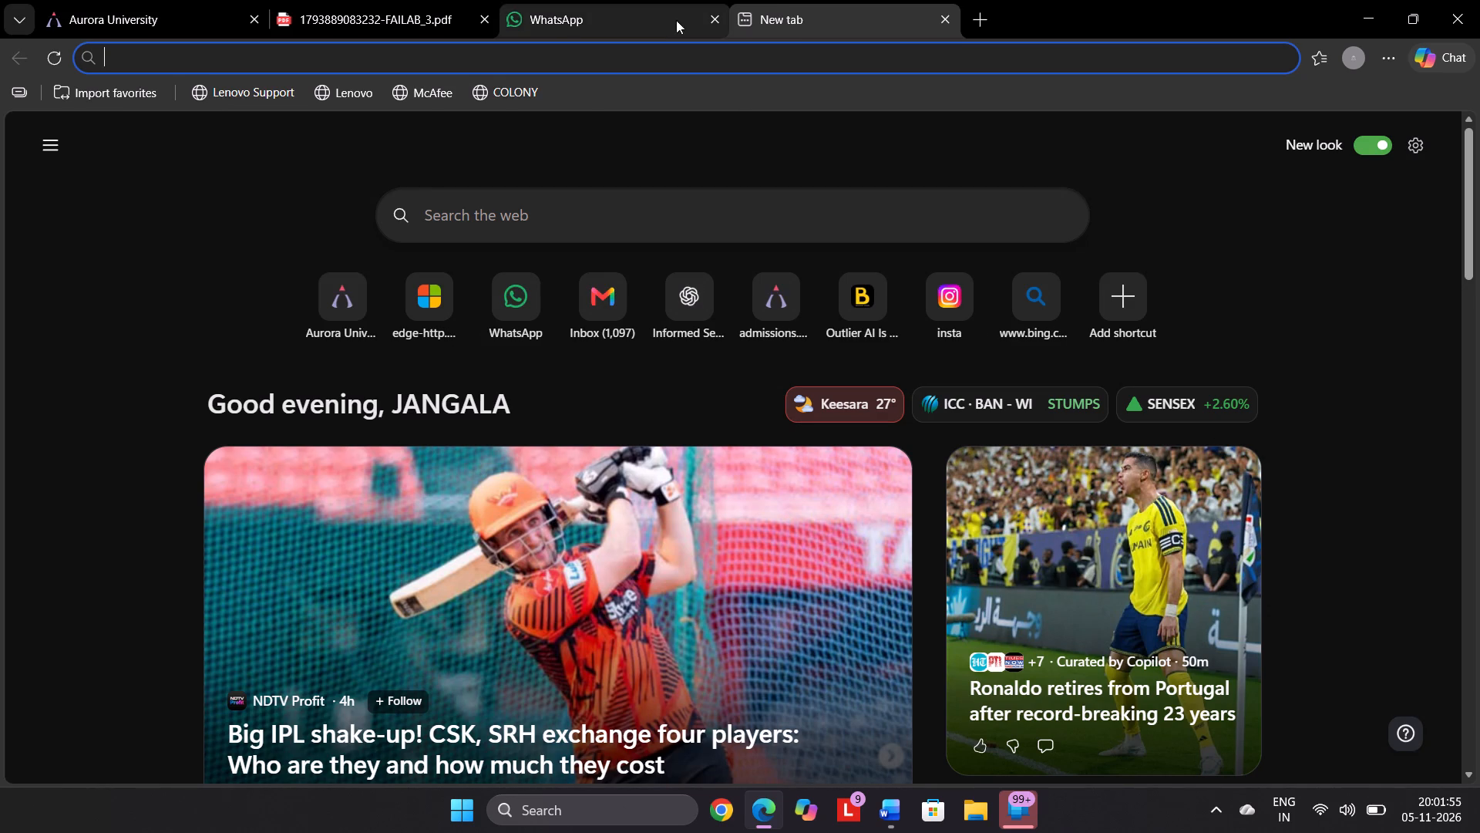
key(ctrl+v)
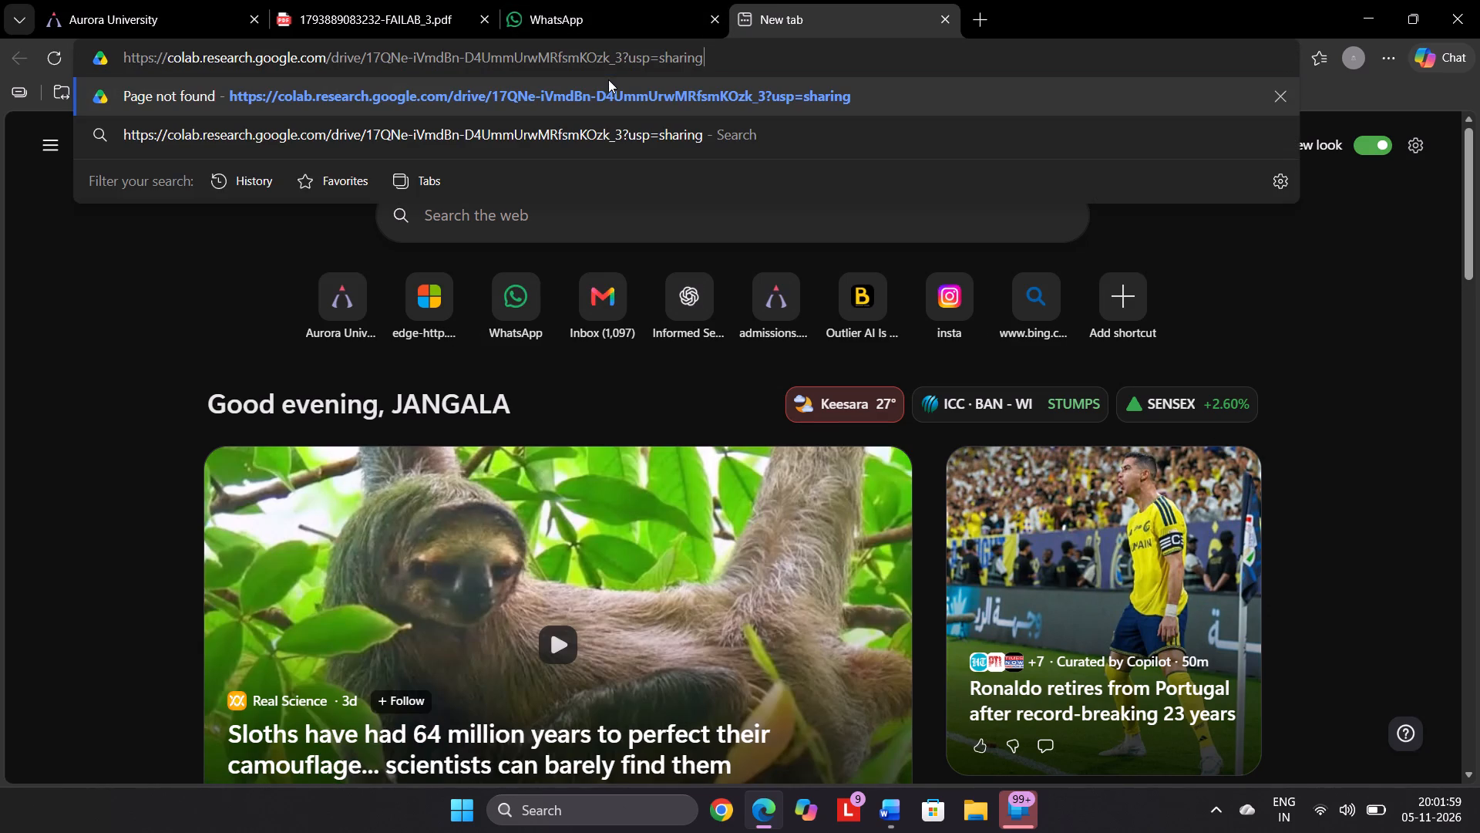
key(Return)
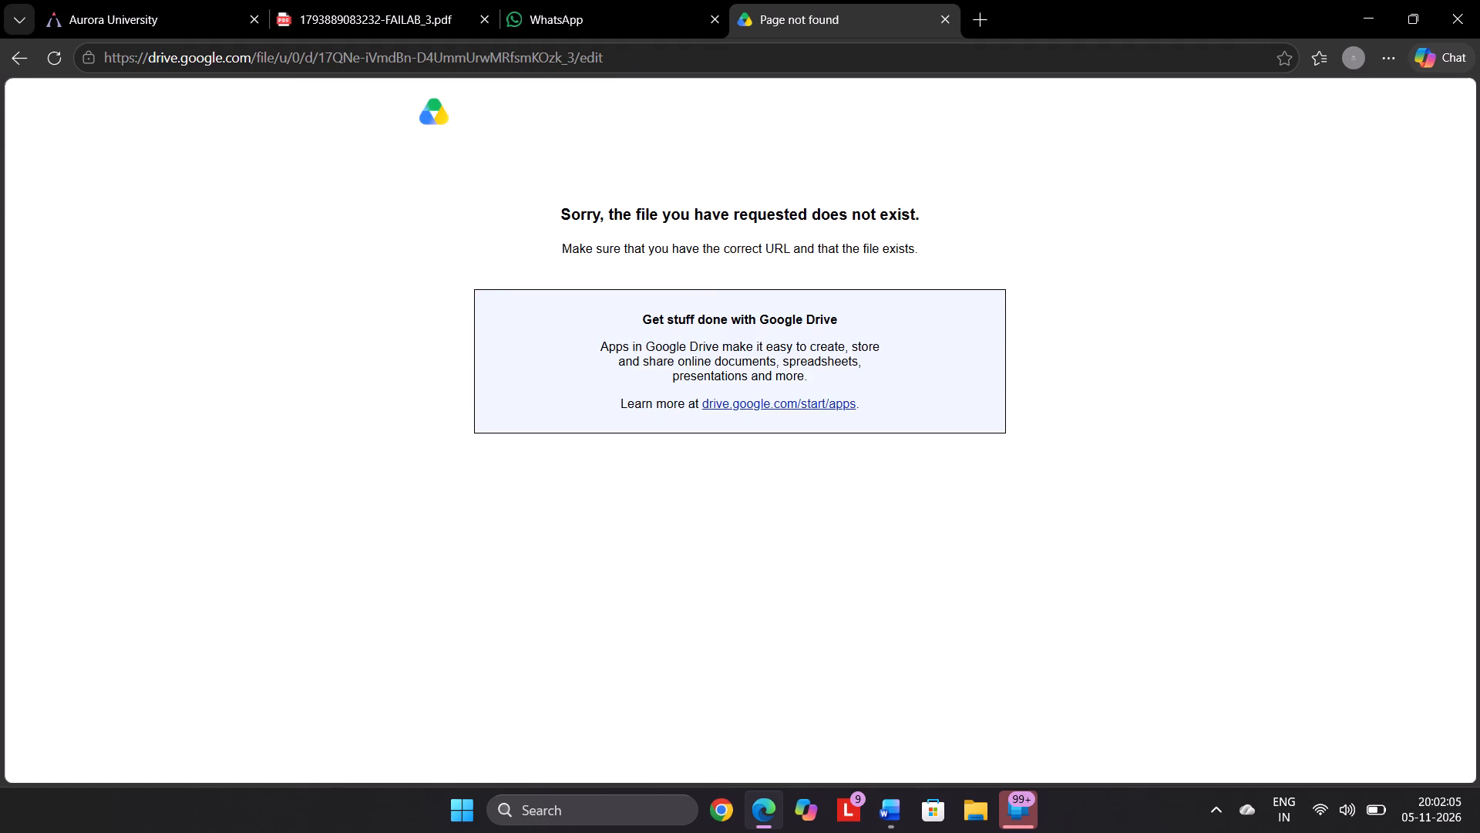
scroll(731, 351, down, 2)
scroll(731, 351, up, 3)
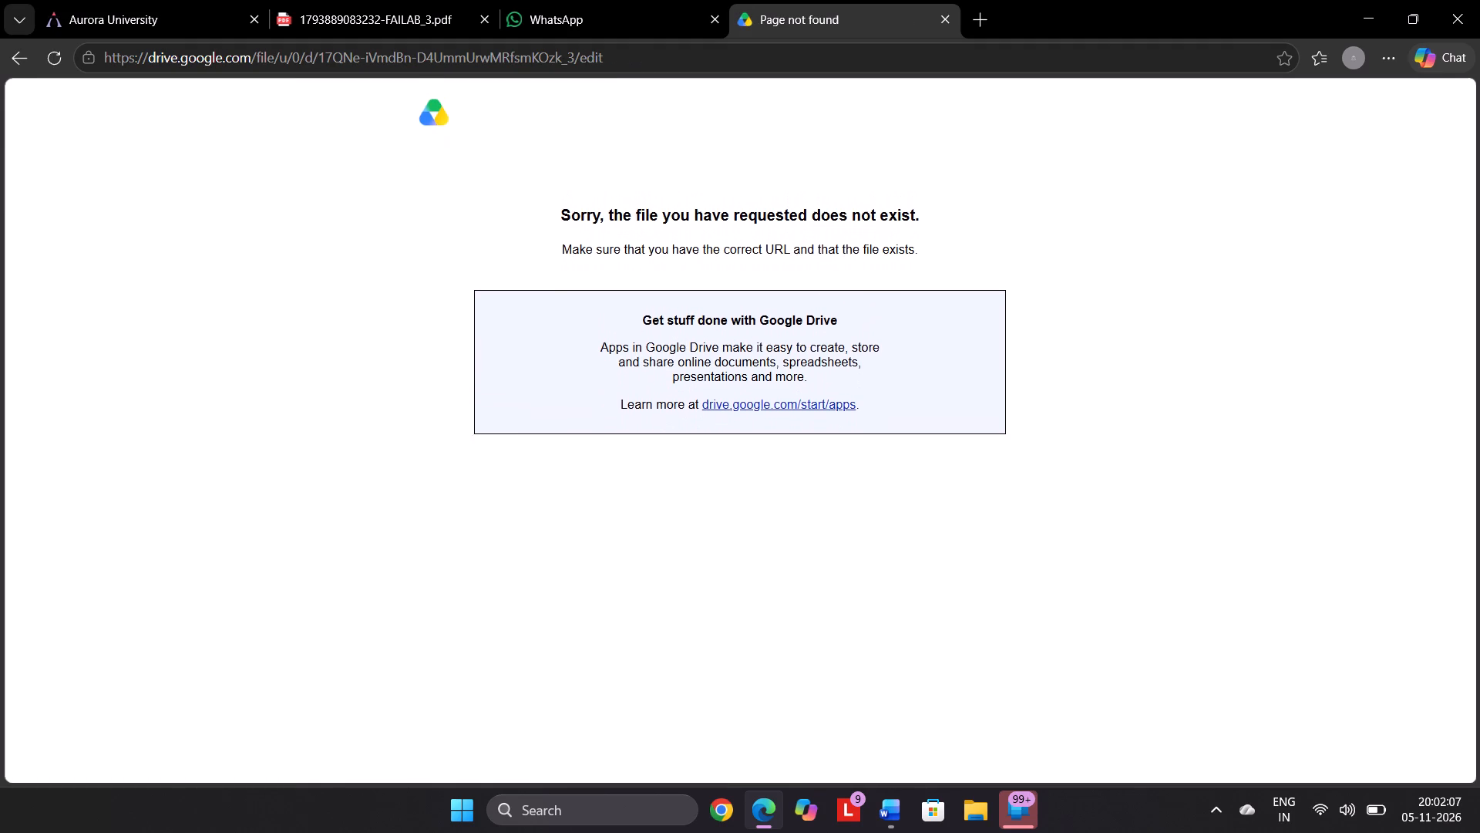
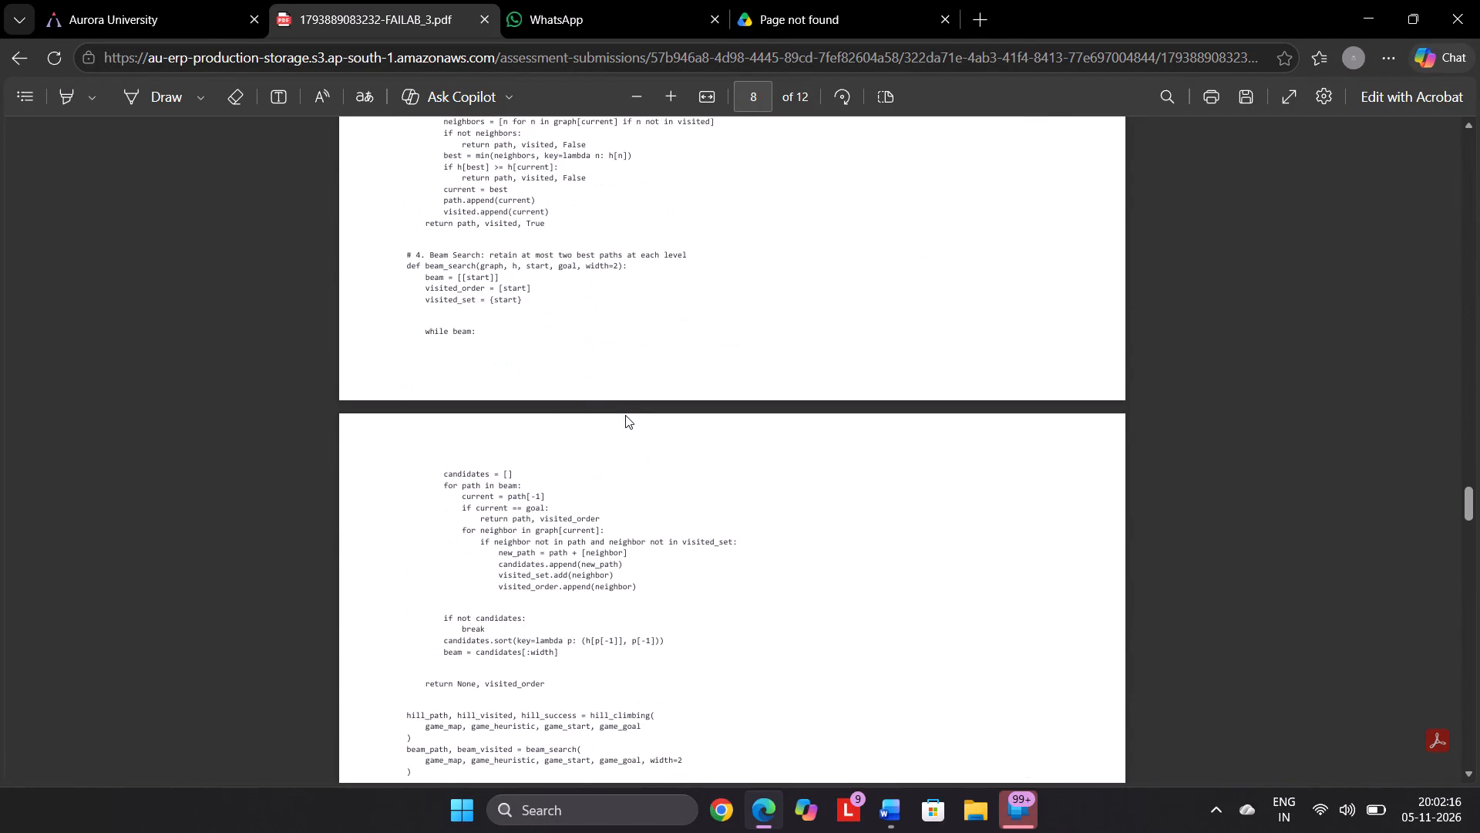
Go to Question 2's section 4 in the submitted PDF and open its Google Colab link to test it.
scroll(625, 415, down, 6)
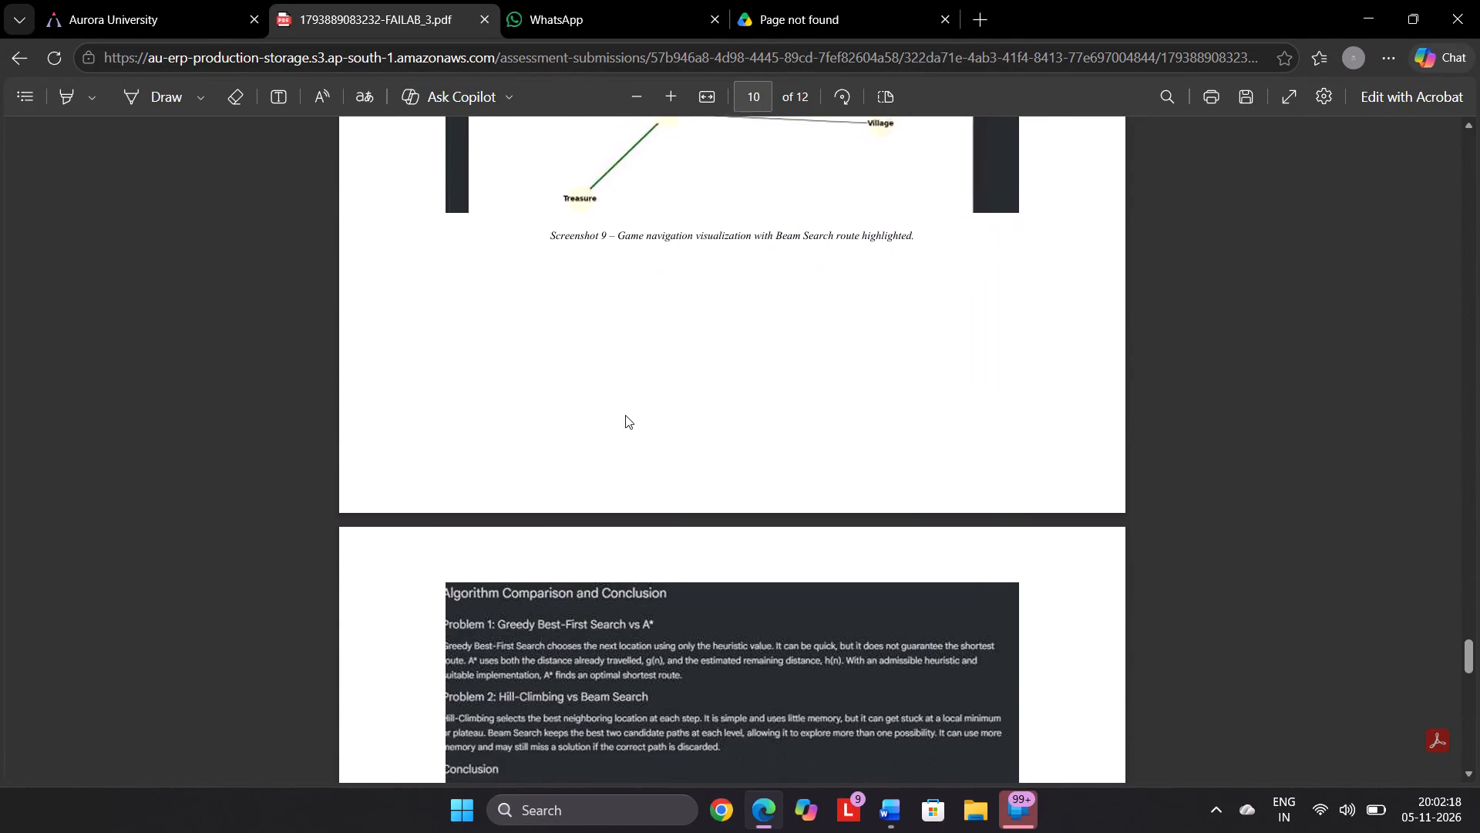
scroll(625, 415, down, 2)
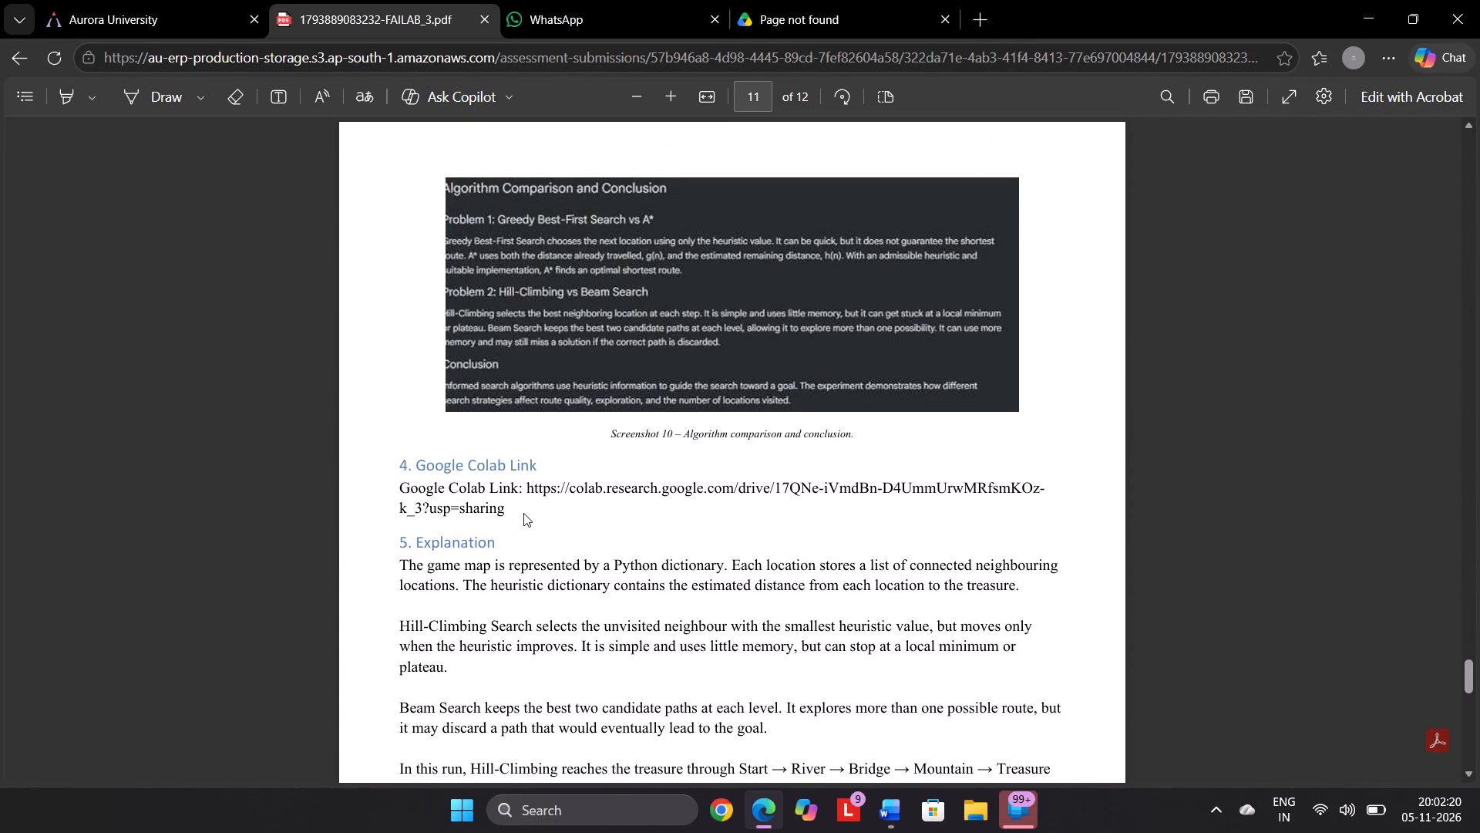
drag(525, 508, 462, 496)
drag(530, 481, 573, 513)
click(573, 513)
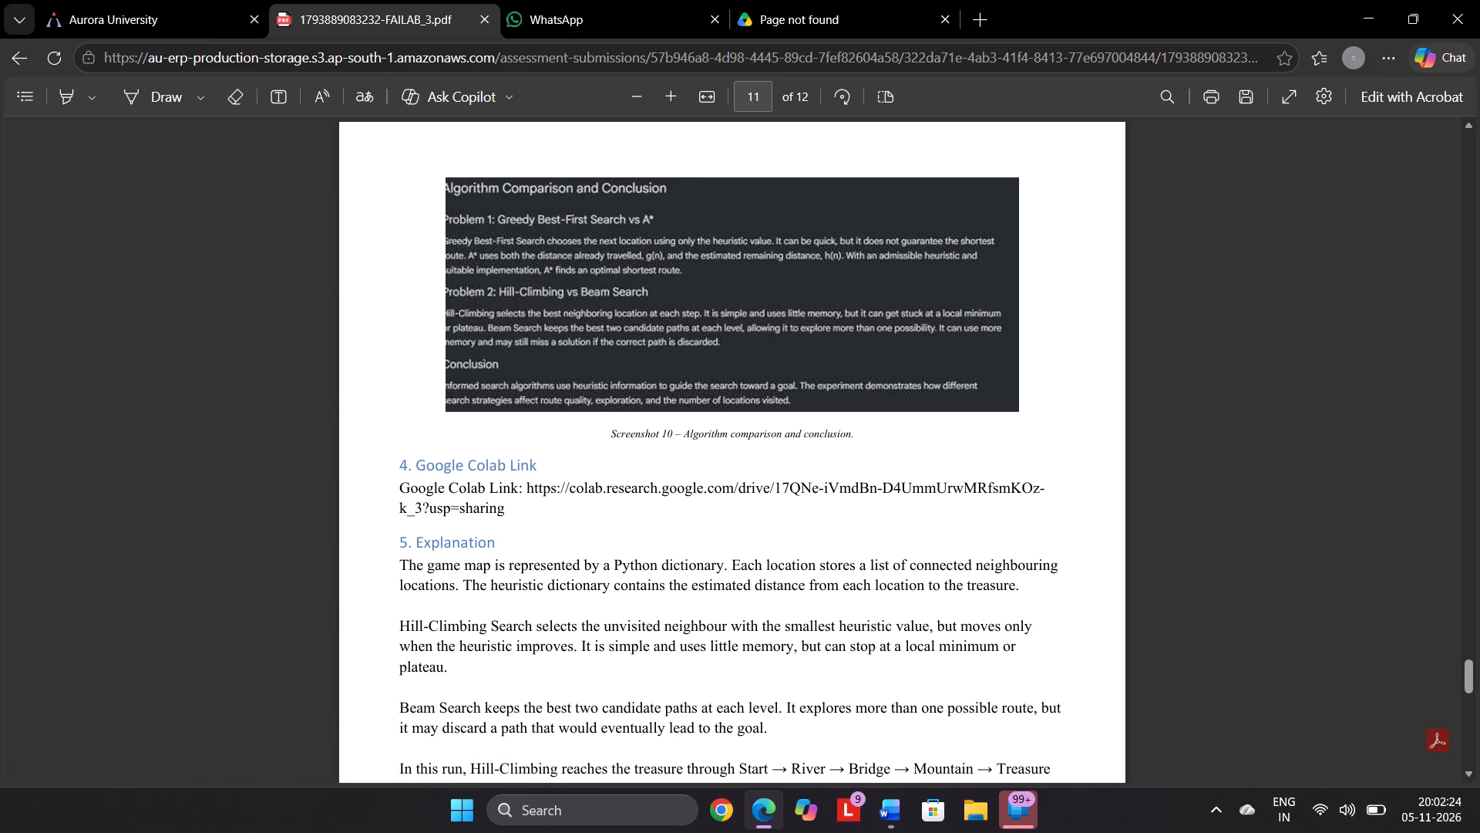
click(499, 504)
drag(509, 504, 416, 497)
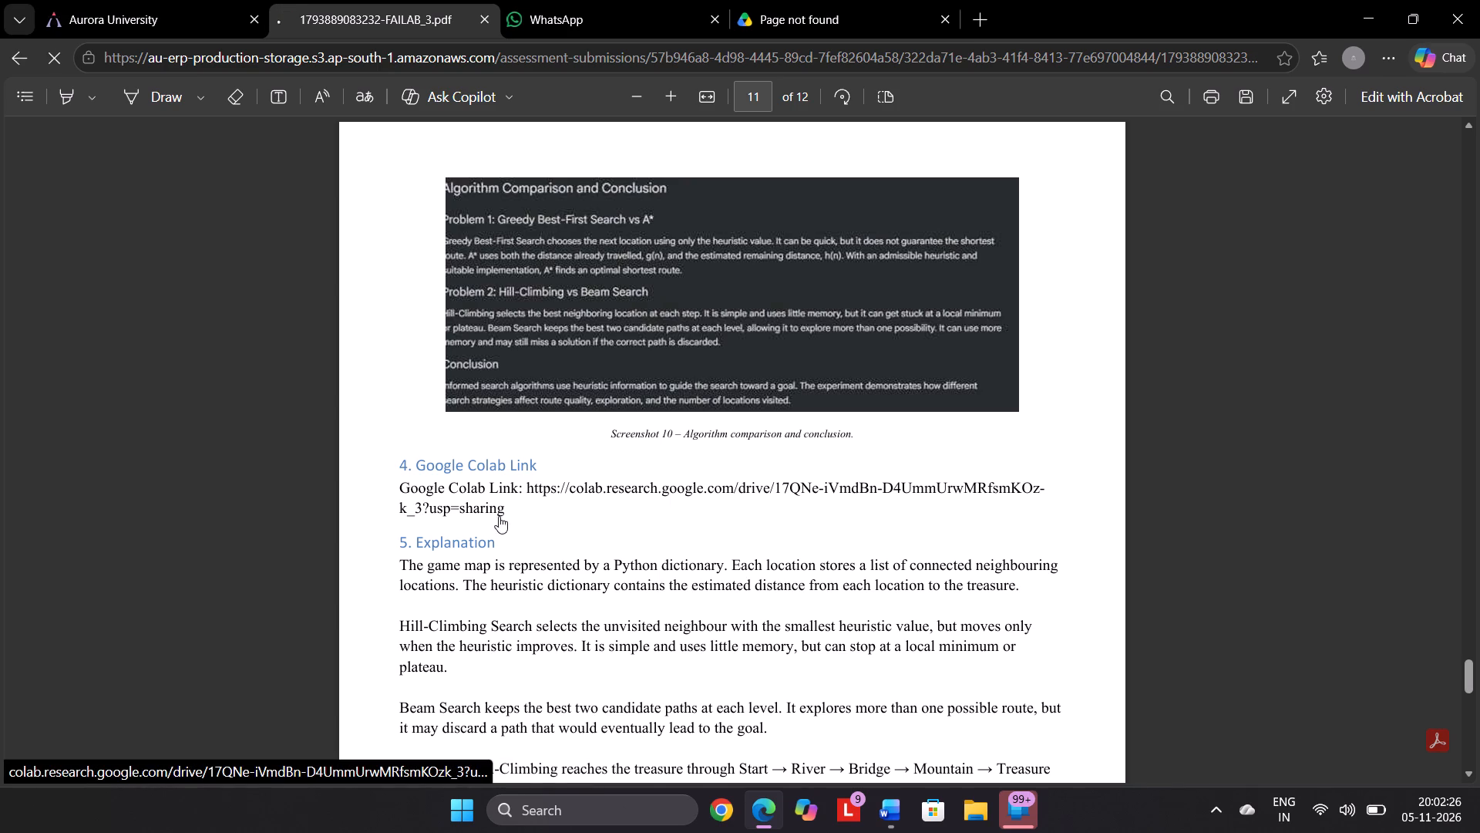
right_drag(513, 504, 440, 494)
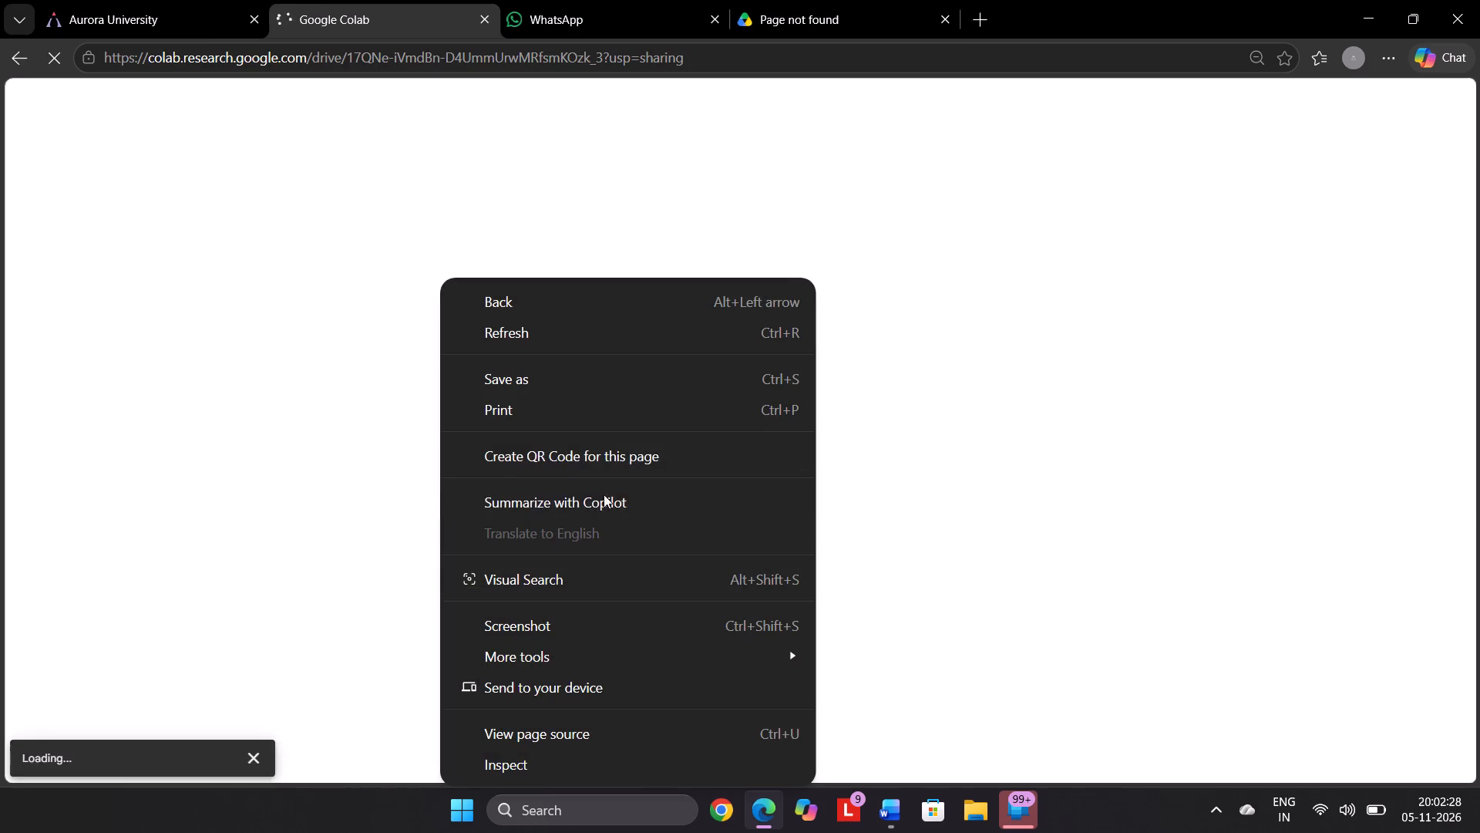
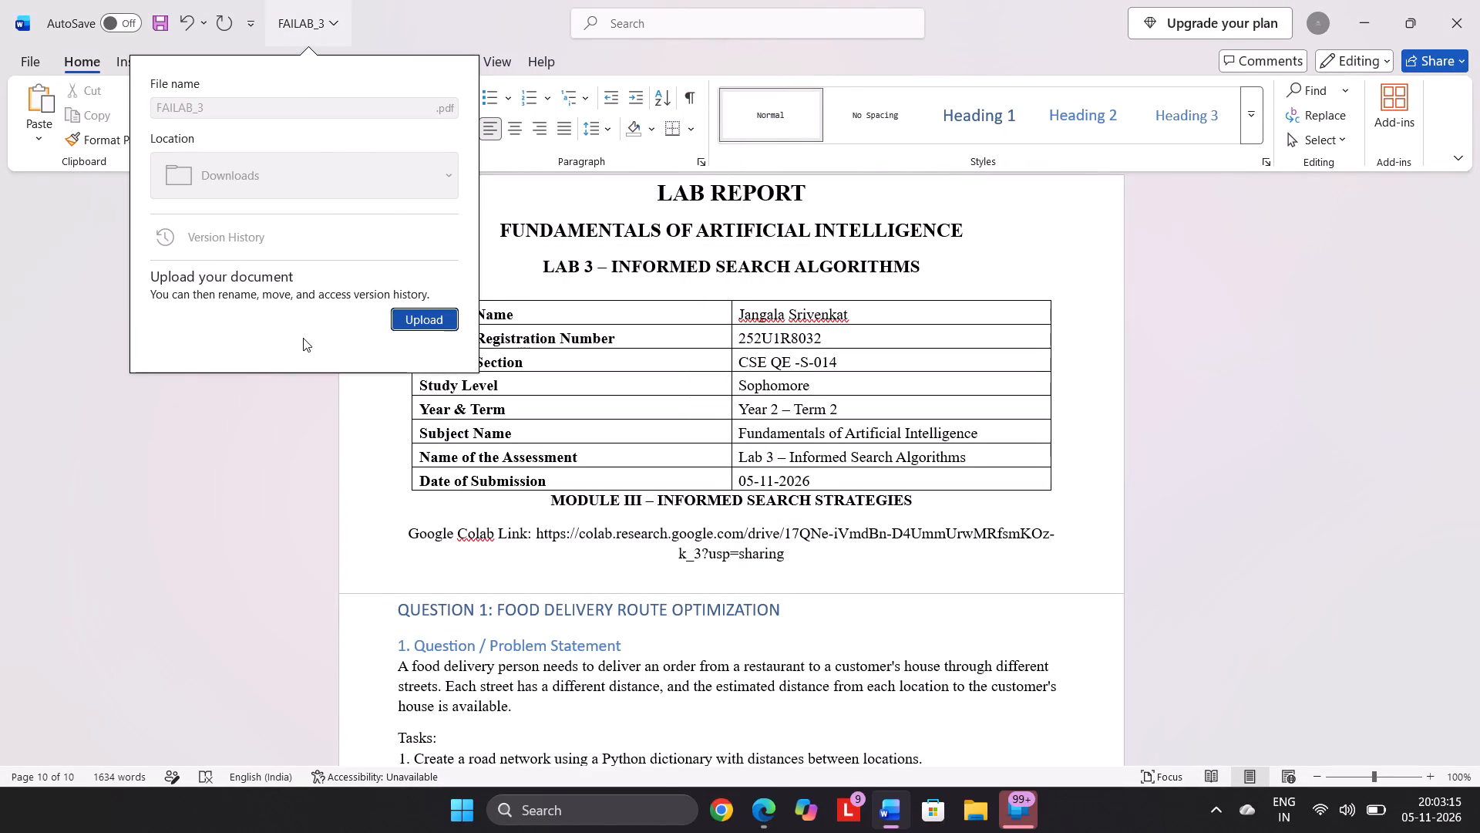
Export the lab report as a PDF named FAILABTHREE in the Downloads folder.
click(277, 416)
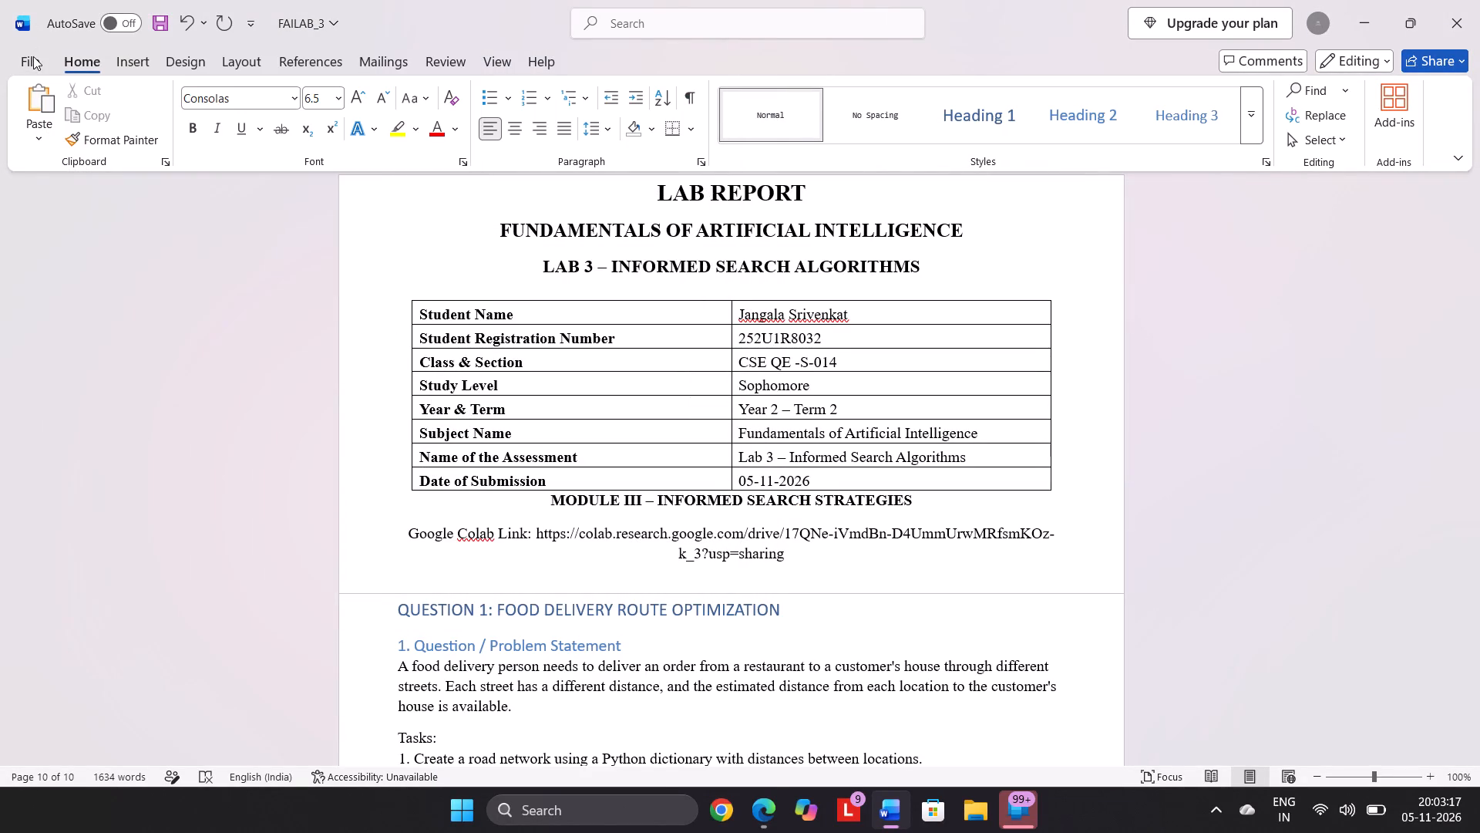
click(33, 56)
click(78, 433)
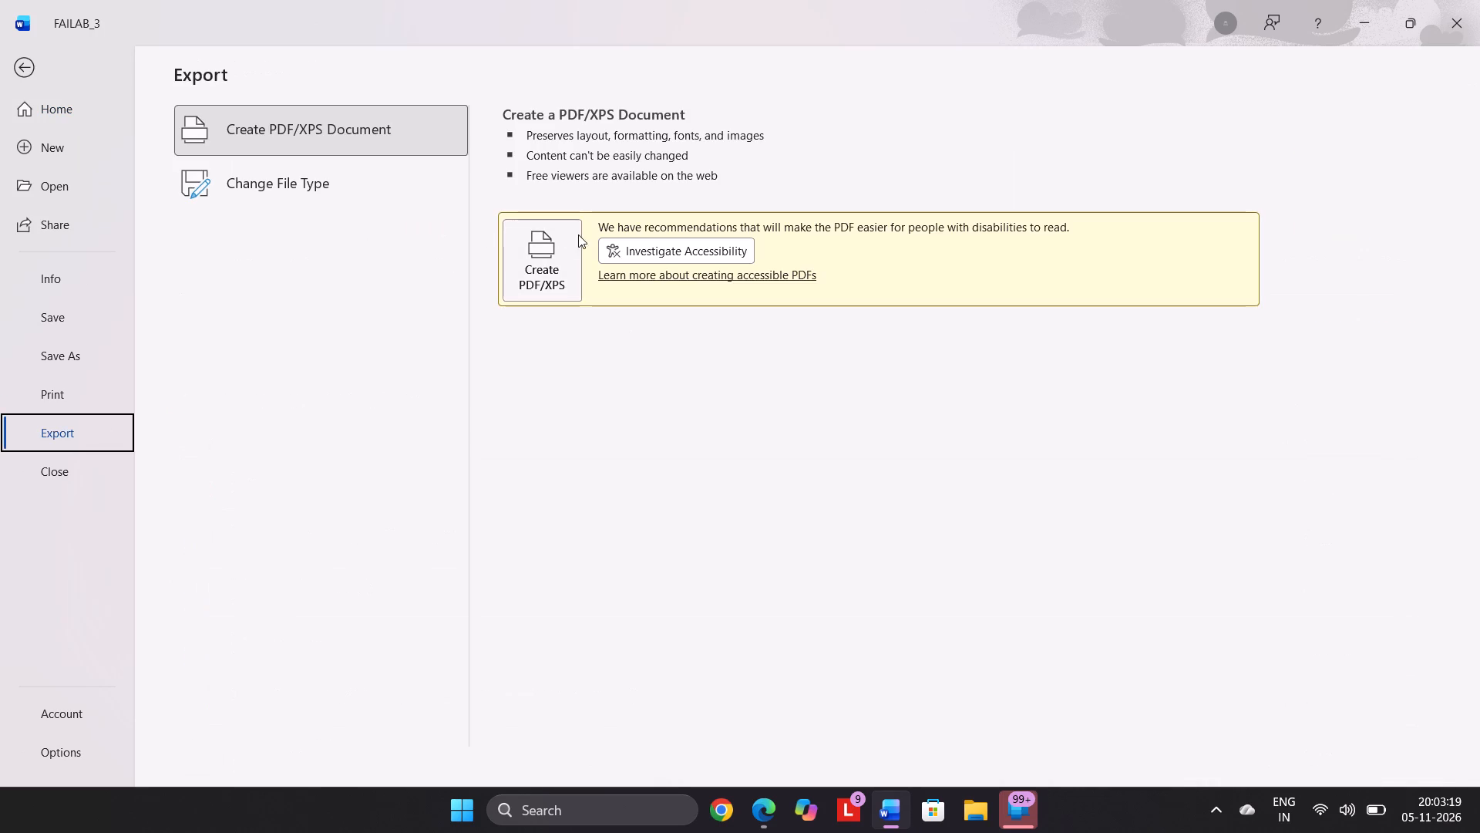
click(555, 245)
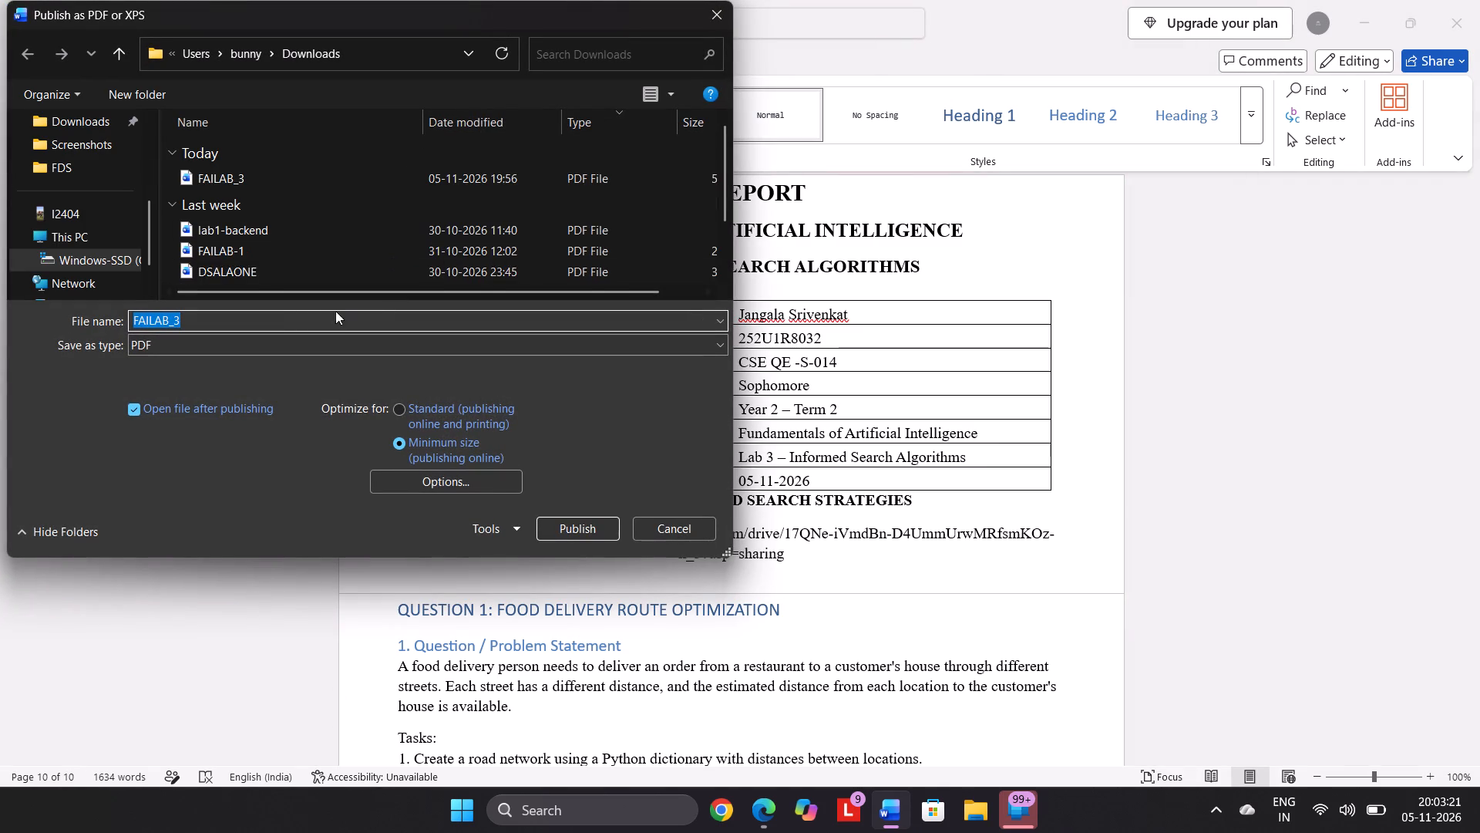
click(318, 311)
key(BackSpace)
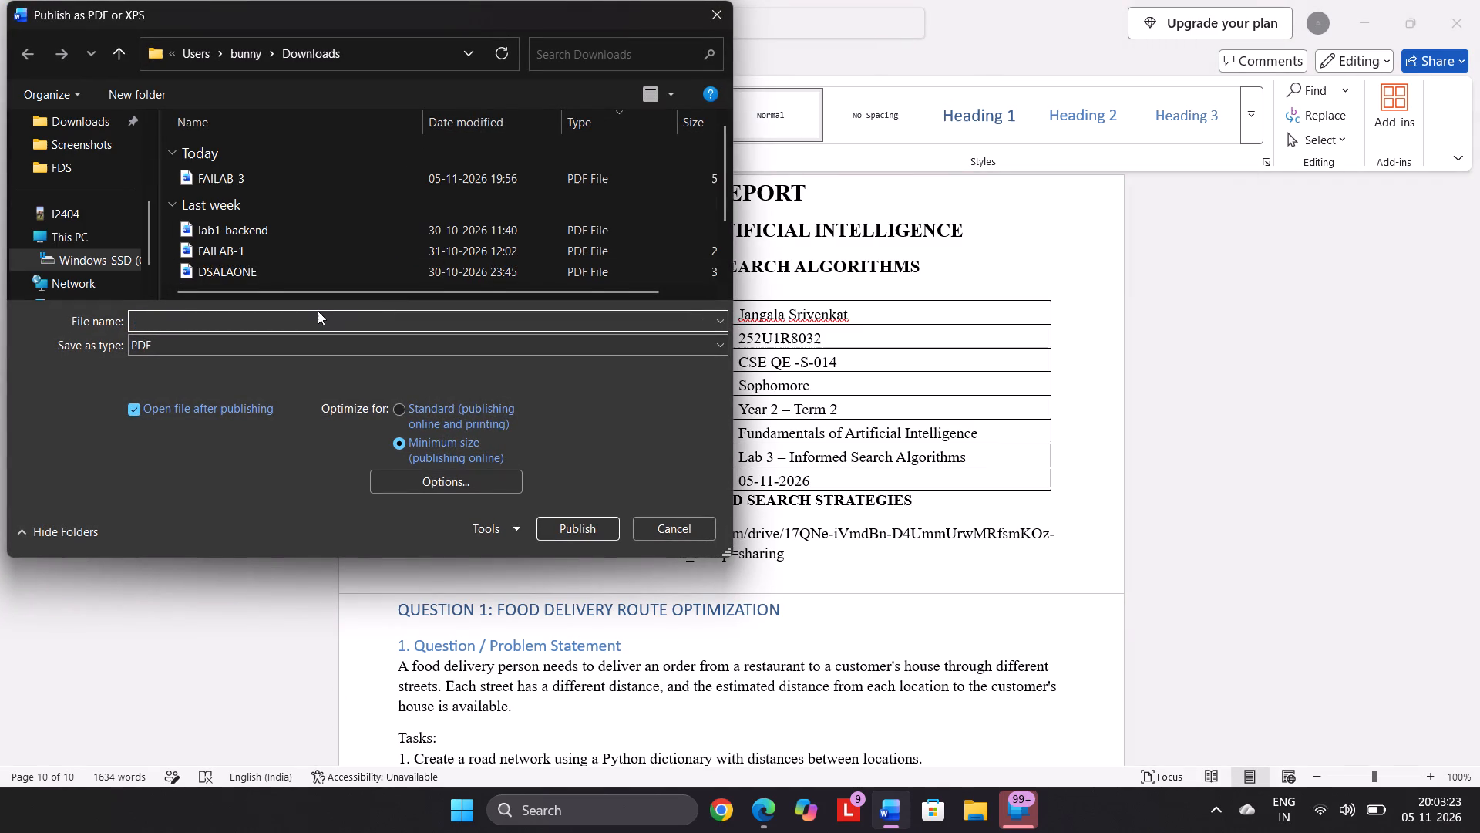
text(FAILABTHREE)
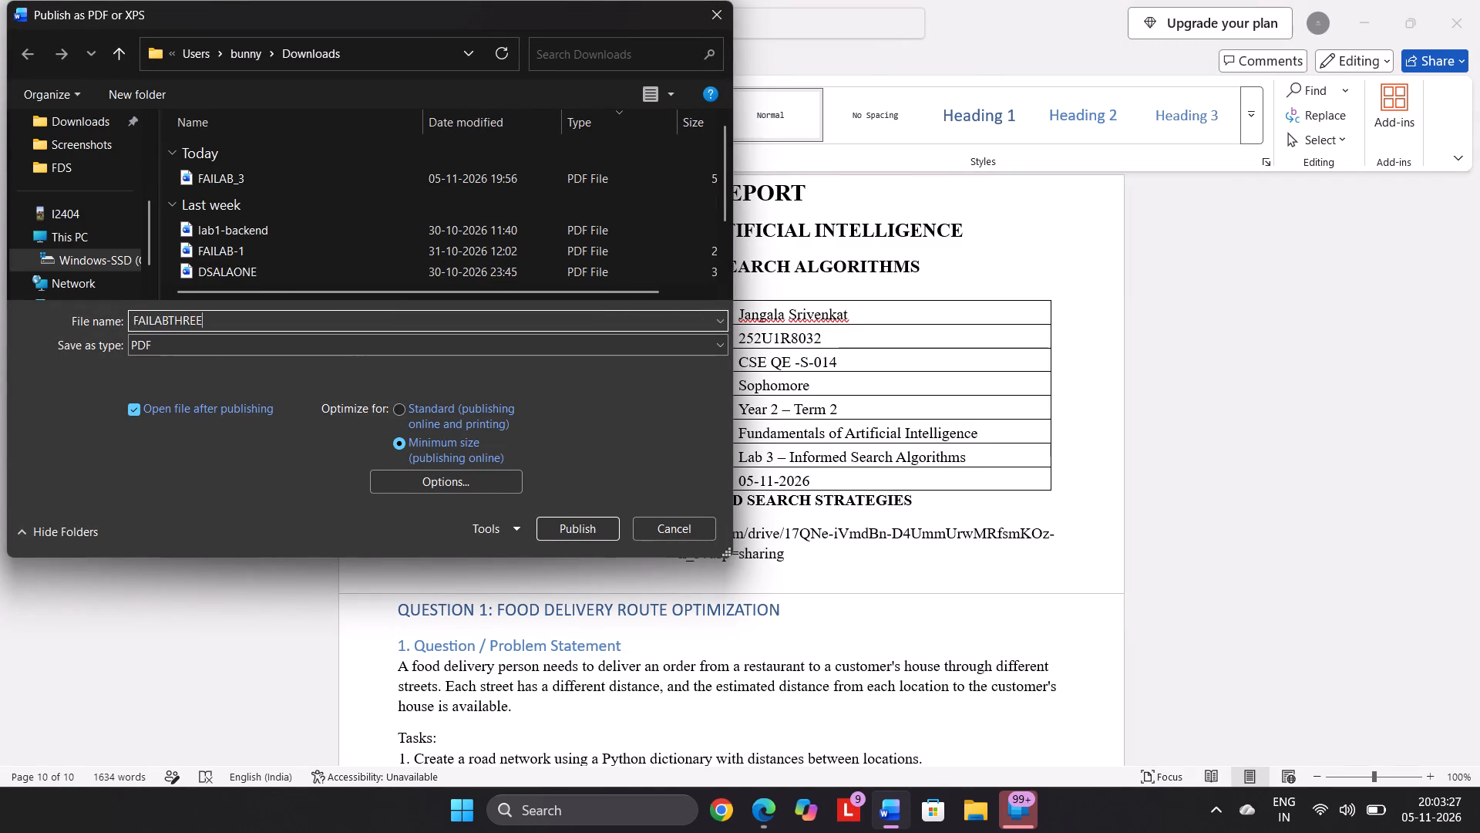
click(595, 531)
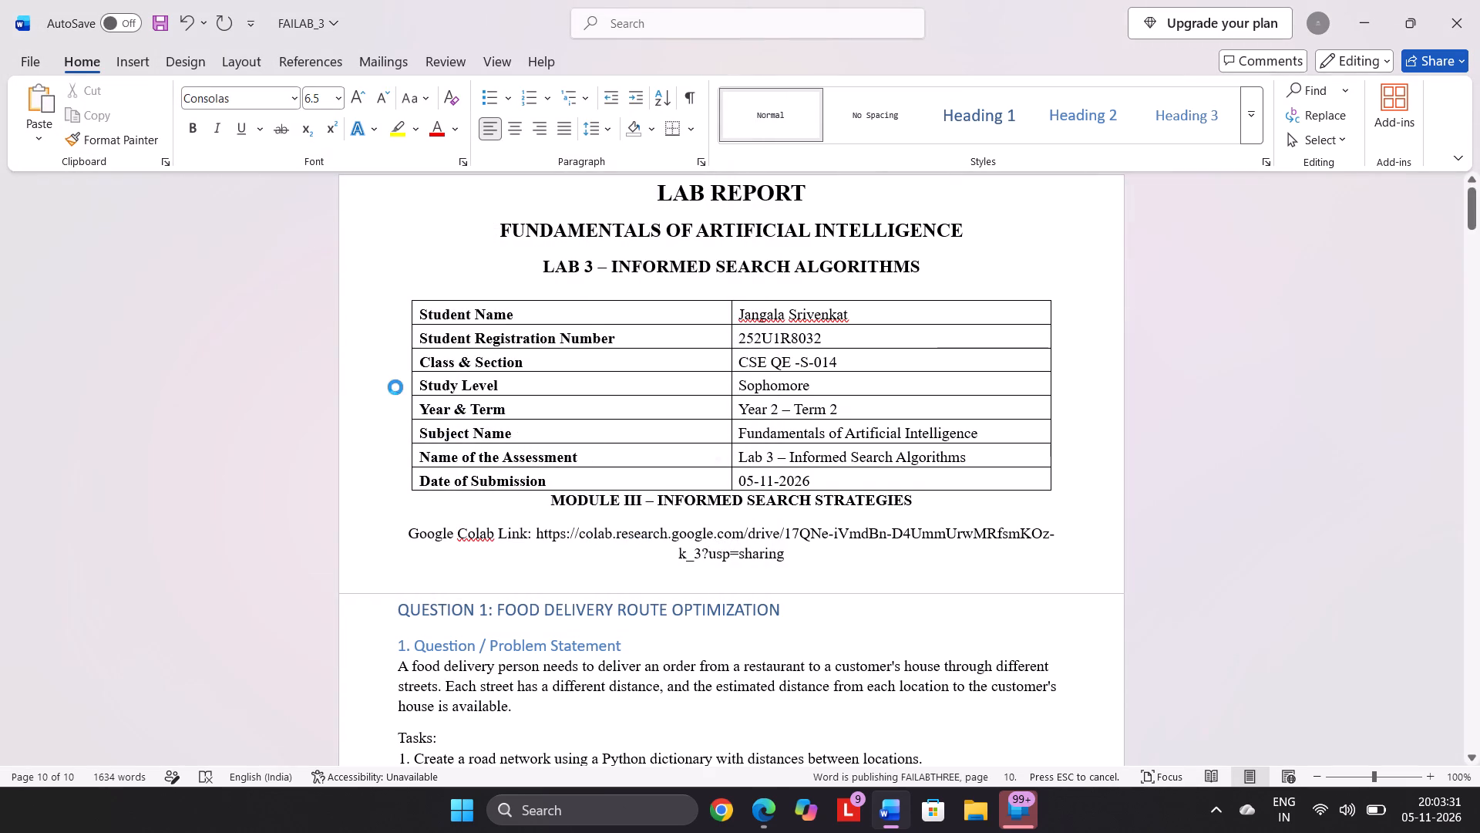
click(829, 448)
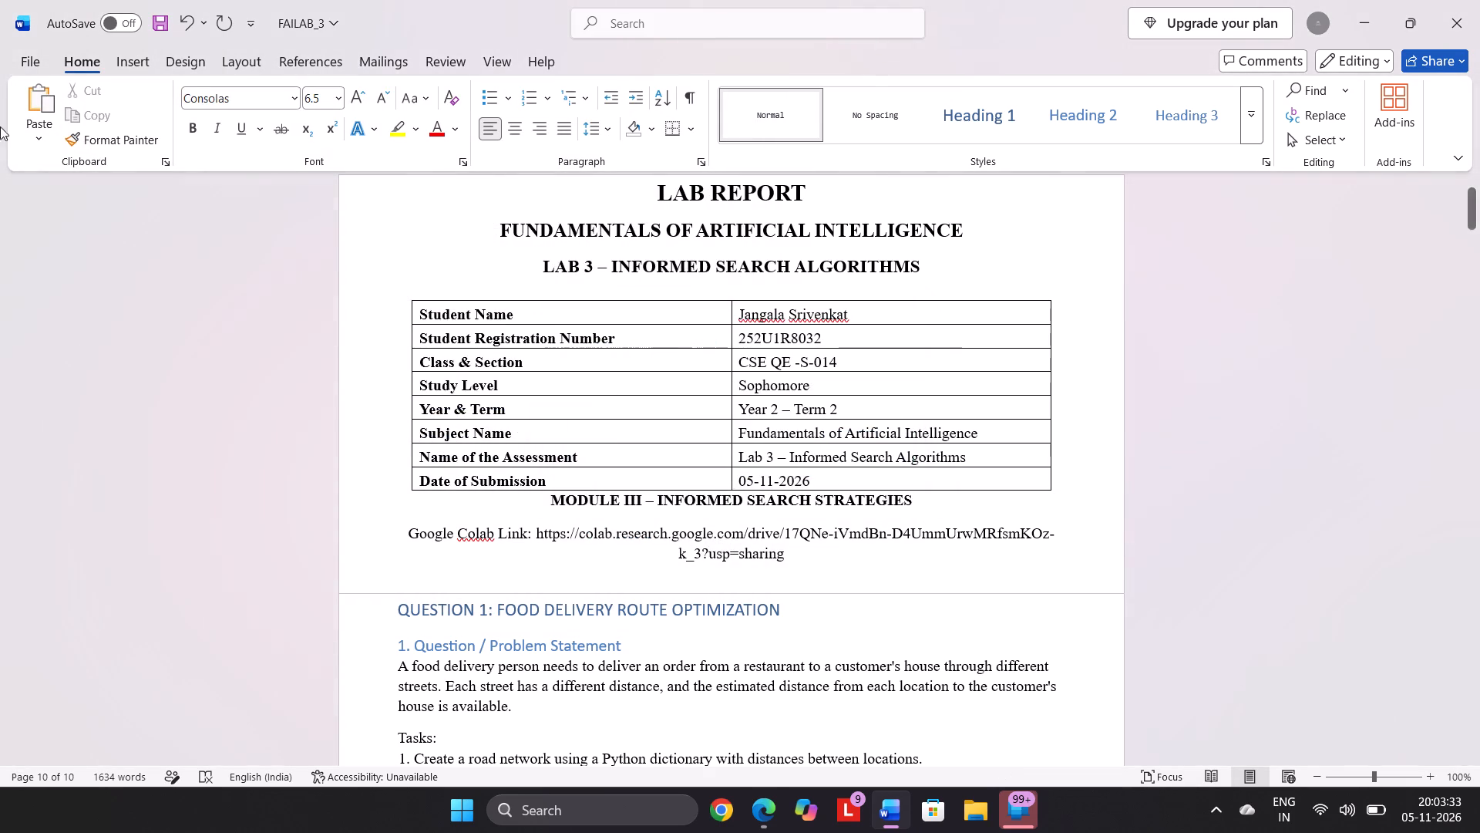
Set up another PDF export of the report to the Downloads folder and open its file name for editing.
click(34, 70)
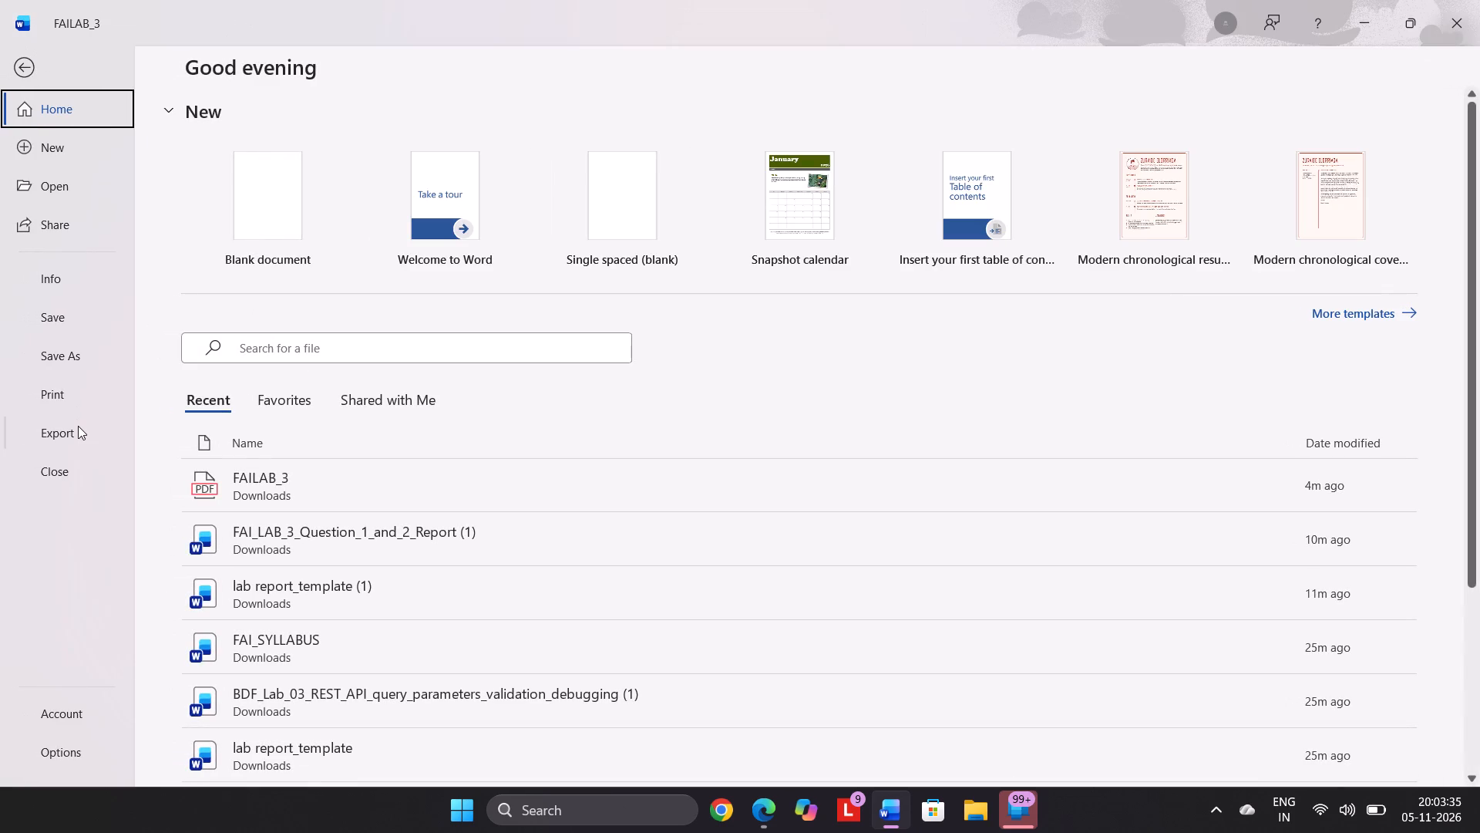
click(78, 426)
click(538, 287)
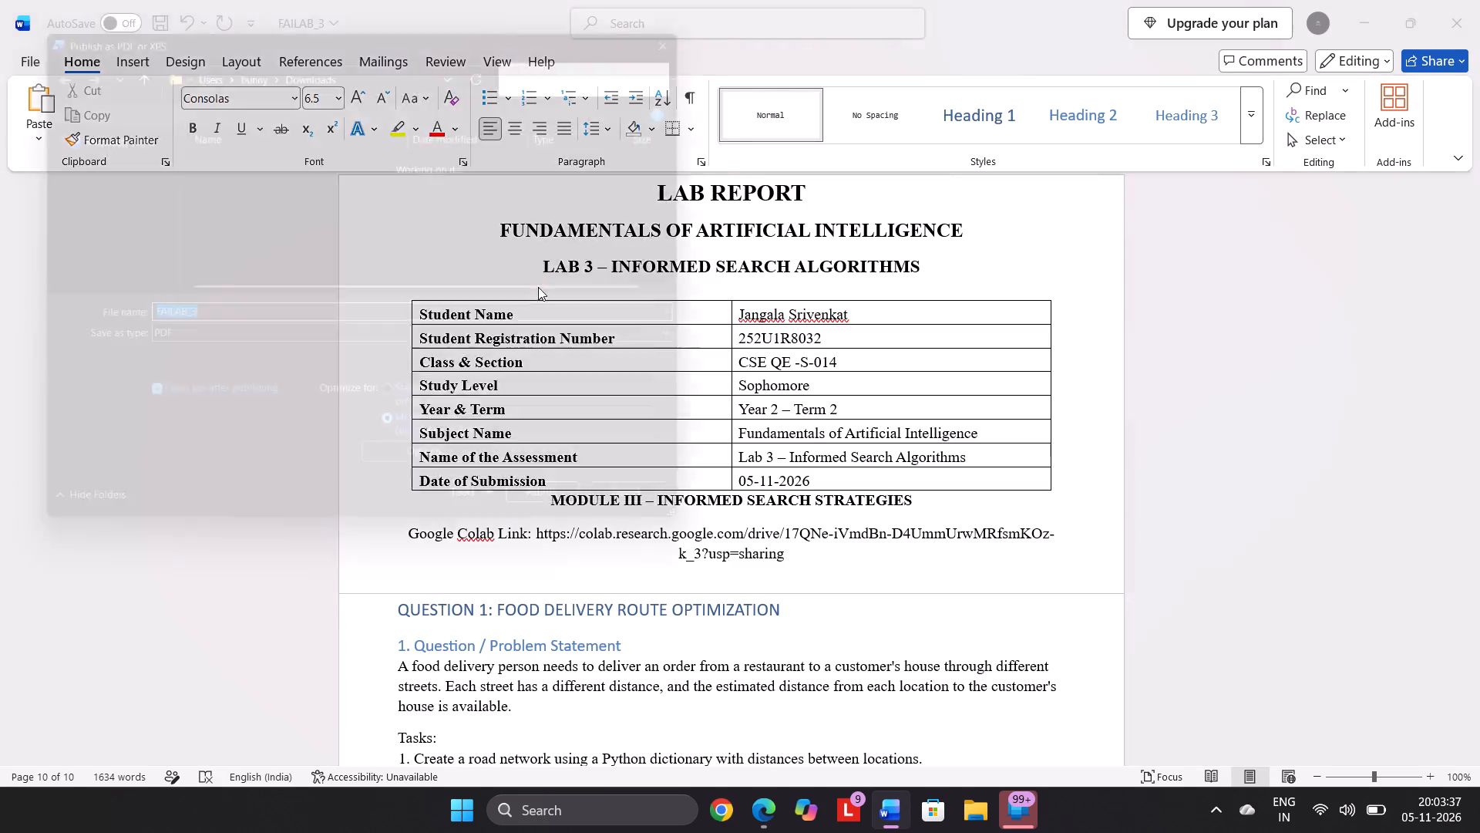
click(90, 119)
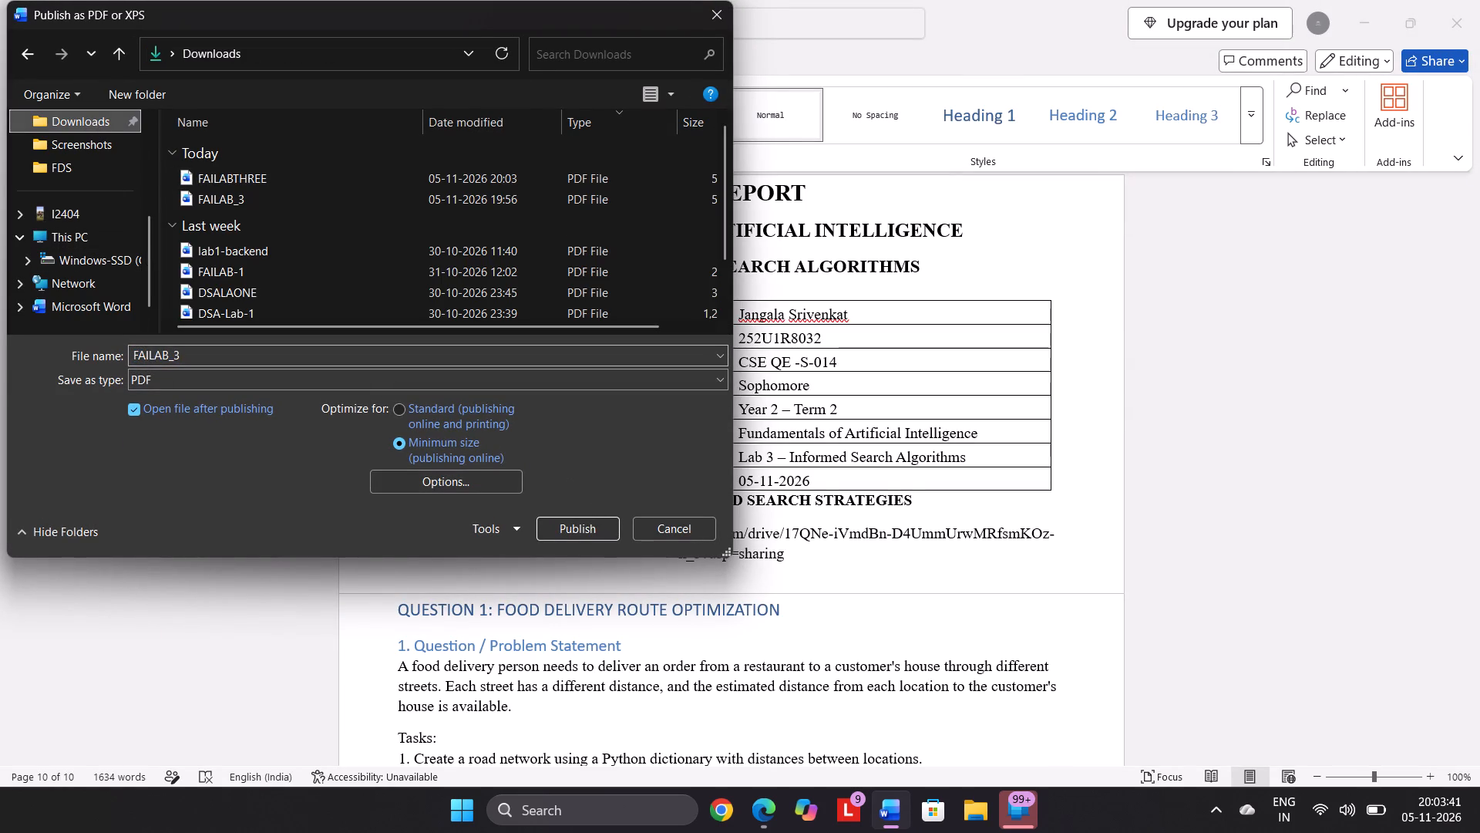
click(334, 351)
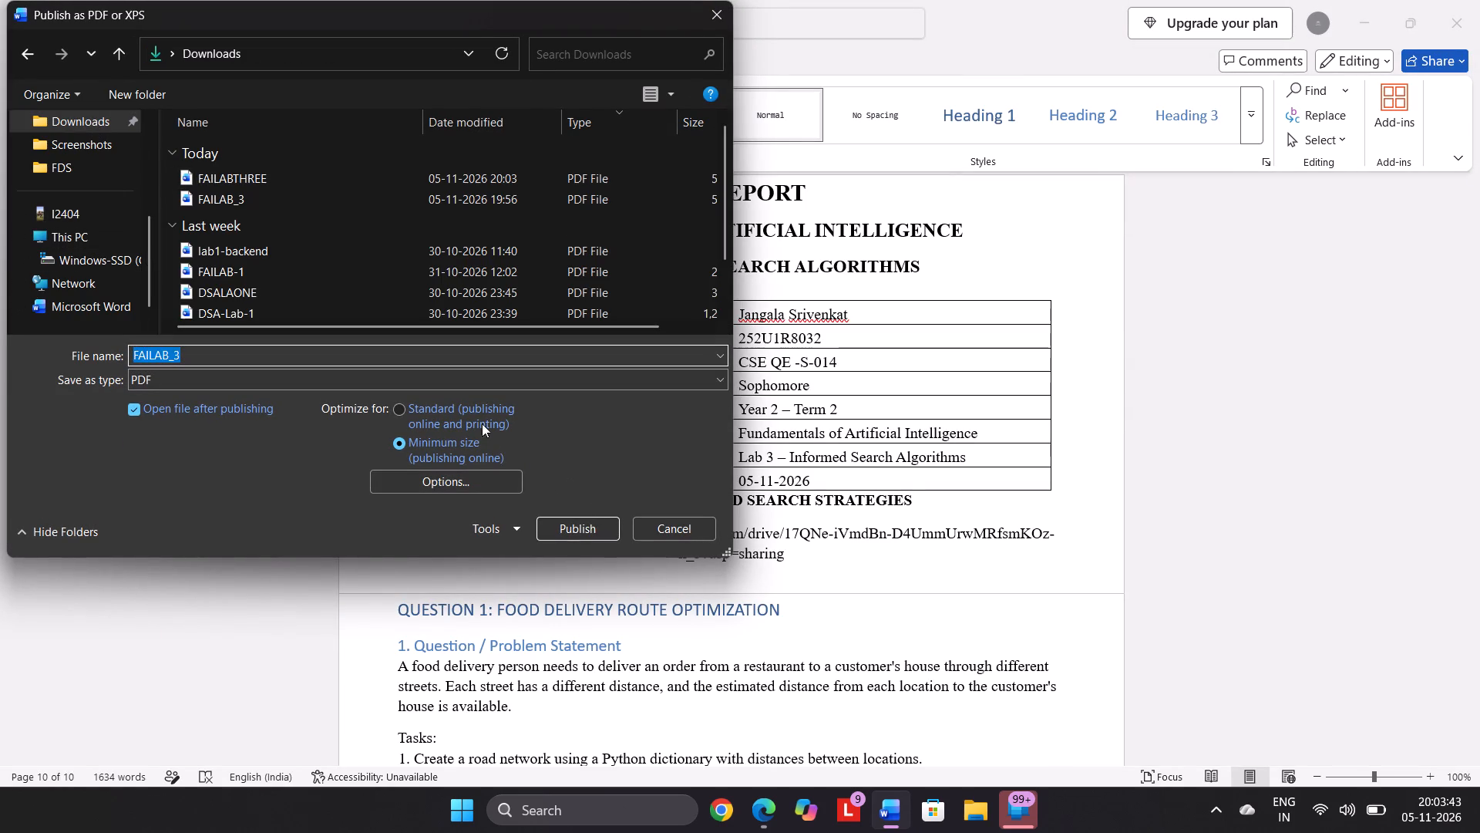
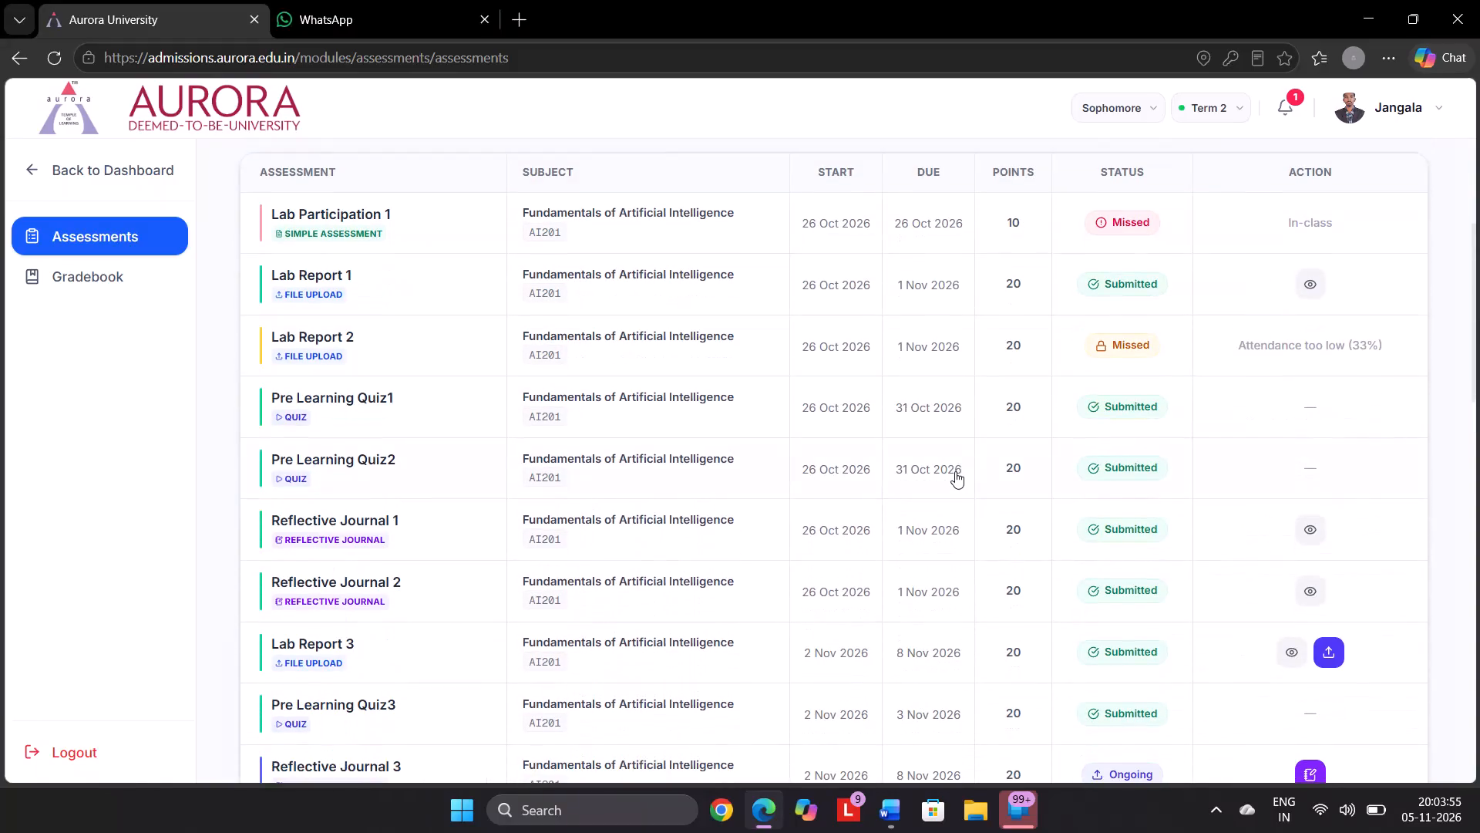
Resubmit Lab Report 3 on the assessments page by uploading the FAILABTHREE PDF from the Downloads folder.
scroll(955, 471, down, 1)
click(1330, 608)
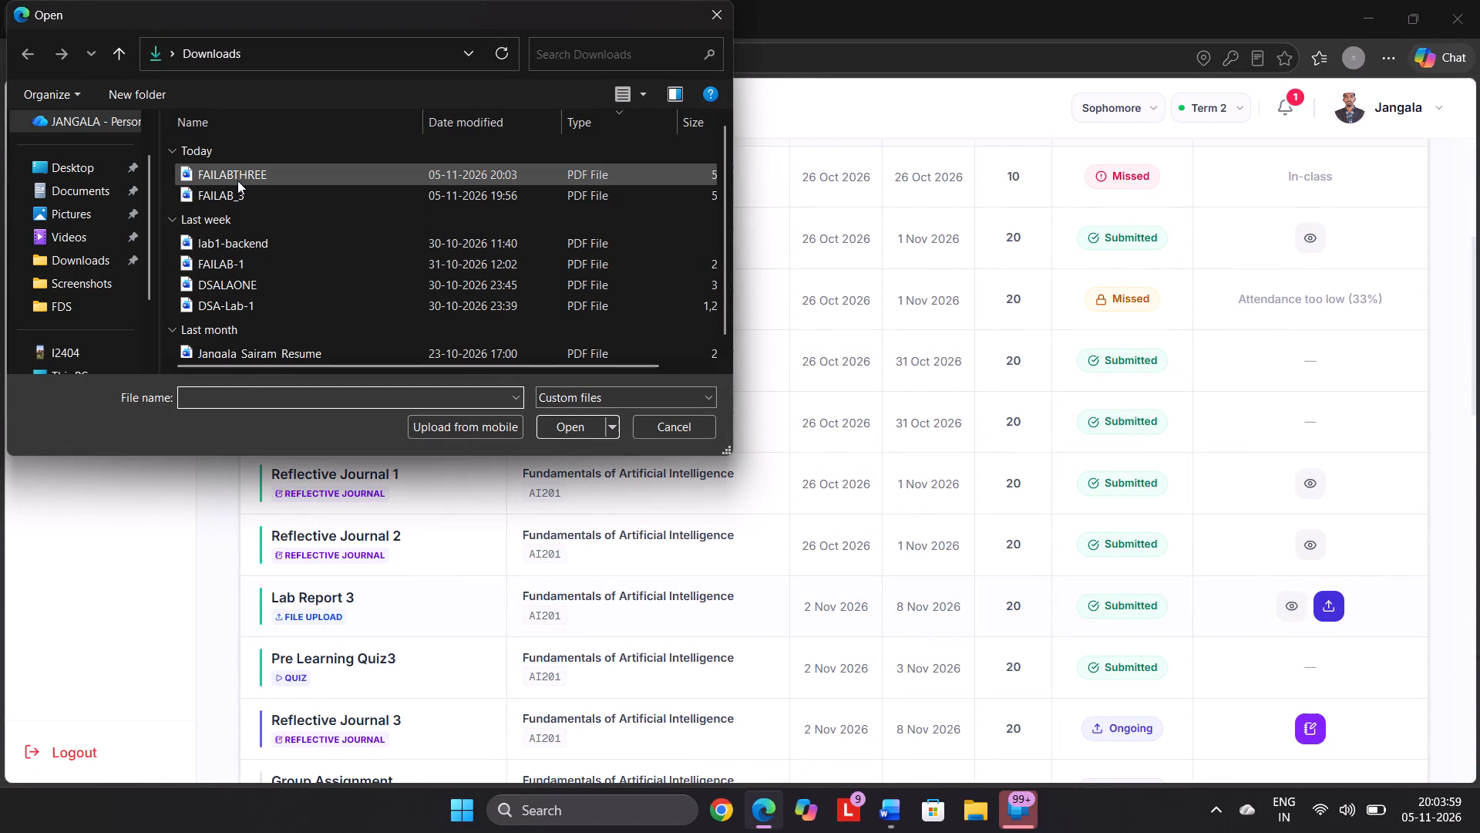
click(237, 180)
click(571, 421)
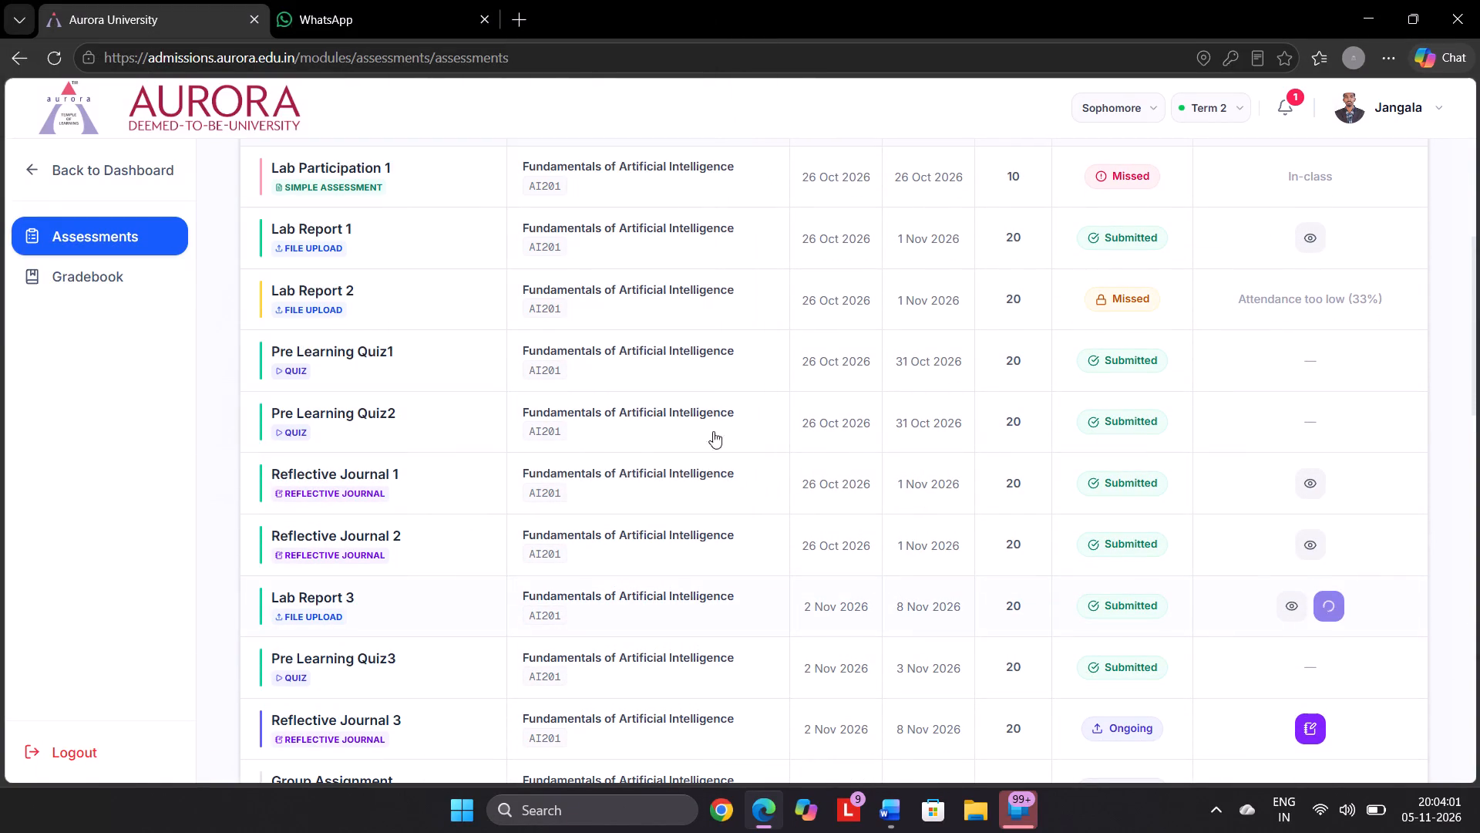
View the submitted Lab Report 3 file and run a web search on the Google Colab link from its first page.
click(1285, 603)
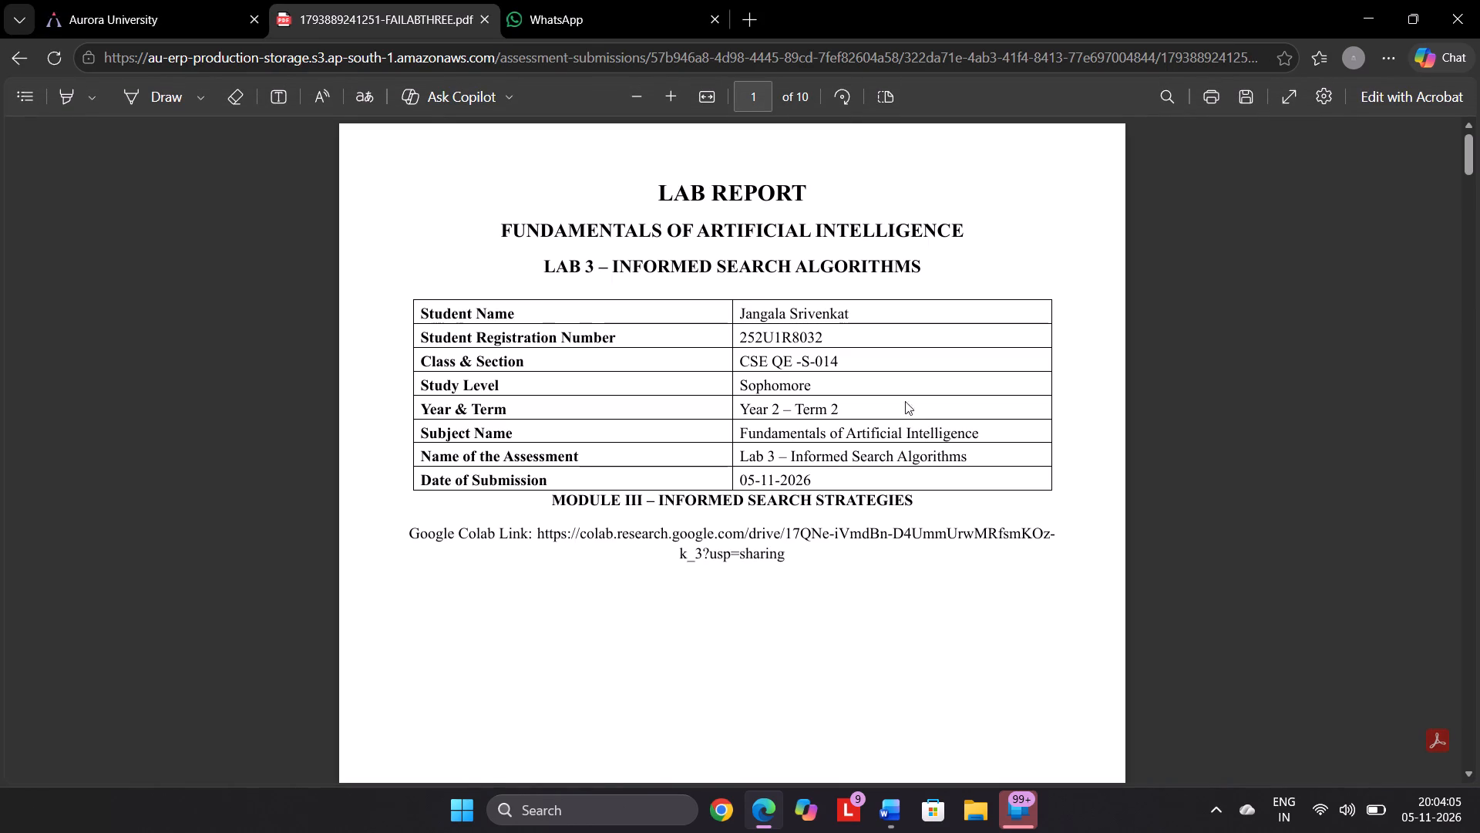
drag(802, 551, 540, 529)
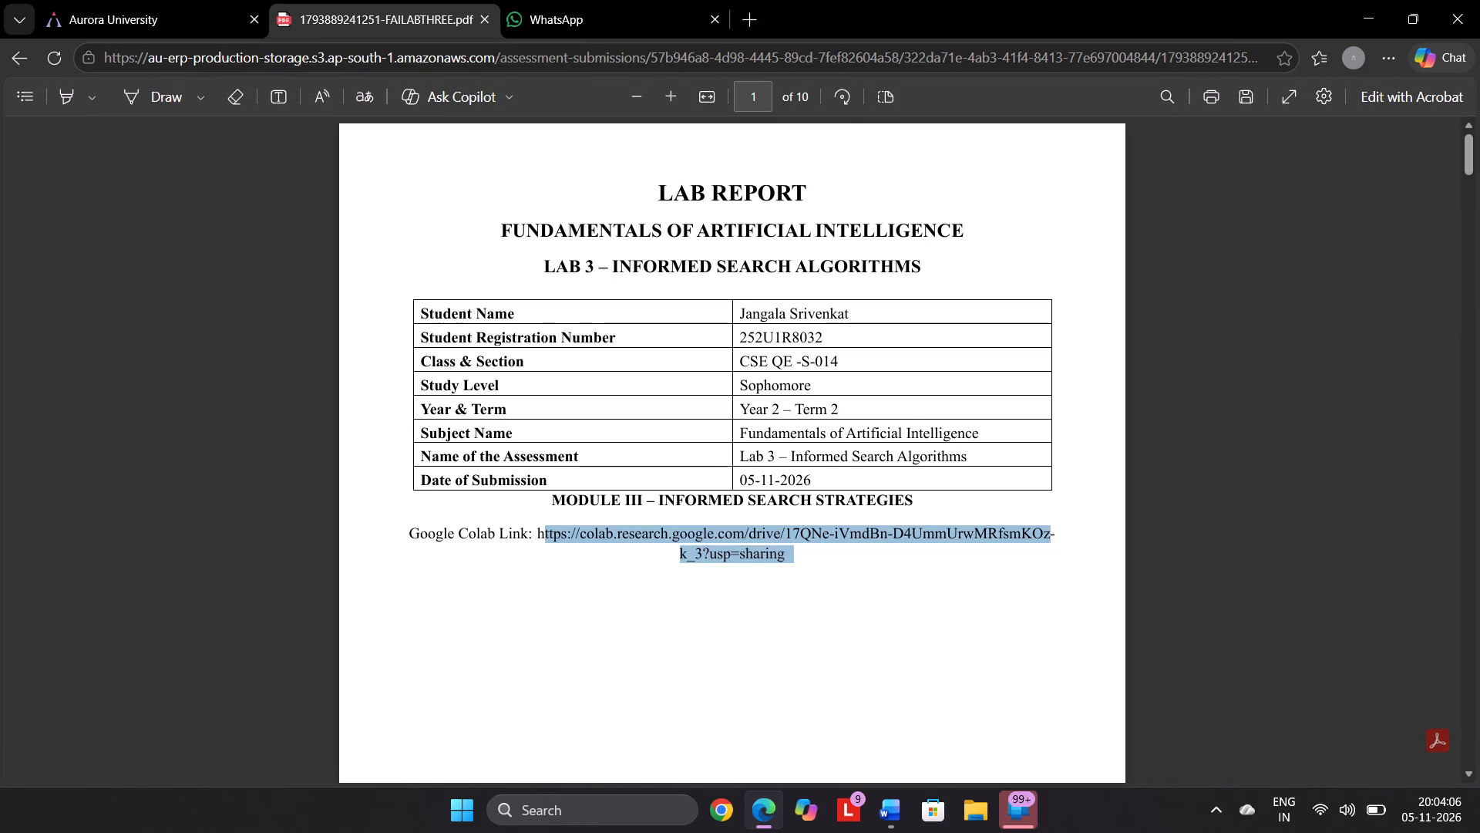
drag(540, 529, 533, 524)
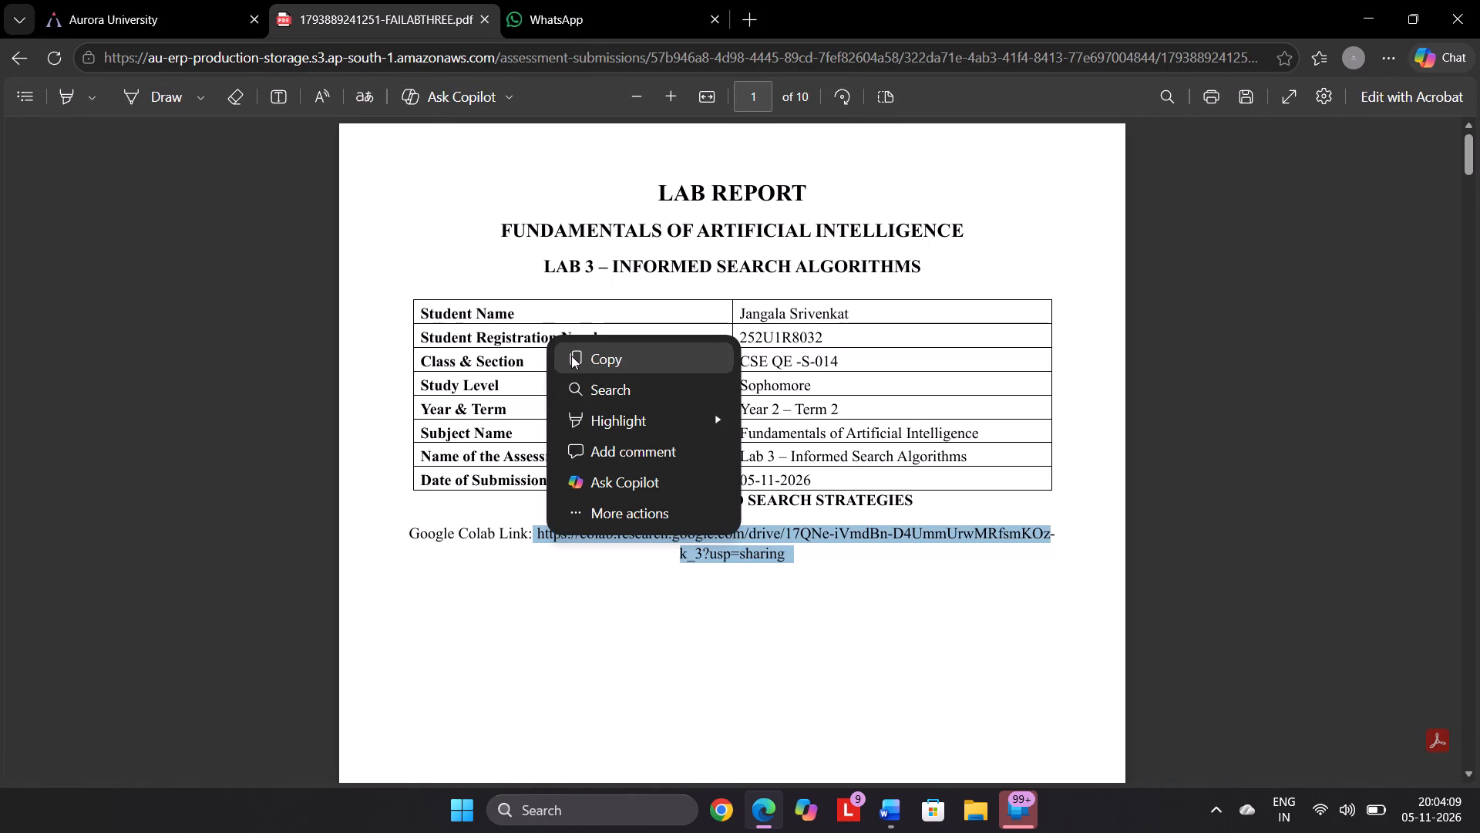
click(591, 400)
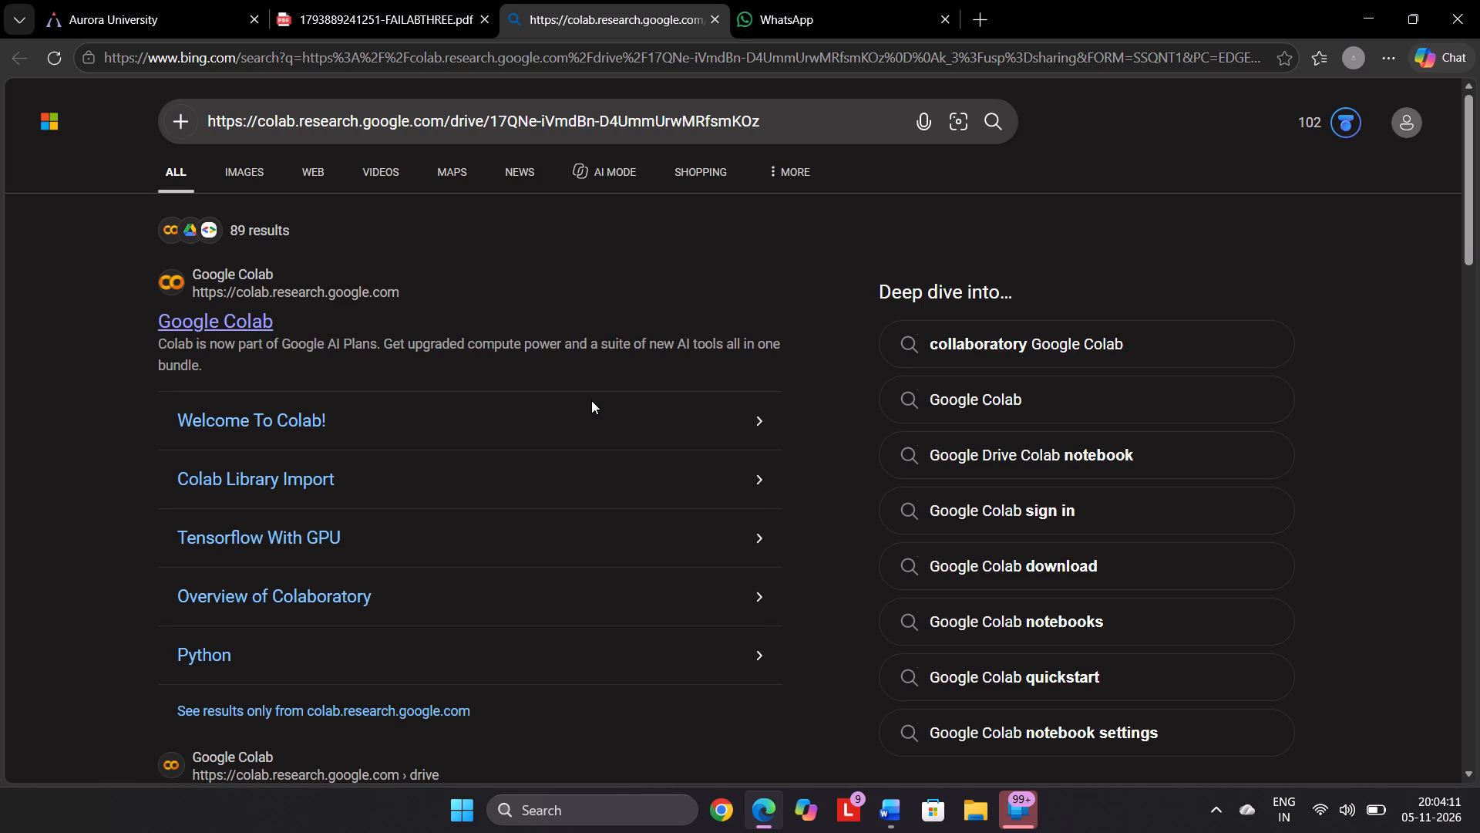
key(Return)
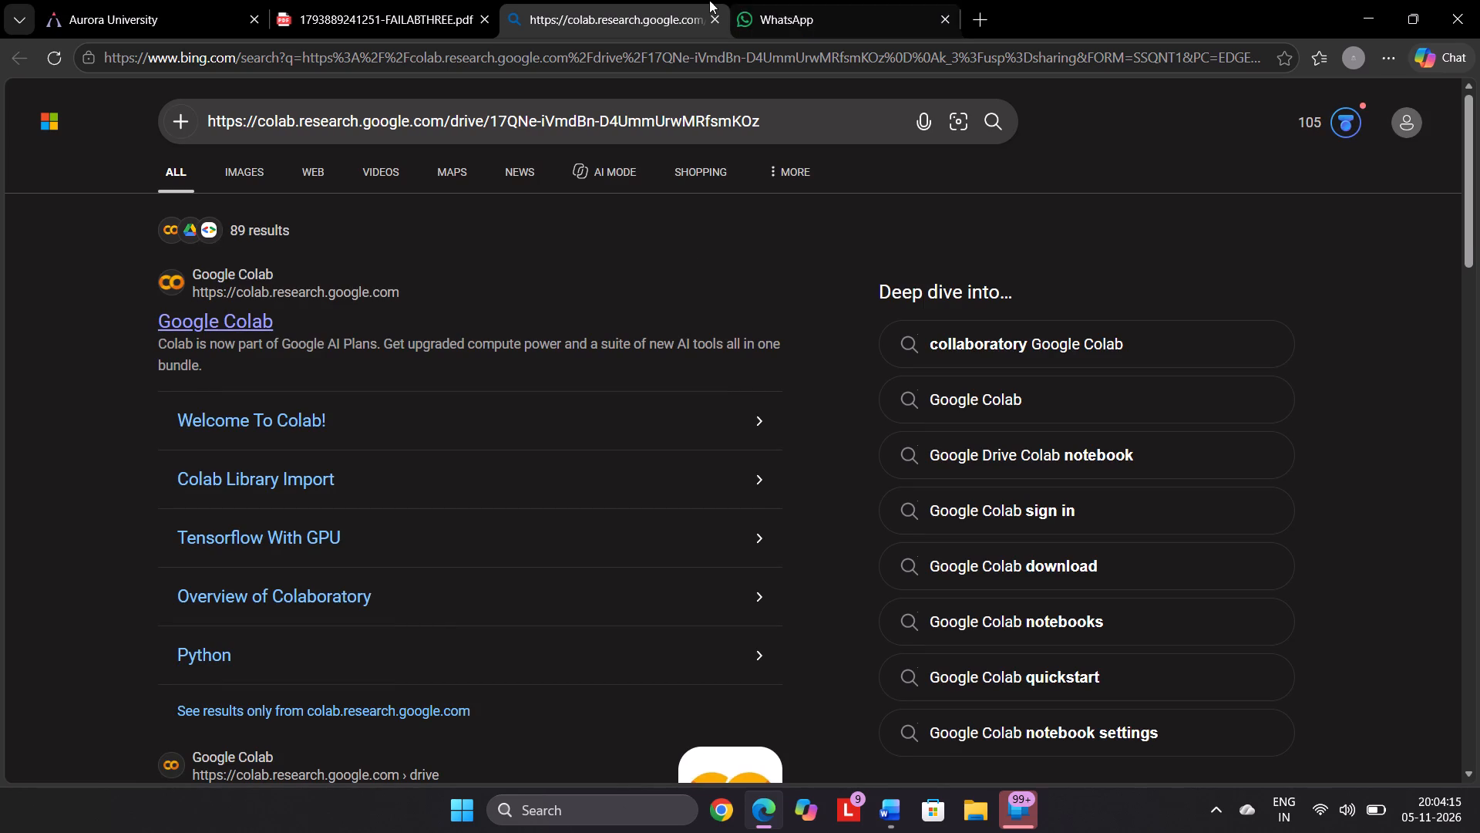
Copy the Google Colab link from the submitted PDF and open it in a new browser tab to check it.
click(403, 0)
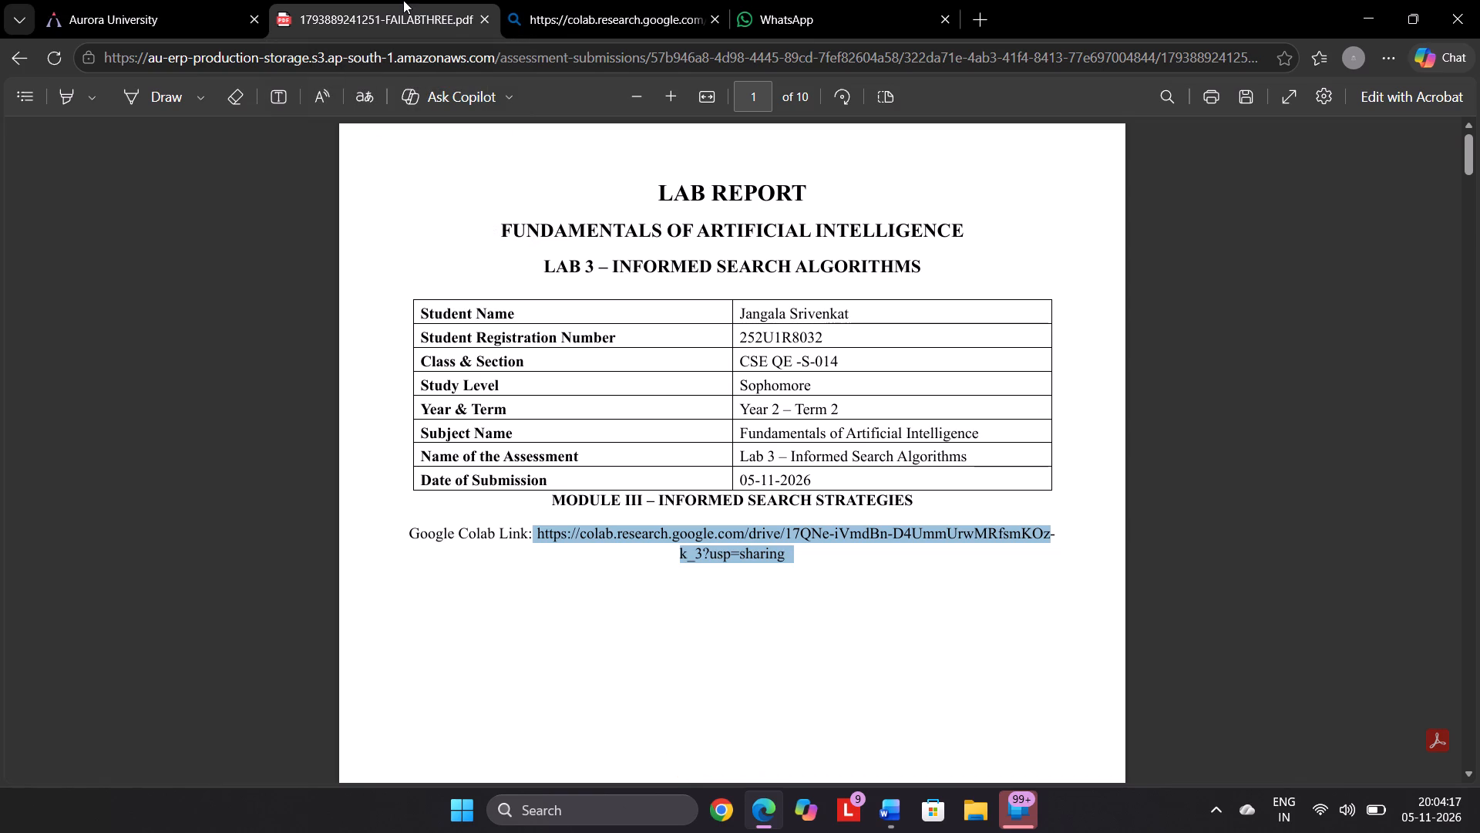
key(ctrl+c)
click(978, 19)
key(ctrl+v)
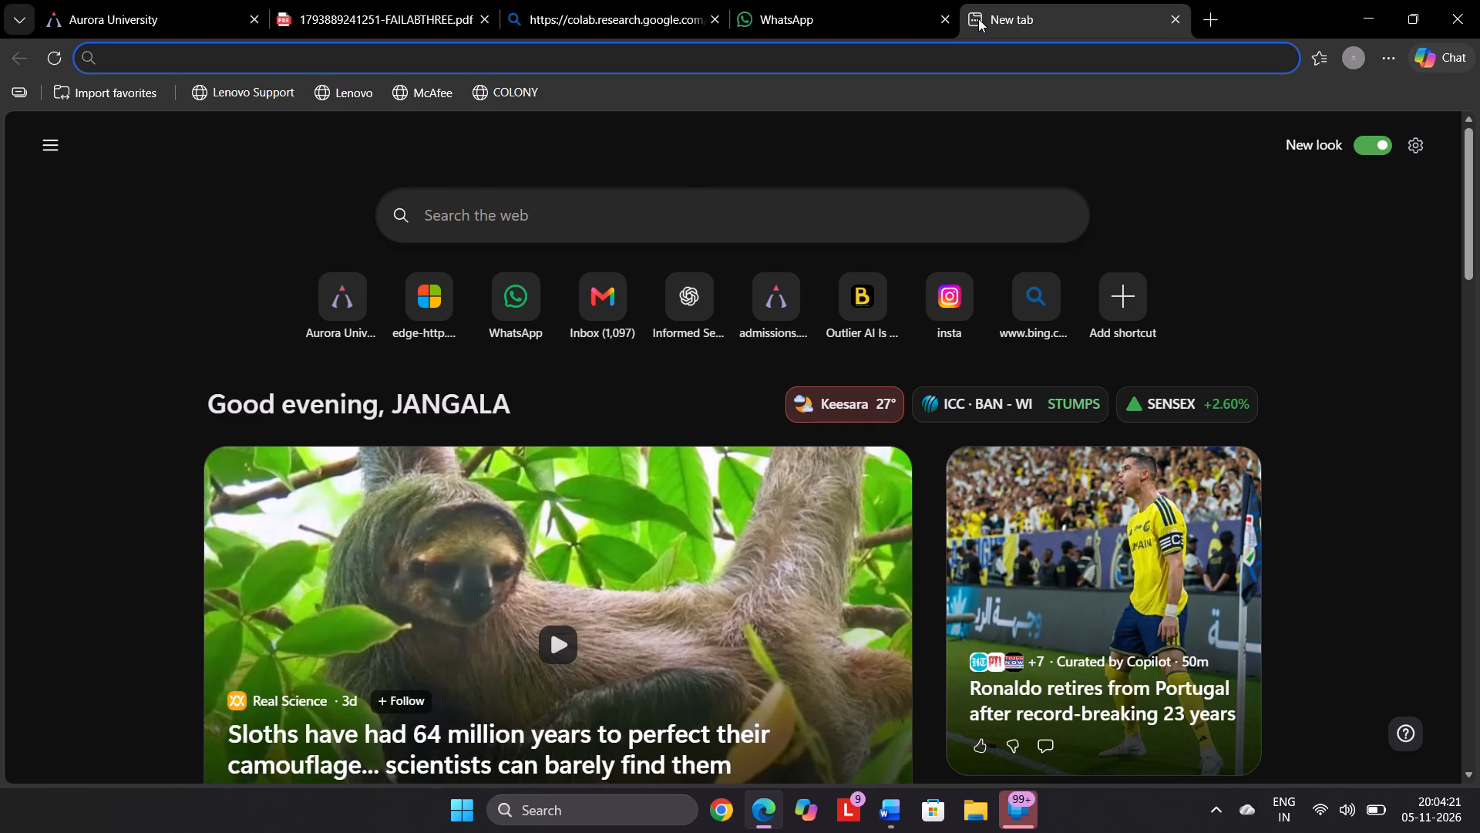
key(Return)
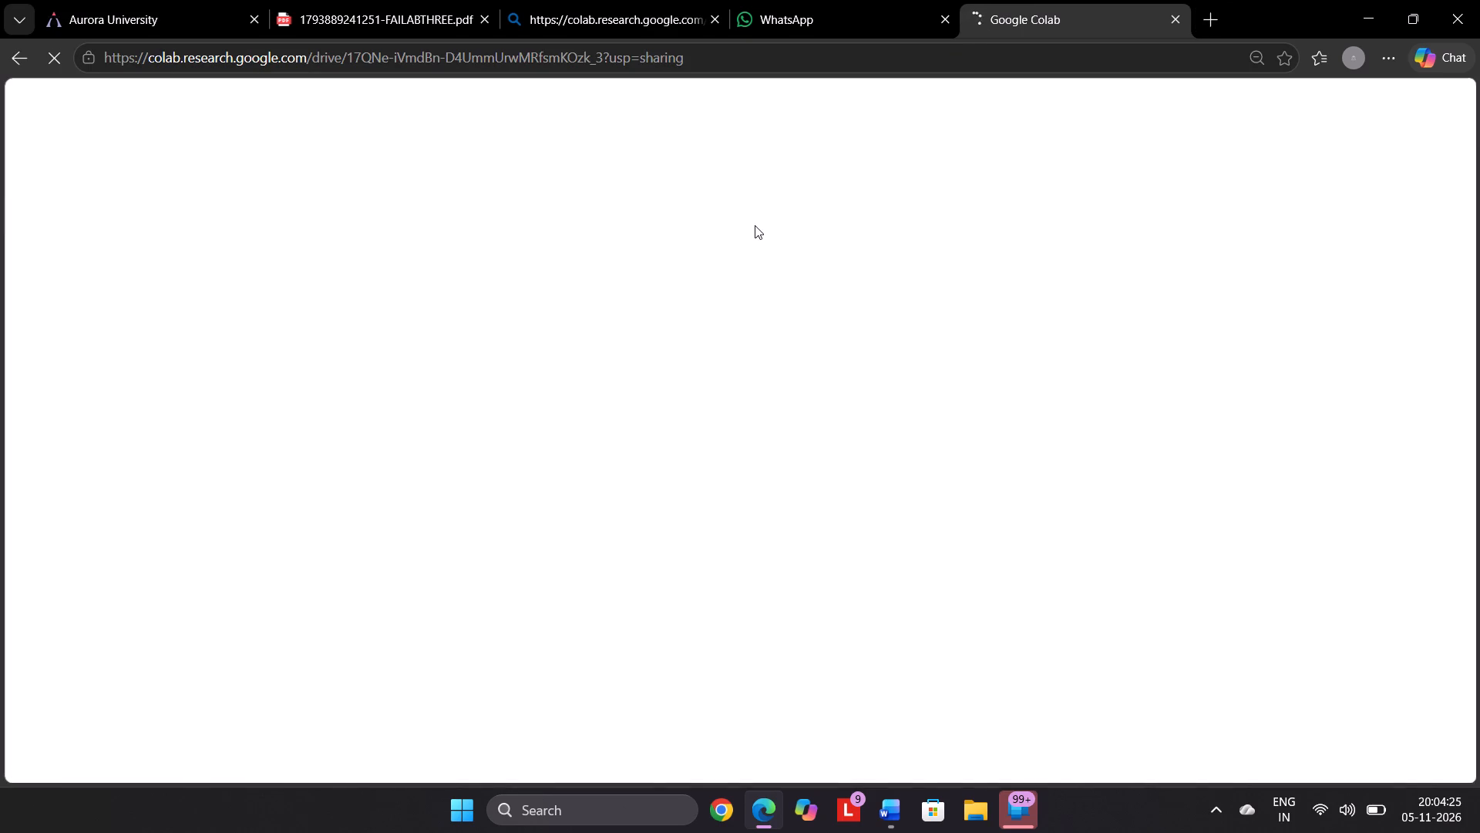
scroll(777, 352, down, 1)
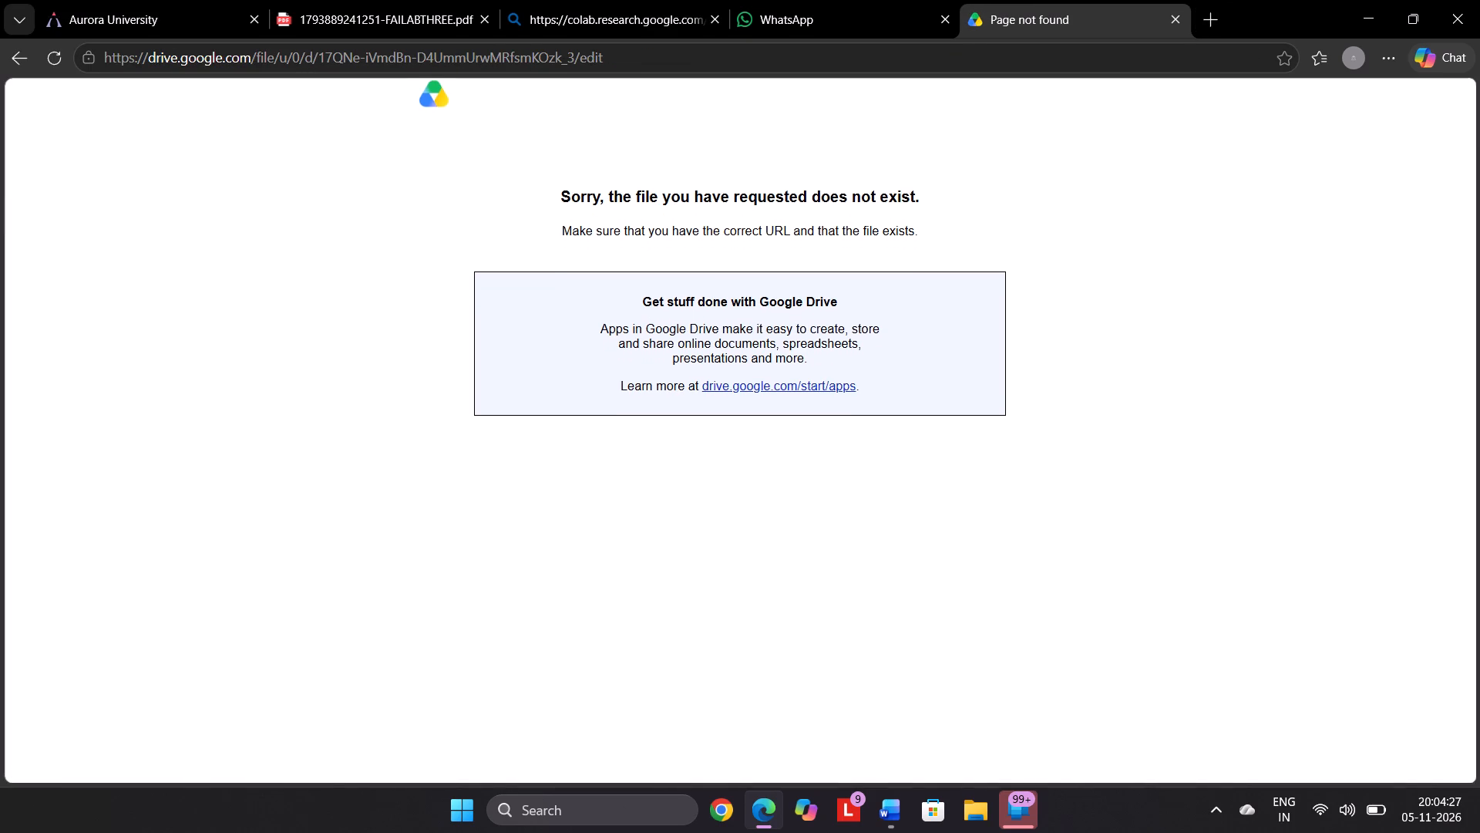
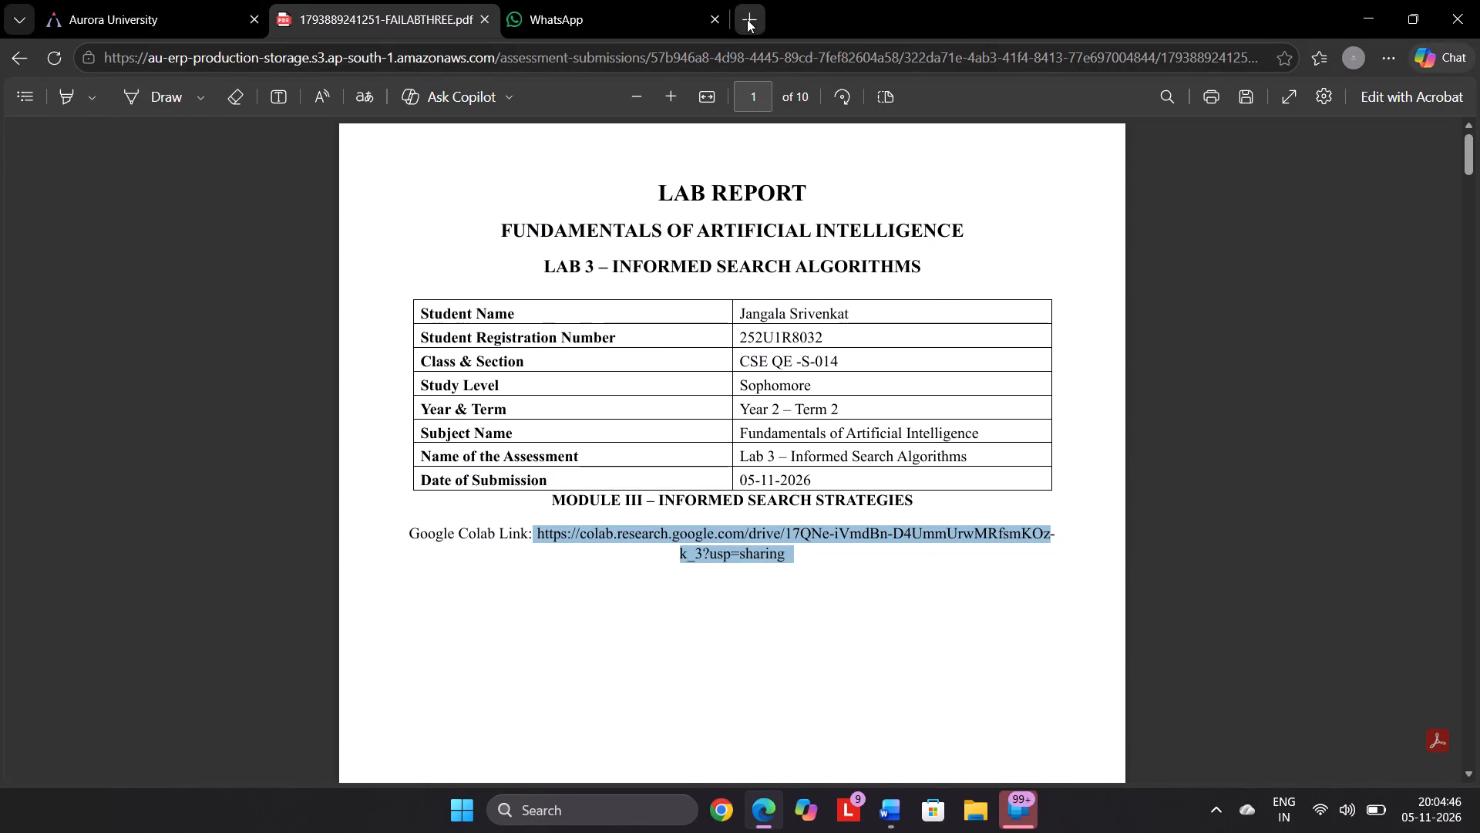
Load the Google Colab link copied from the submitted PDF to check it, and close its tab.
key(ctrl+v)
key(Return)
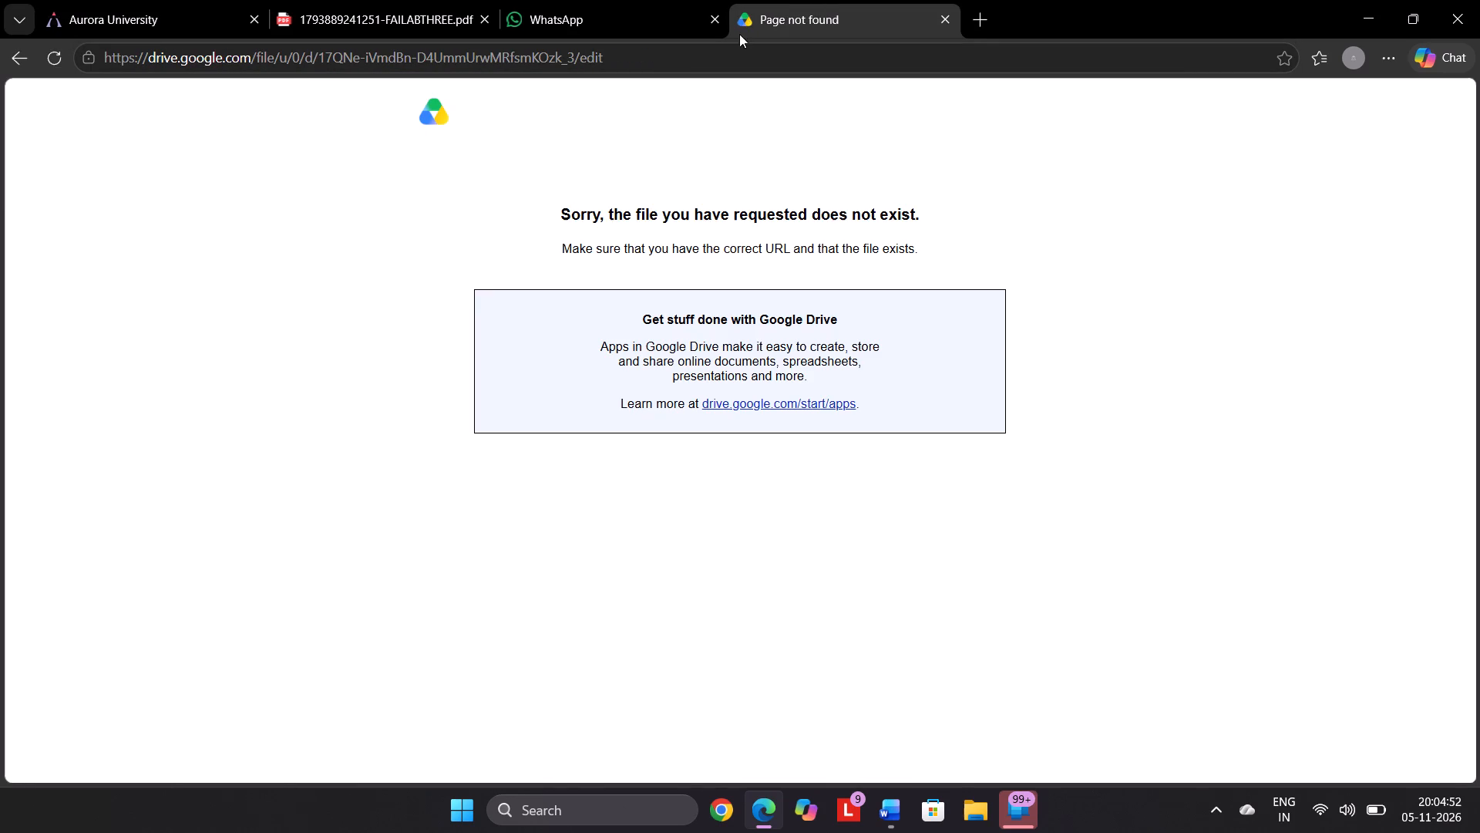
click(944, 19)
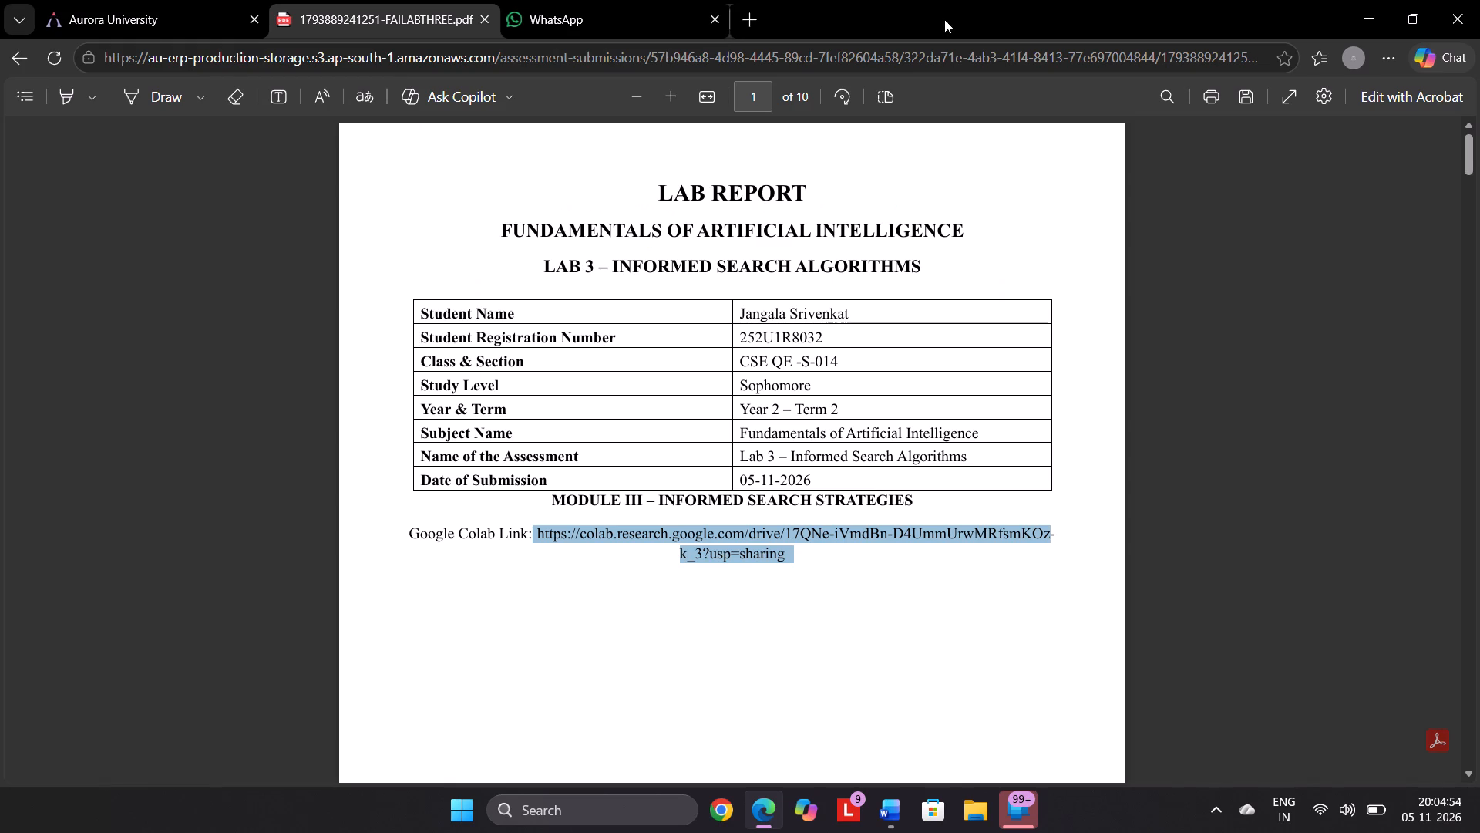
Search the web for "goggole colab" and open the FAI_LAB_3_Informed_Search.ipynb notebook in Google Colab, closing the search and PDF tabs.
click(752, 12)
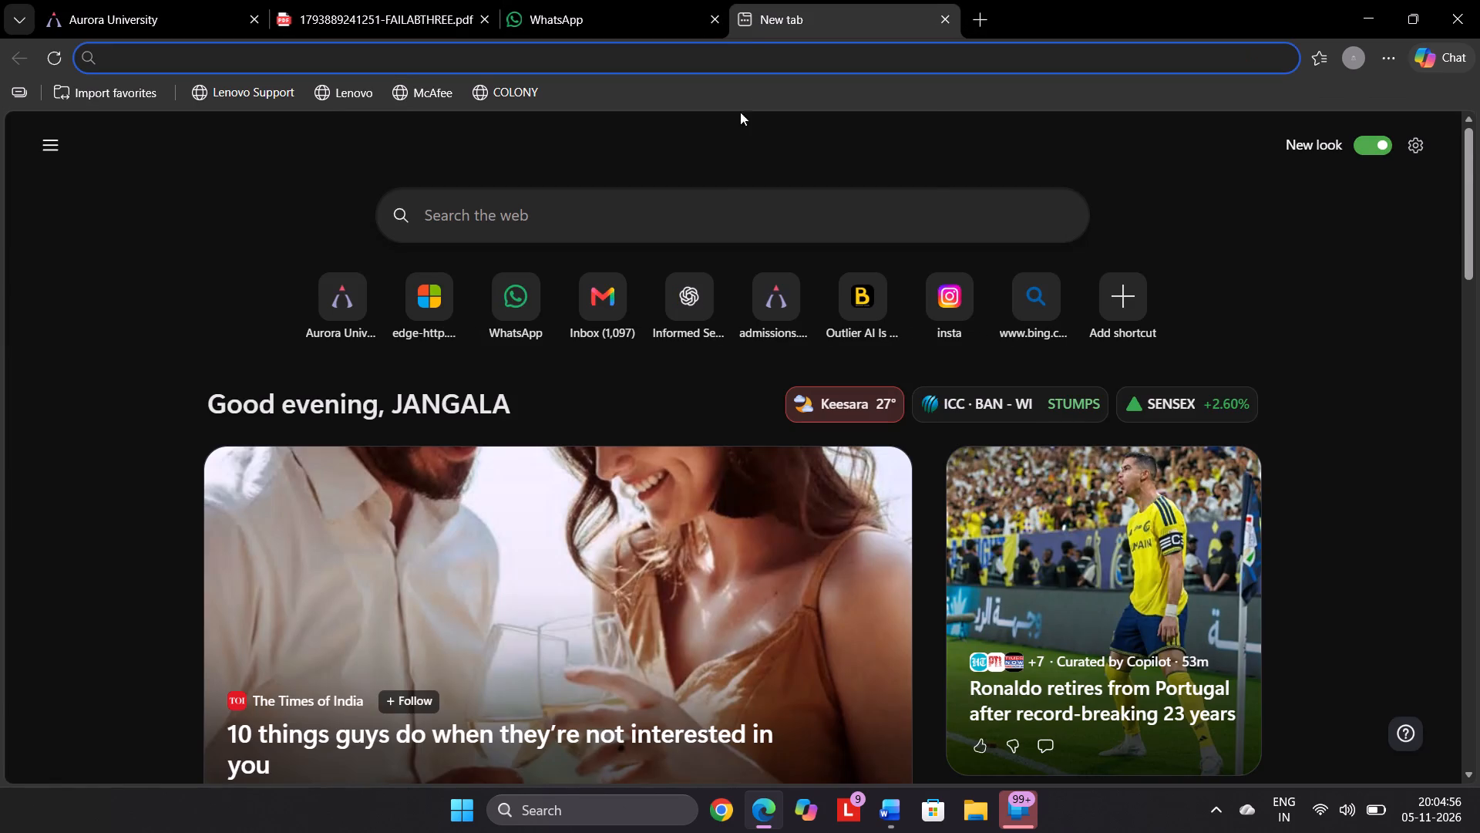
click(695, 228)
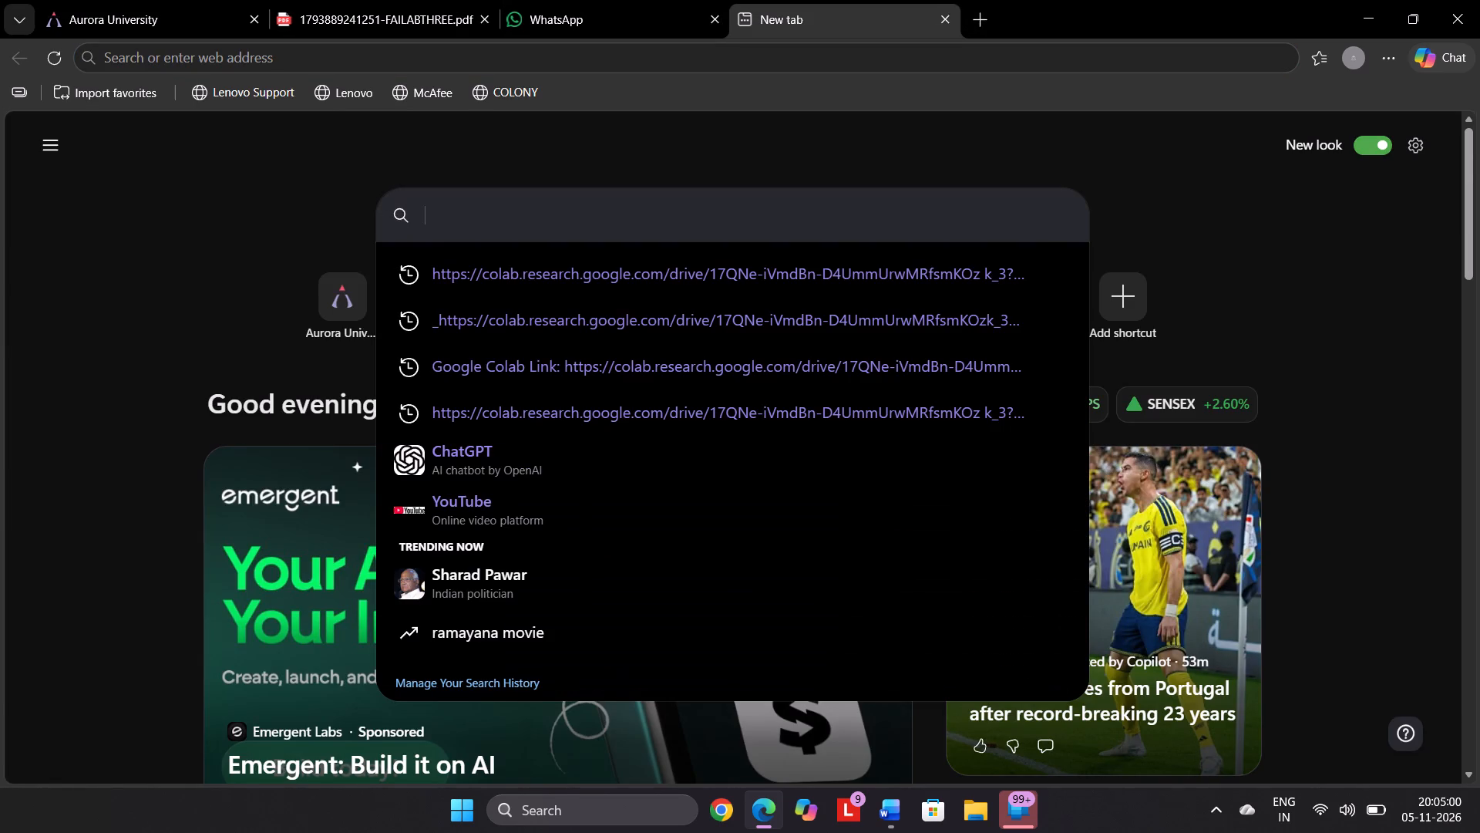
key(g)
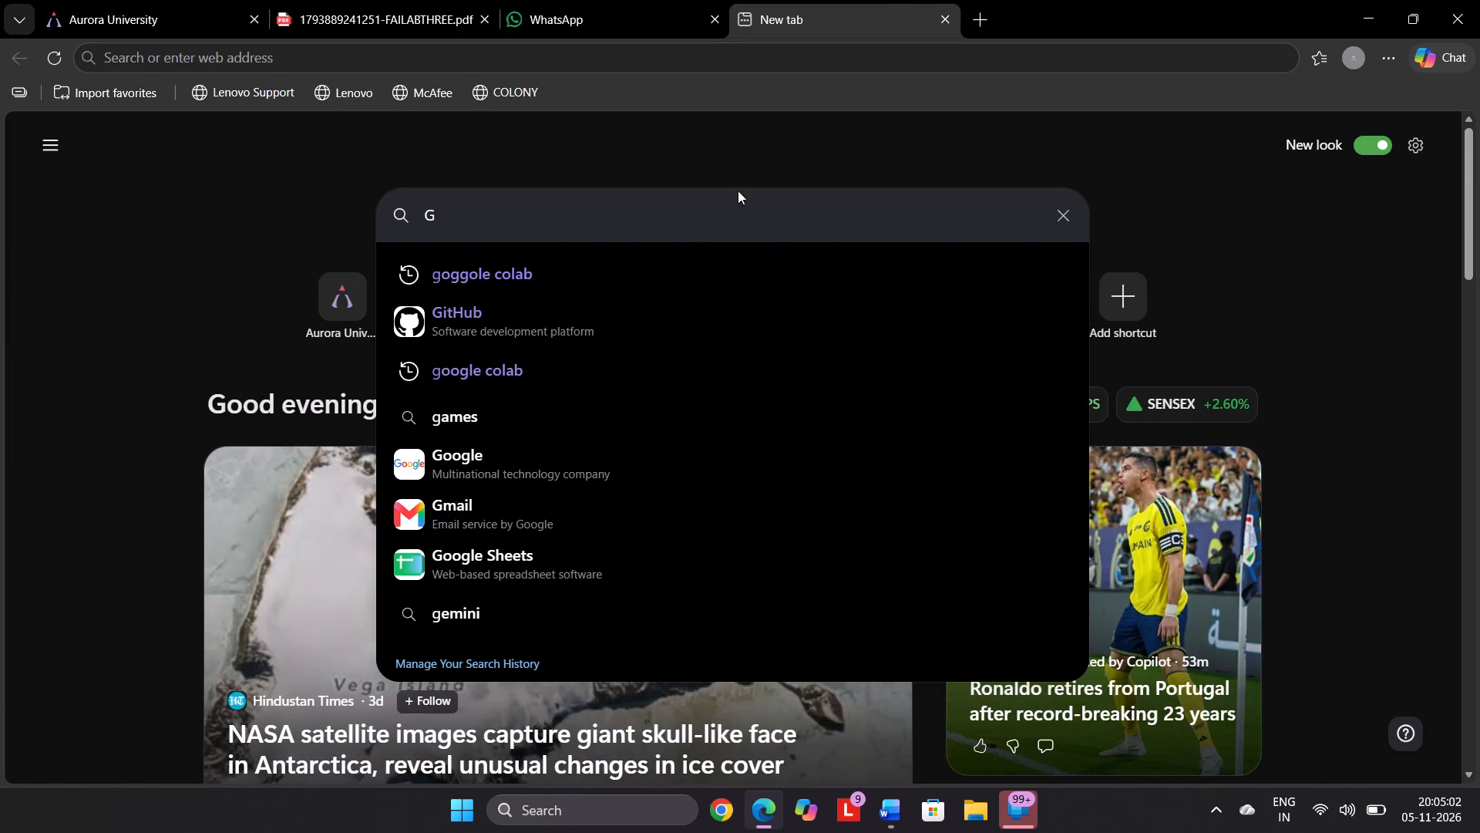
click(881, 0)
text(OGG)
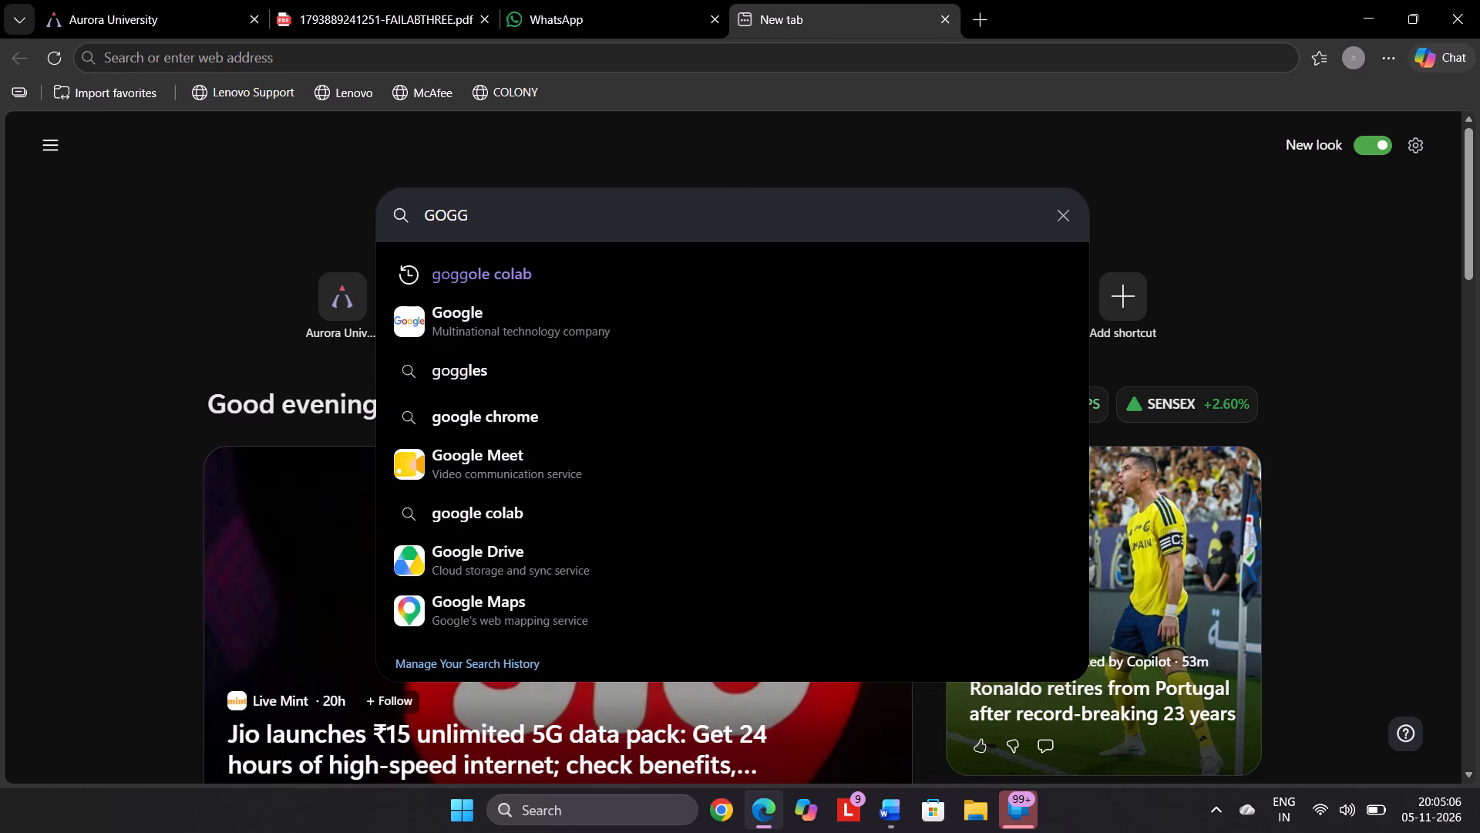
click(865, 282)
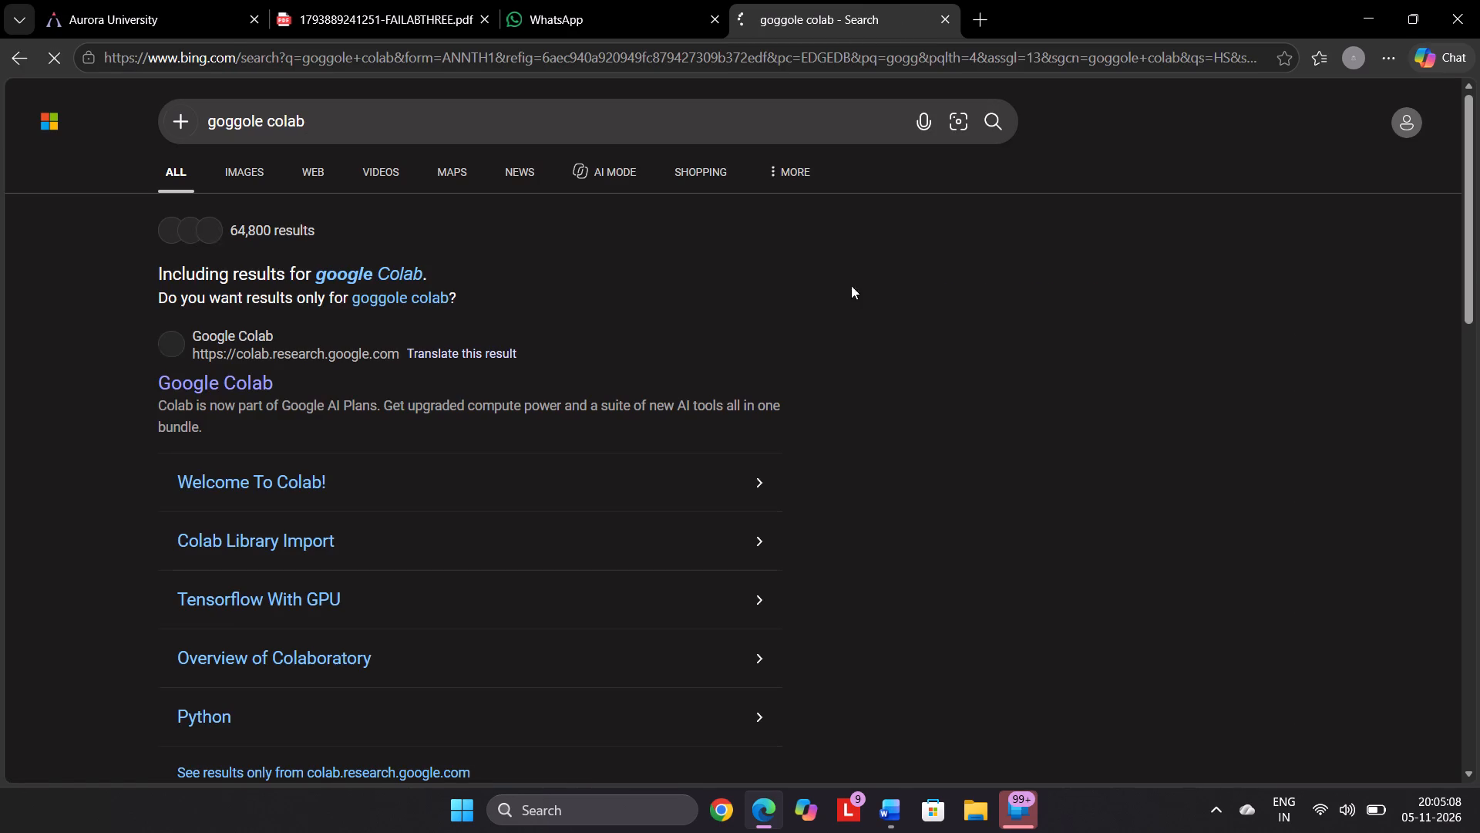
click(230, 366)
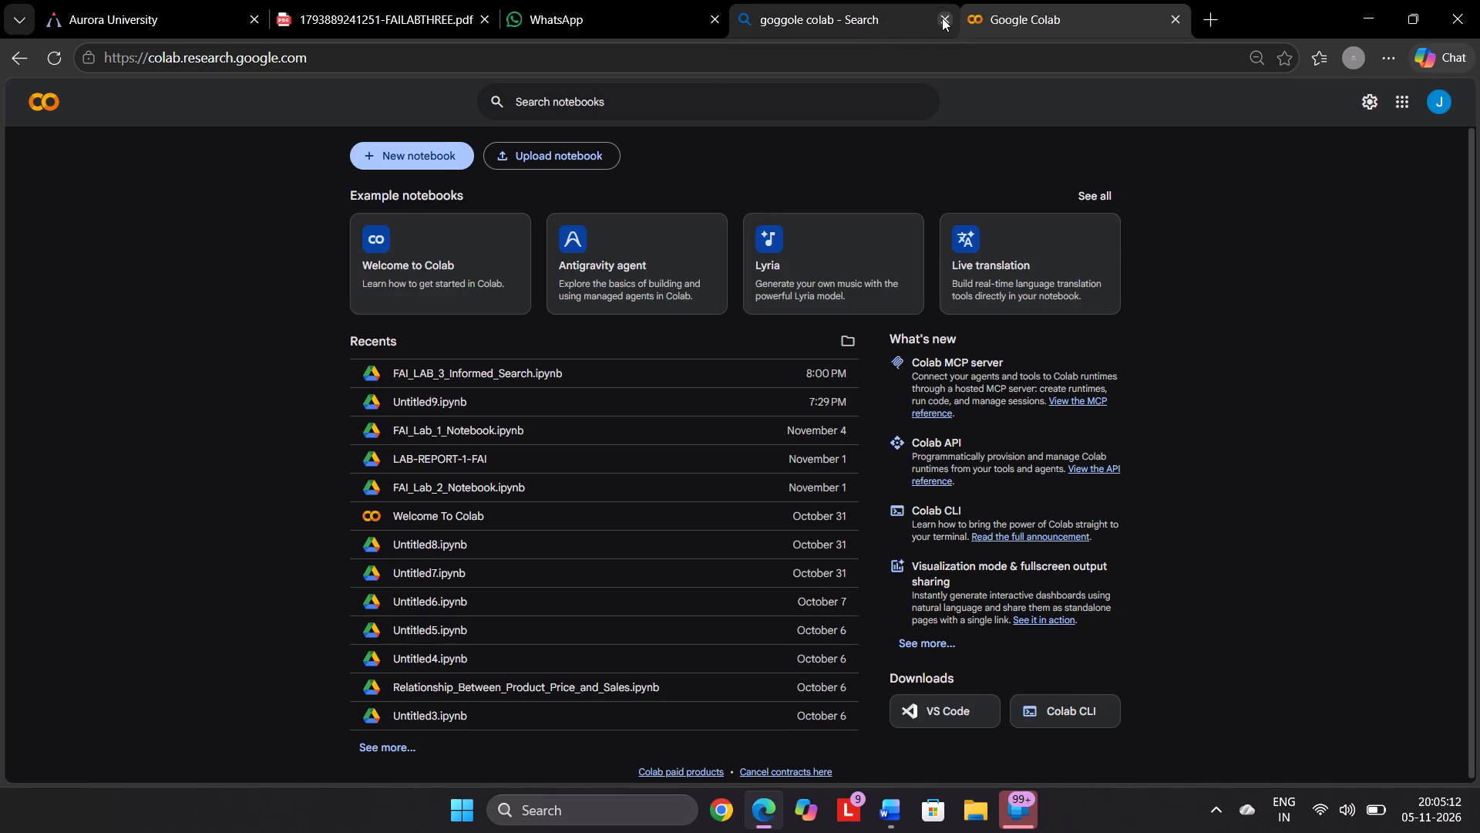
click(942, 18)
scroll(574, 175, up, 1)
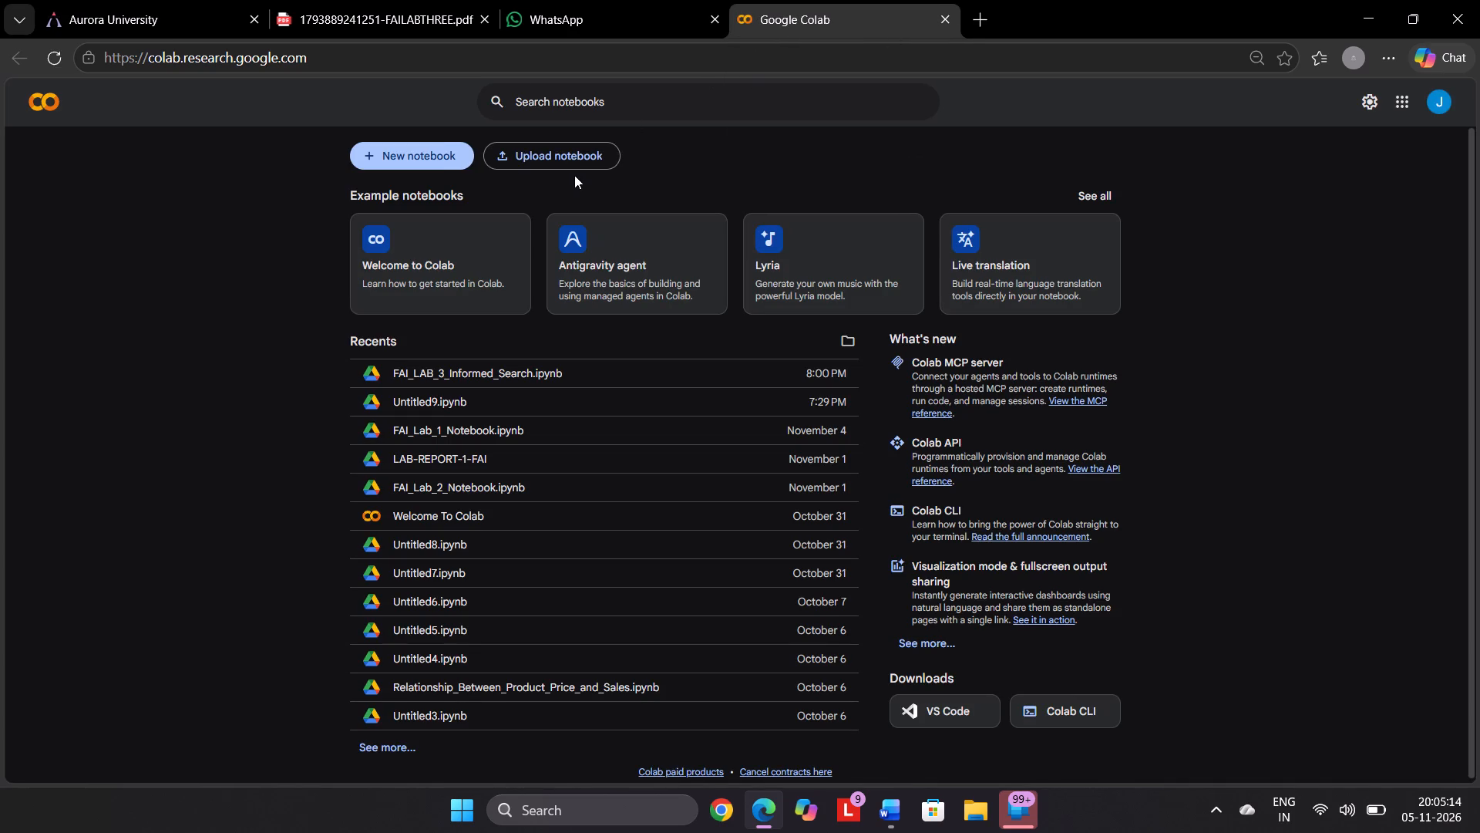
click(538, 379)
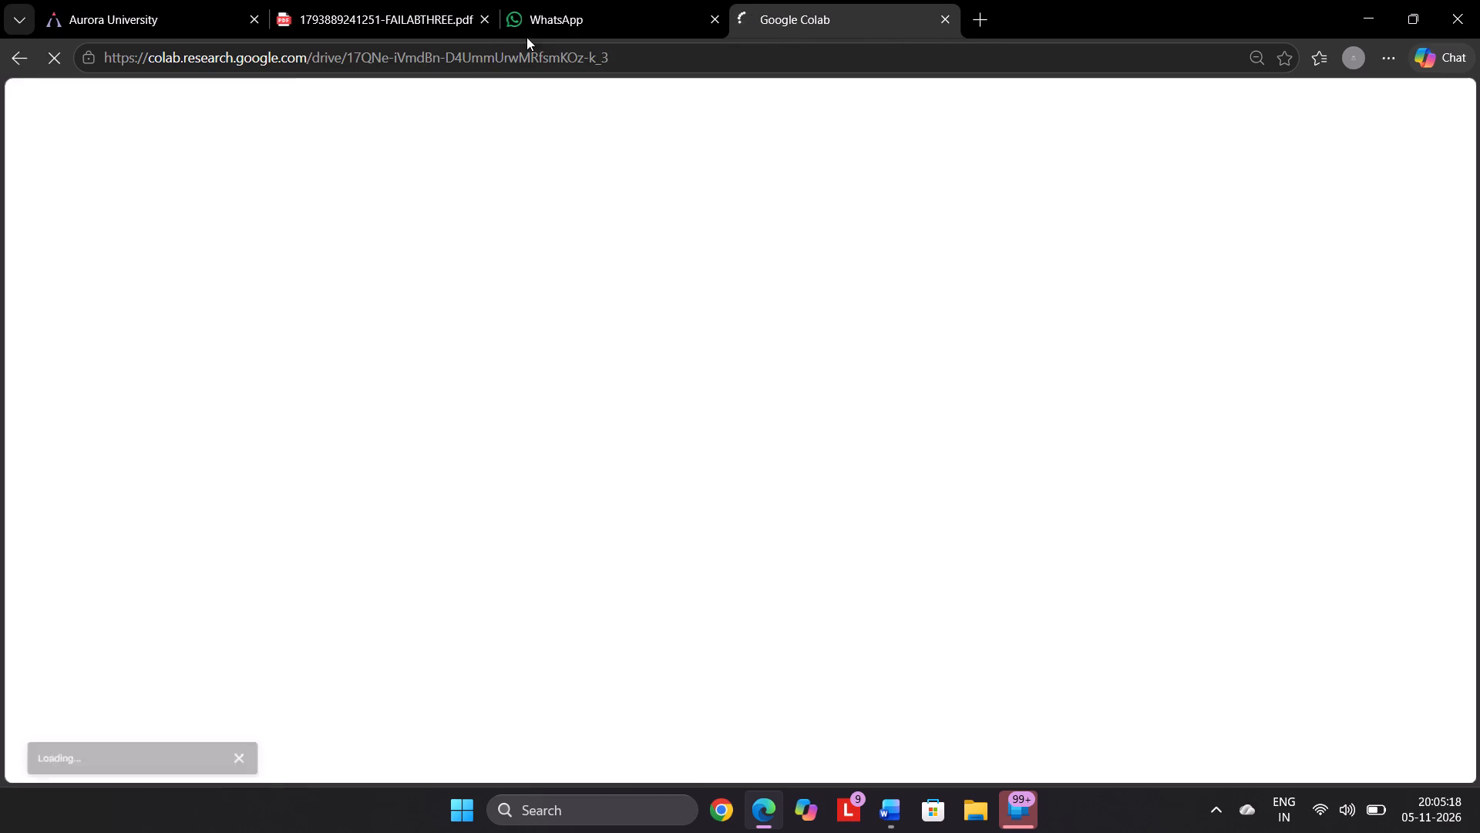
click(480, 18)
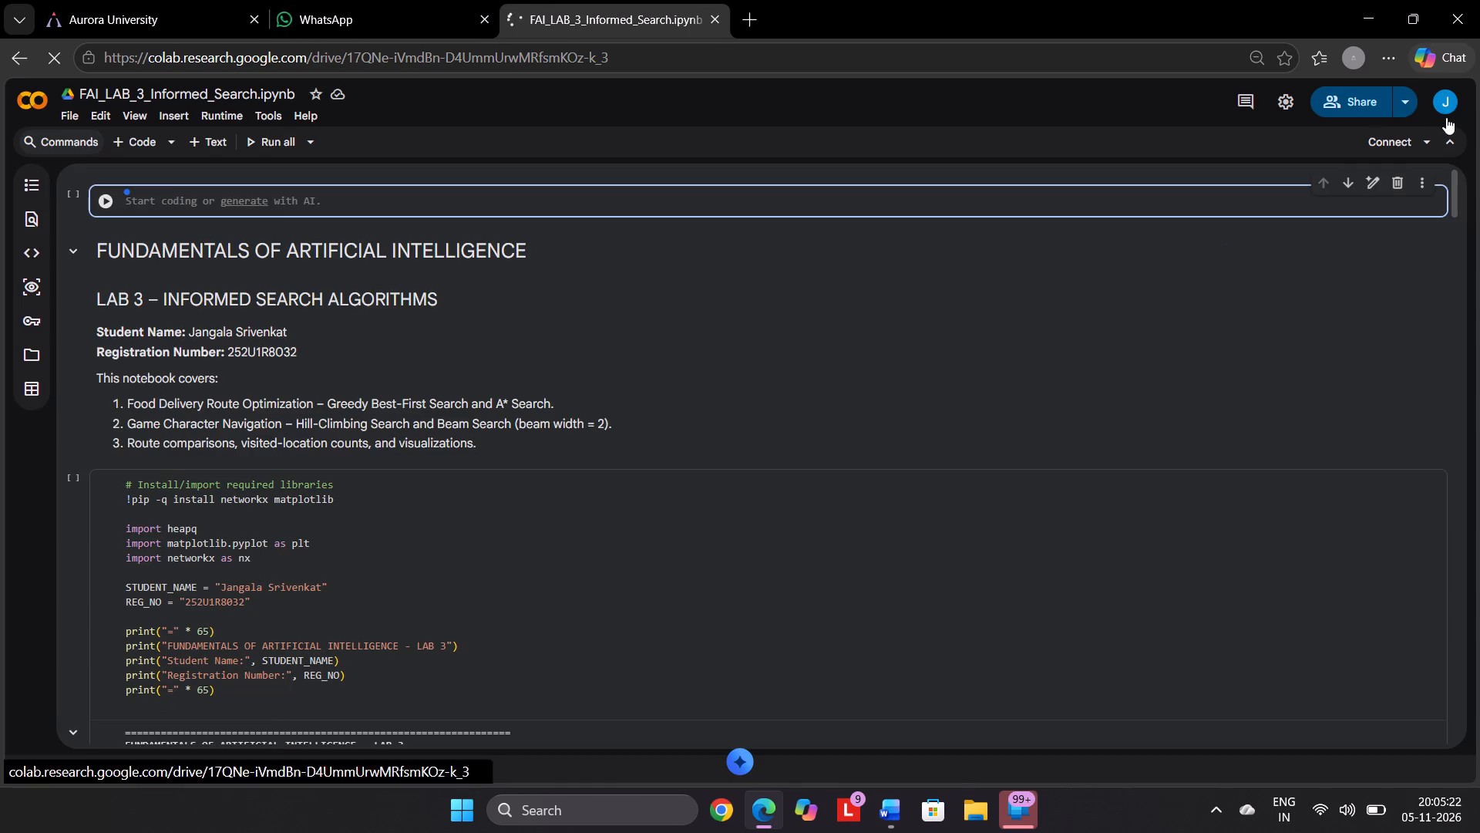
Copy the share link of the FAI_LAB_3_Informed_Search.ipynb notebook and open it in a new browser tab to check it.
click(1396, 105)
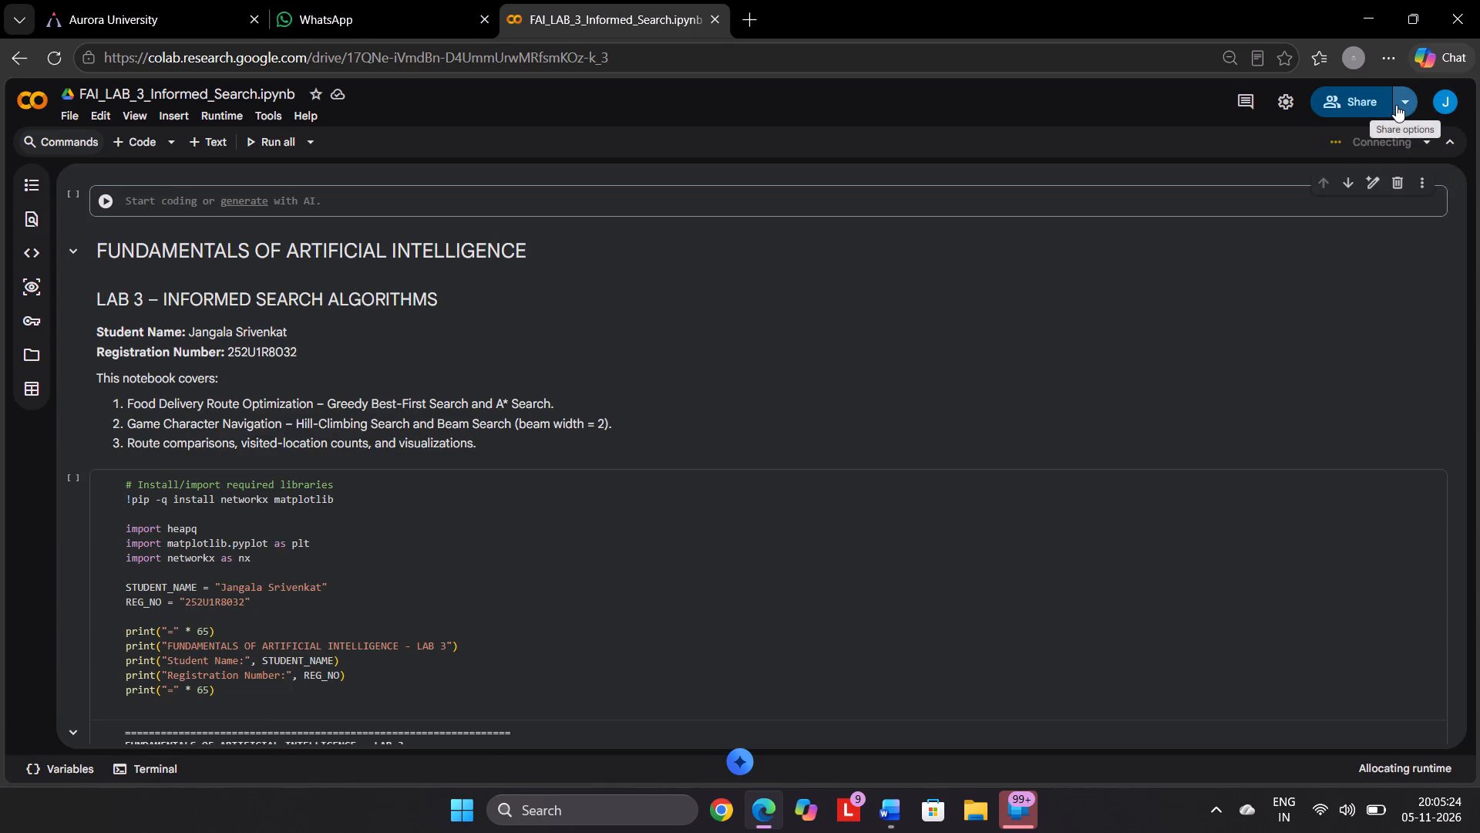
click(1361, 134)
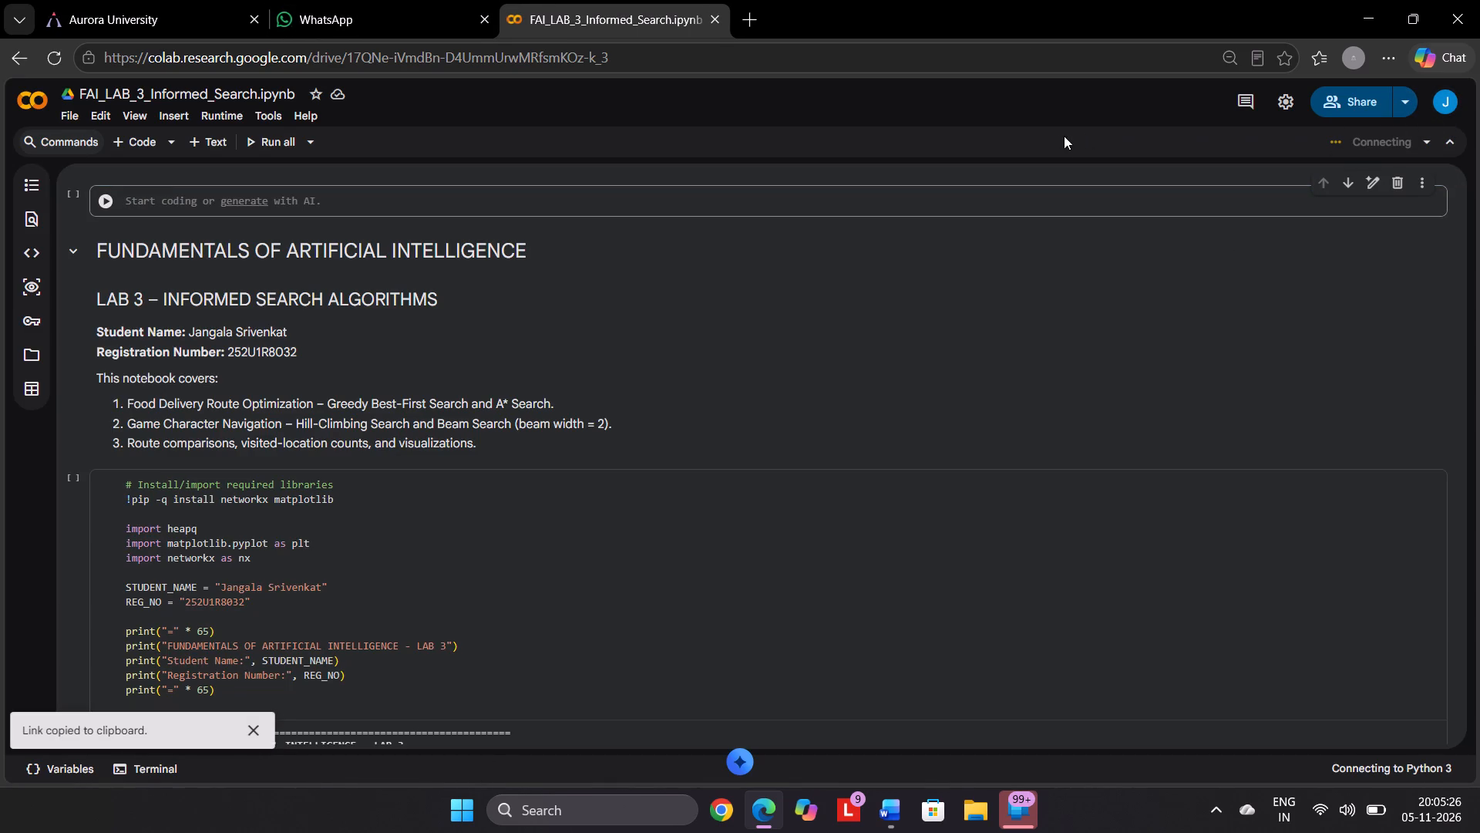
click(752, 15)
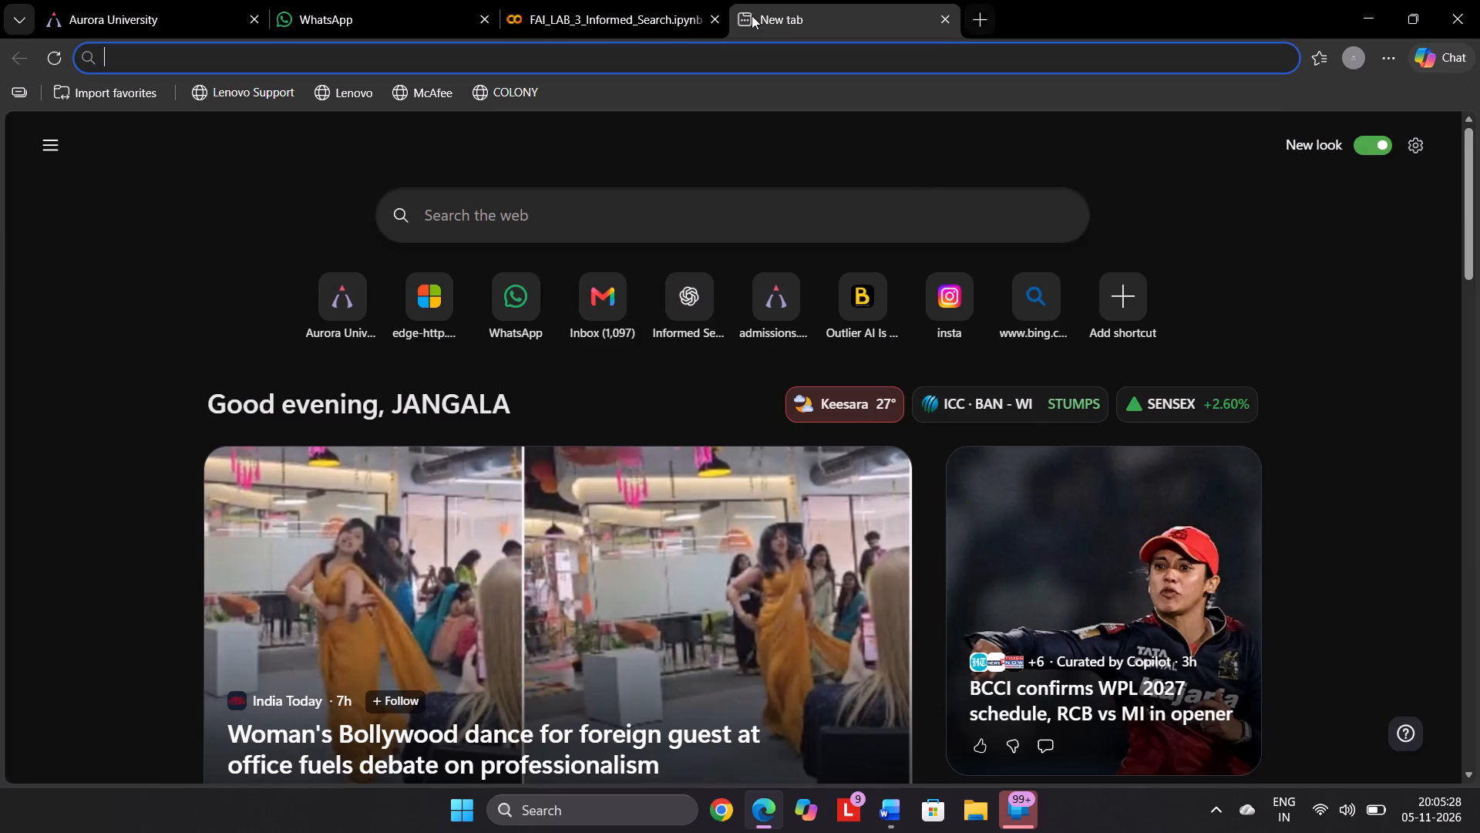
key(ctrl+v)
key(Return)
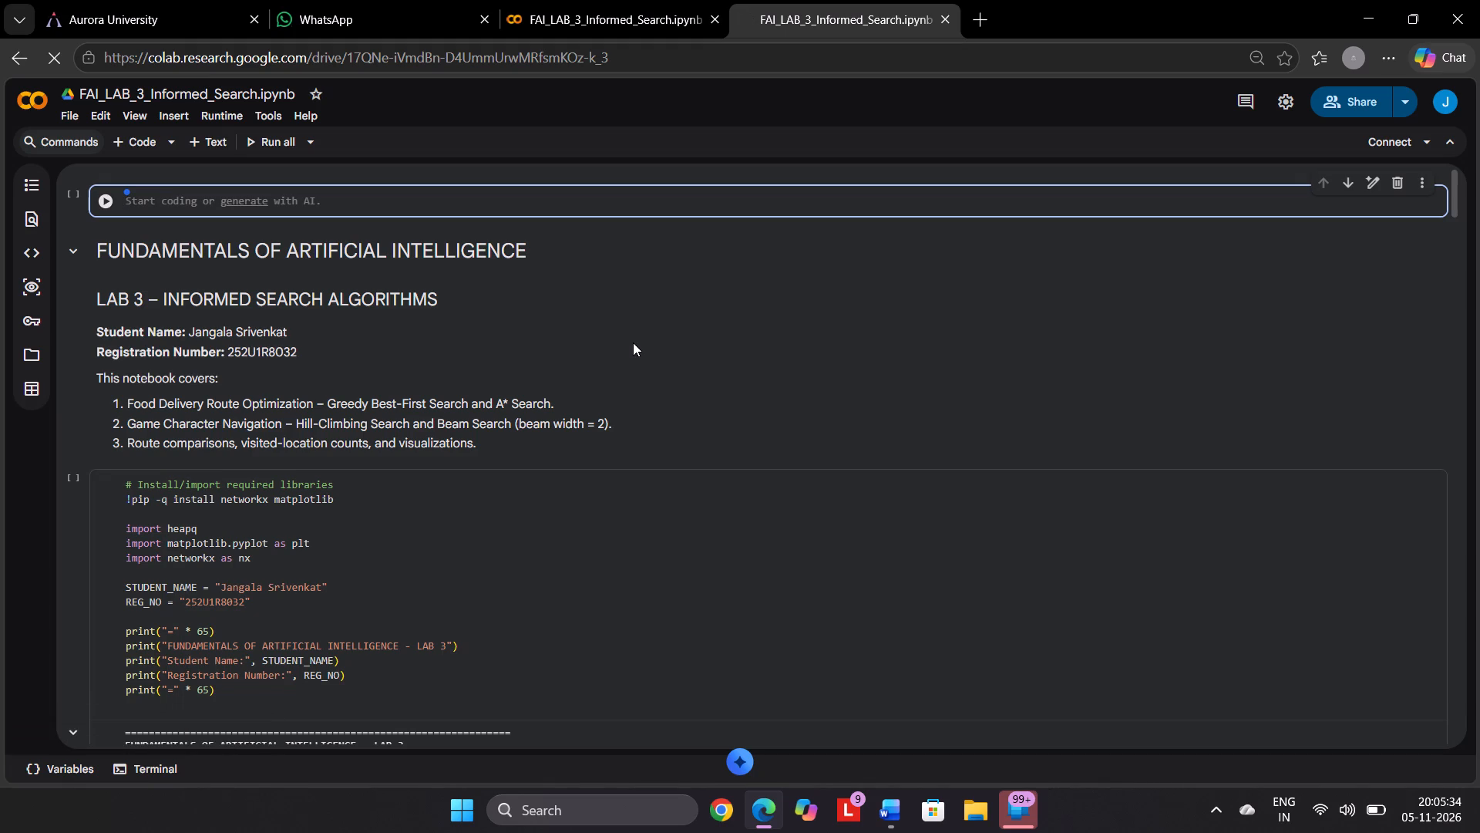
Return to the Aurora University assessments page and switch to Word.
click(192, 31)
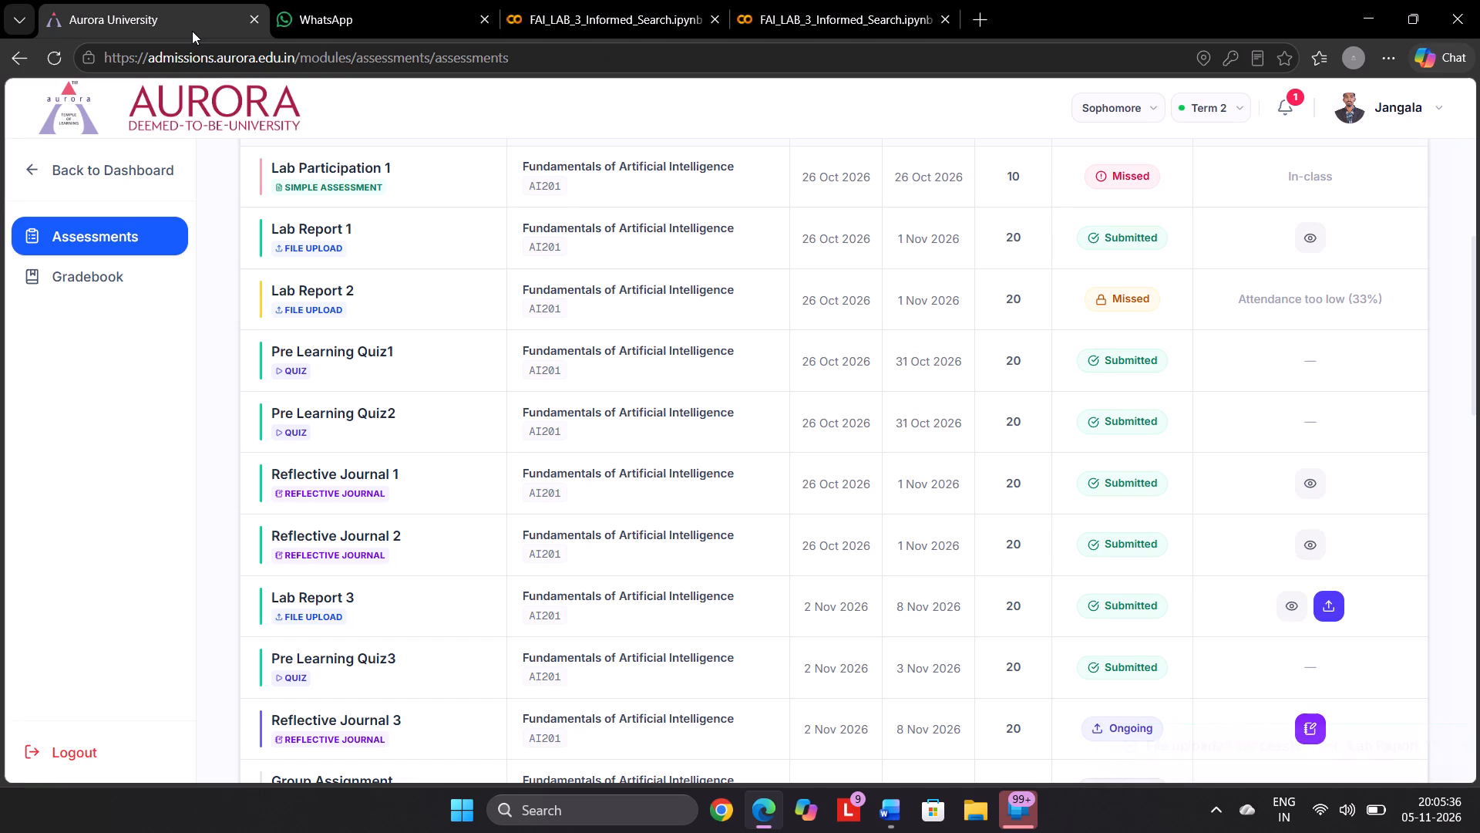
click(886, 808)
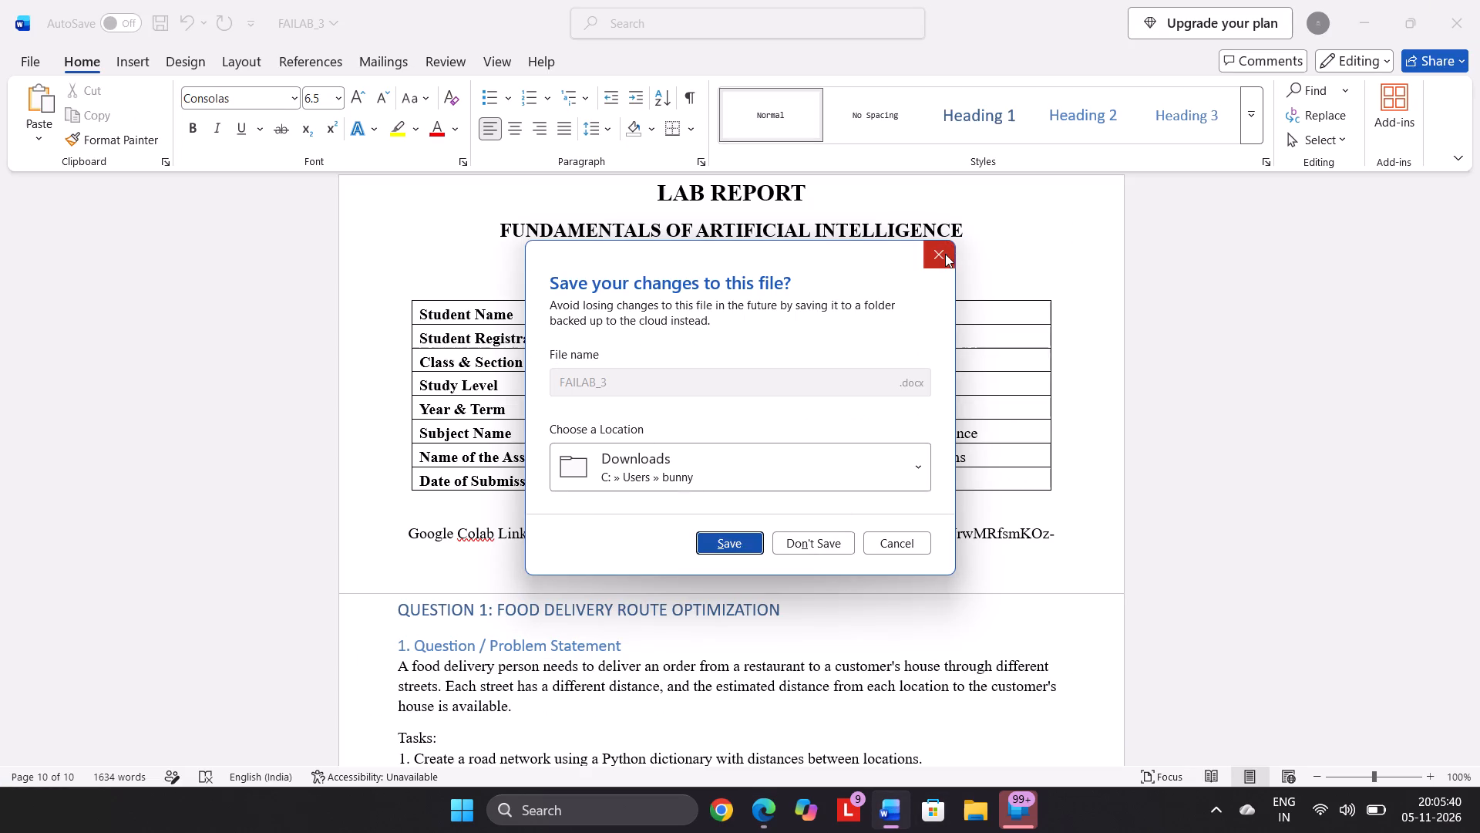
Dismiss the save prompt without closing the FAILAB_3 document and copy the Google Colab link below its student details table.
click(942, 255)
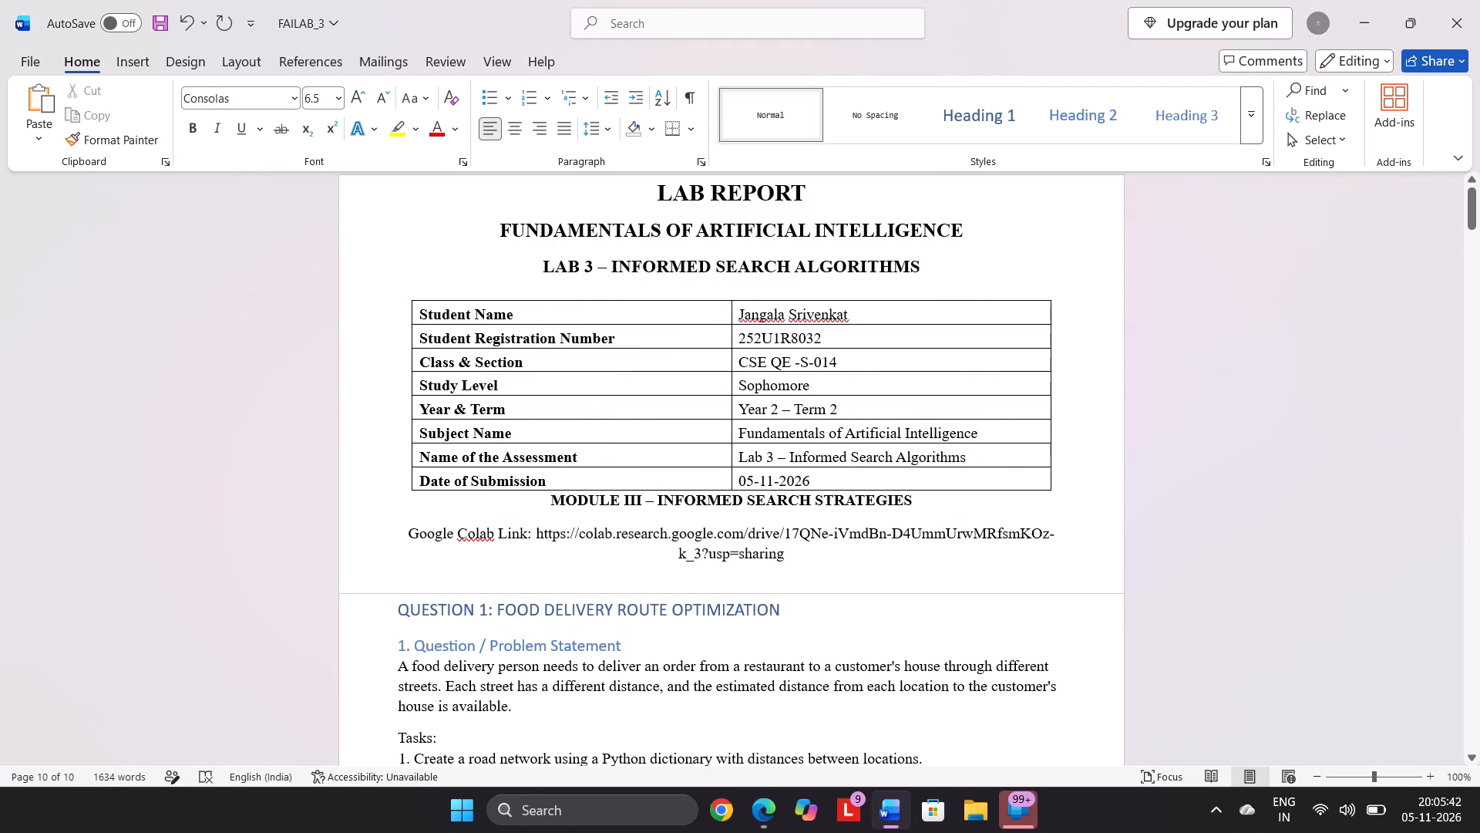
drag(791, 555, 560, 530)
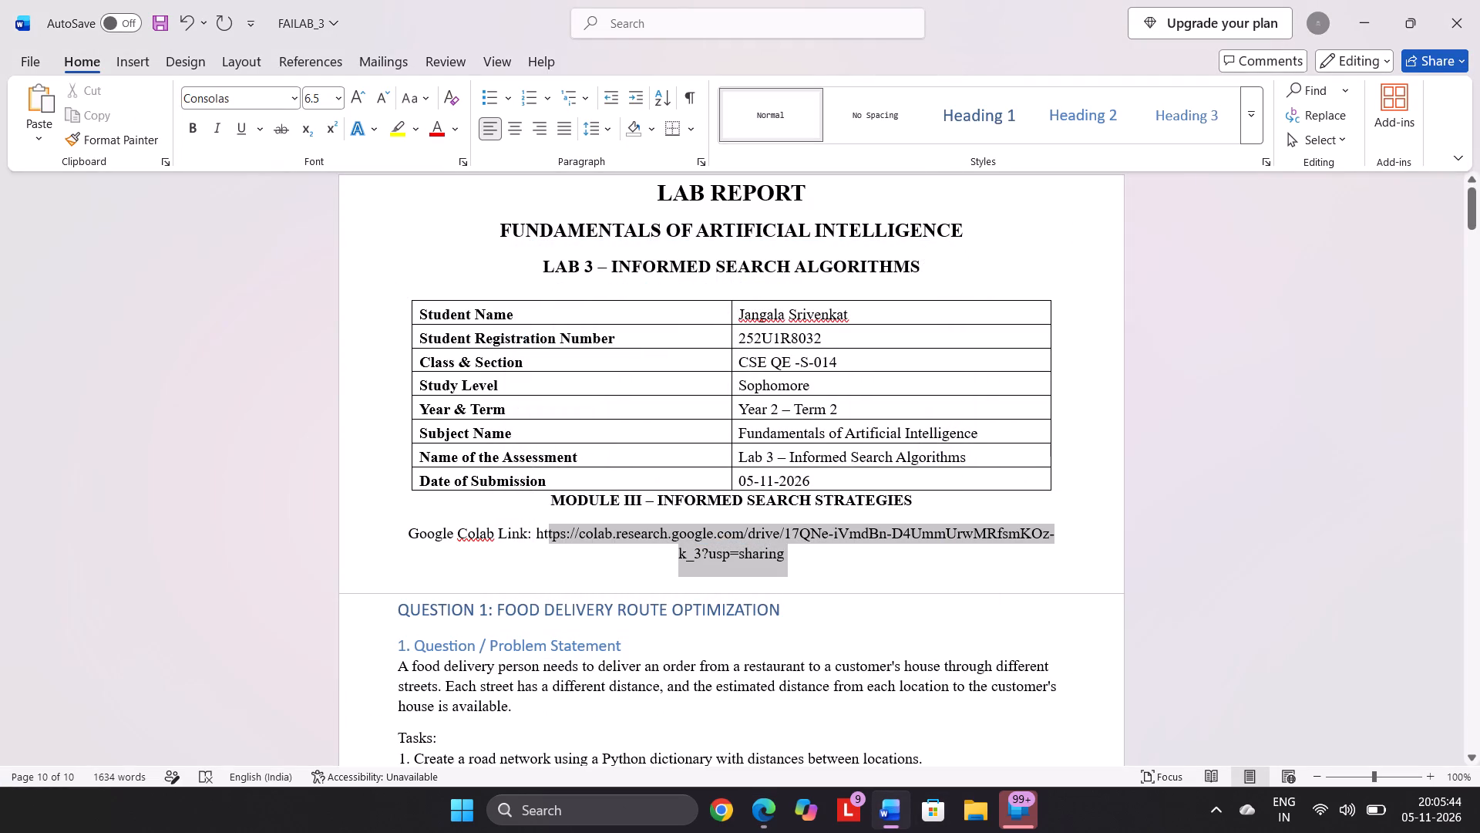
drag(560, 530, 554, 533)
key(ctrl+c)
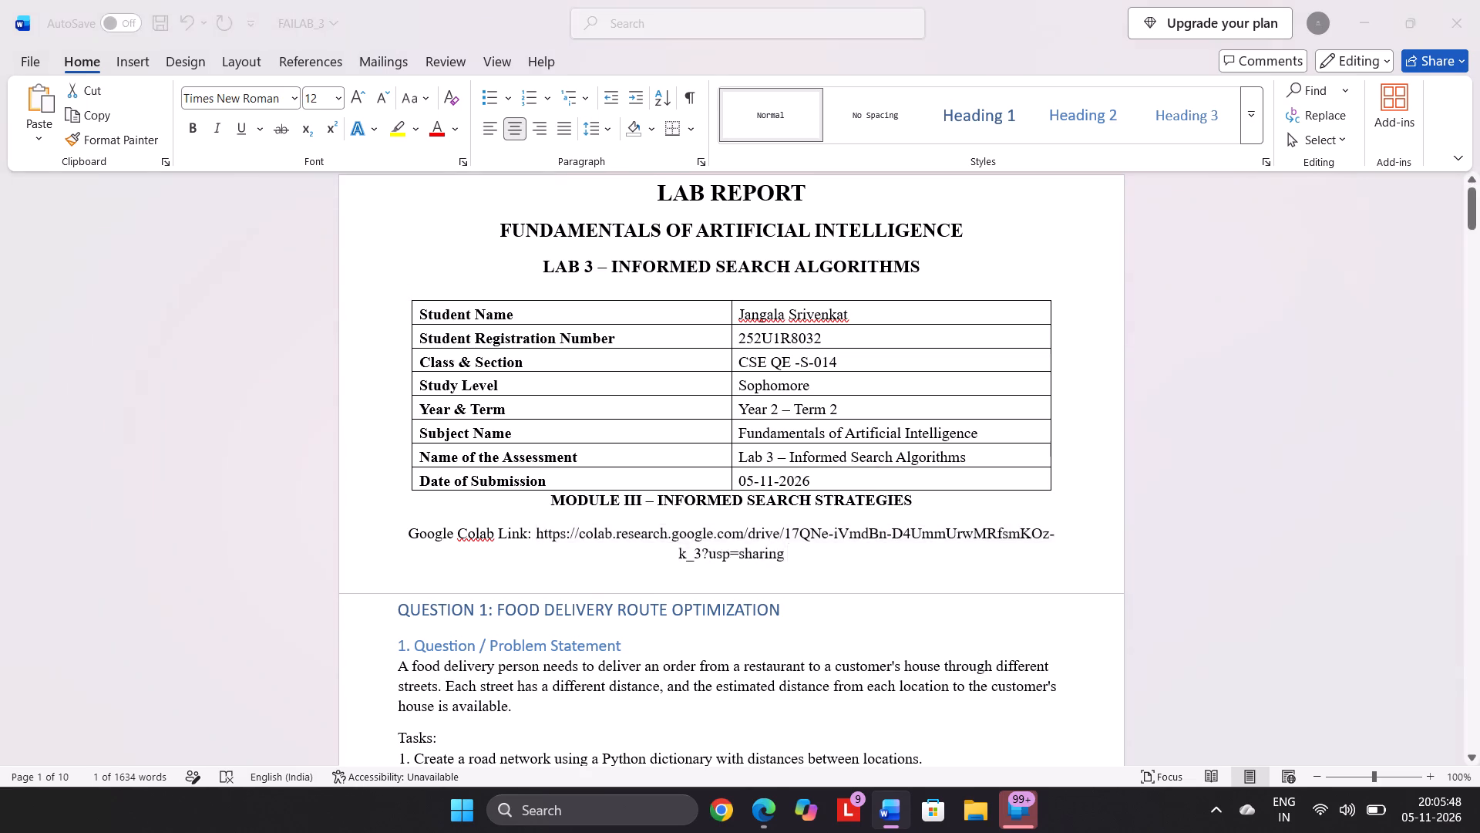
Switch to Edge and close both FAI_LAB_3_Informed_Search.ipynb notebook tabs.
click(772, 295)
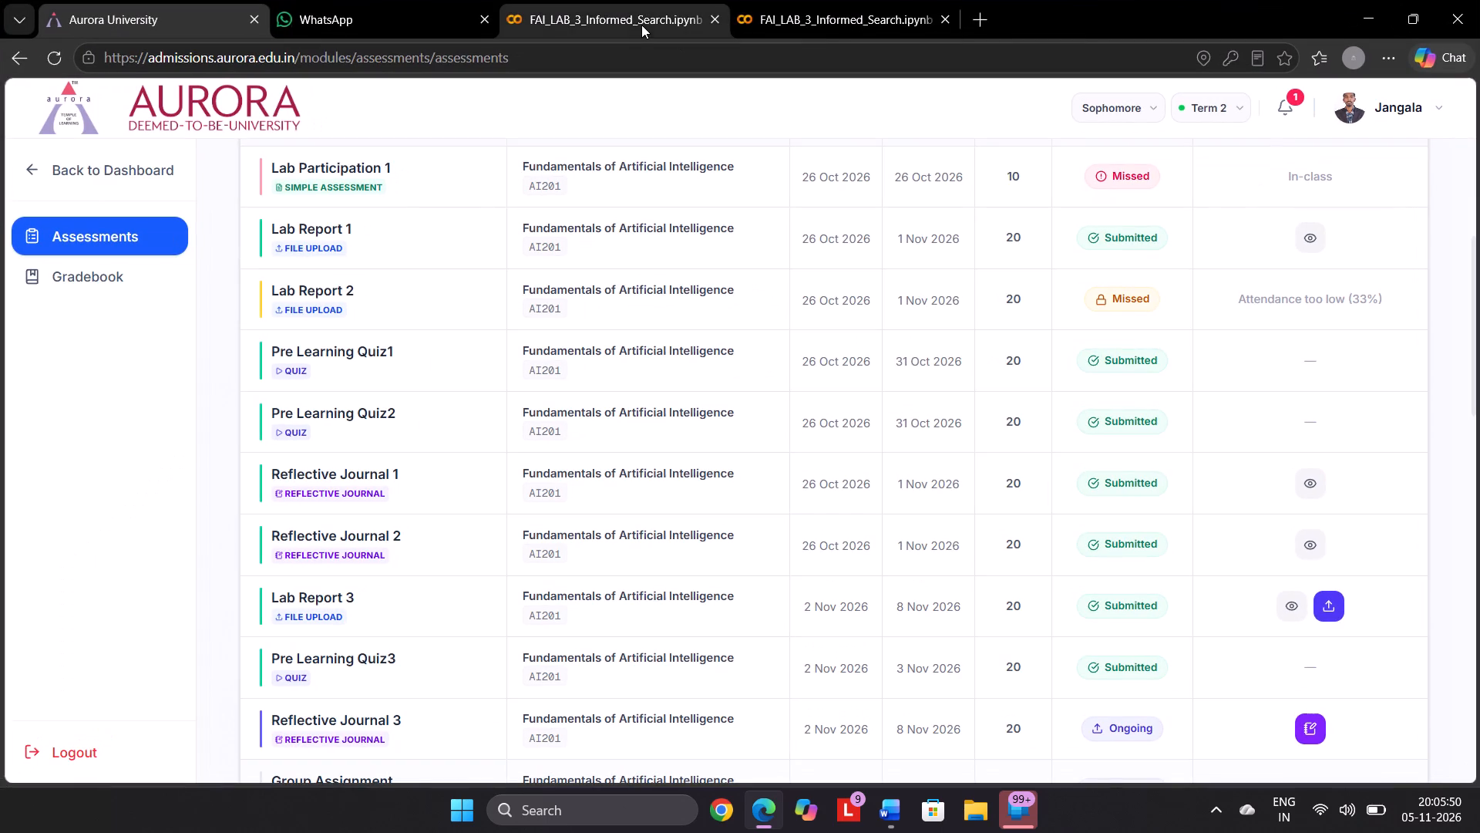
click(715, 17)
click(715, 17)
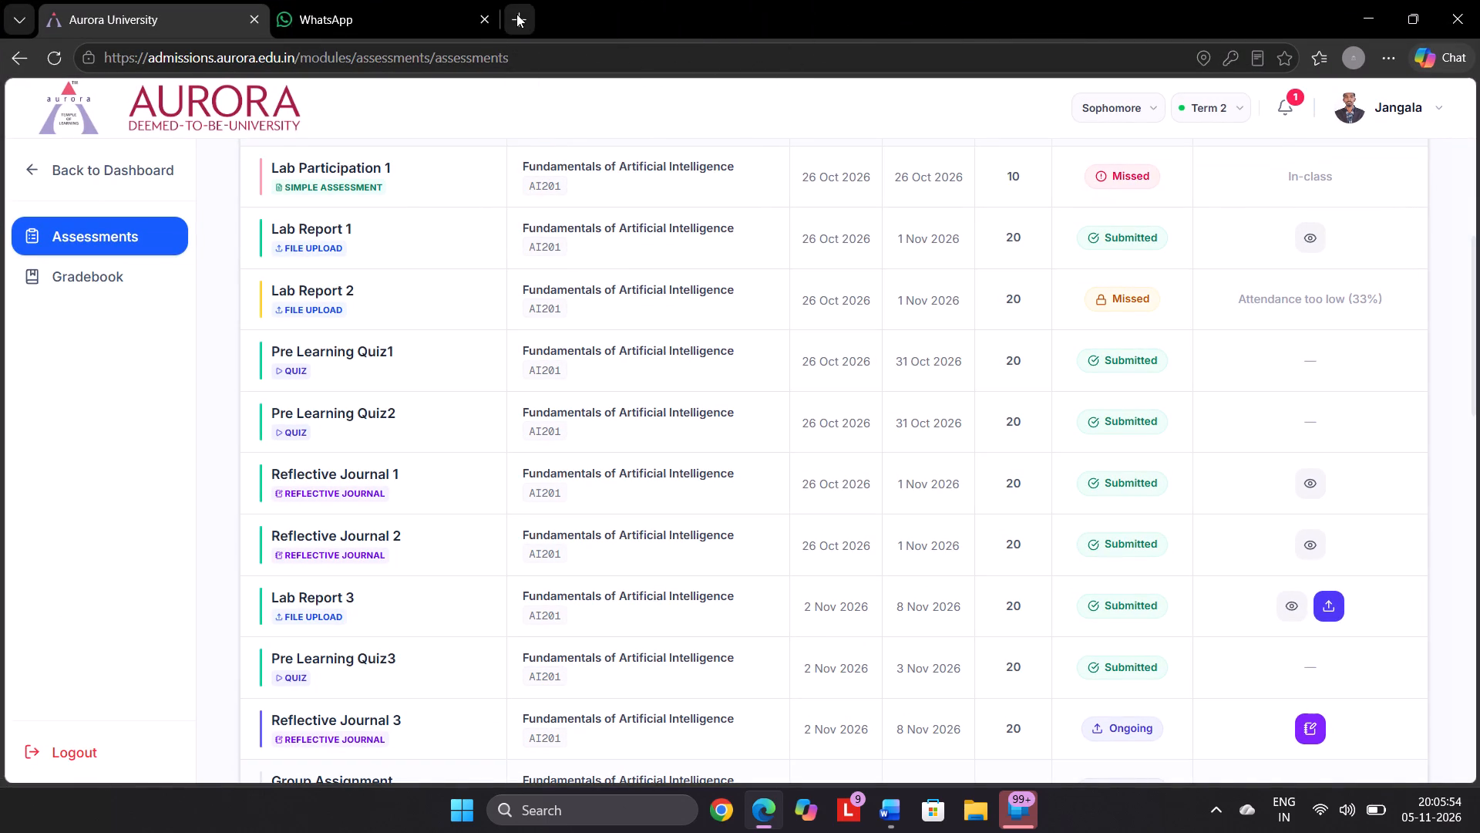
Load the Colab link copied from the Word report in a new browser tab to check it, and close that tab.
click(516, 14)
key(ctrl+c)
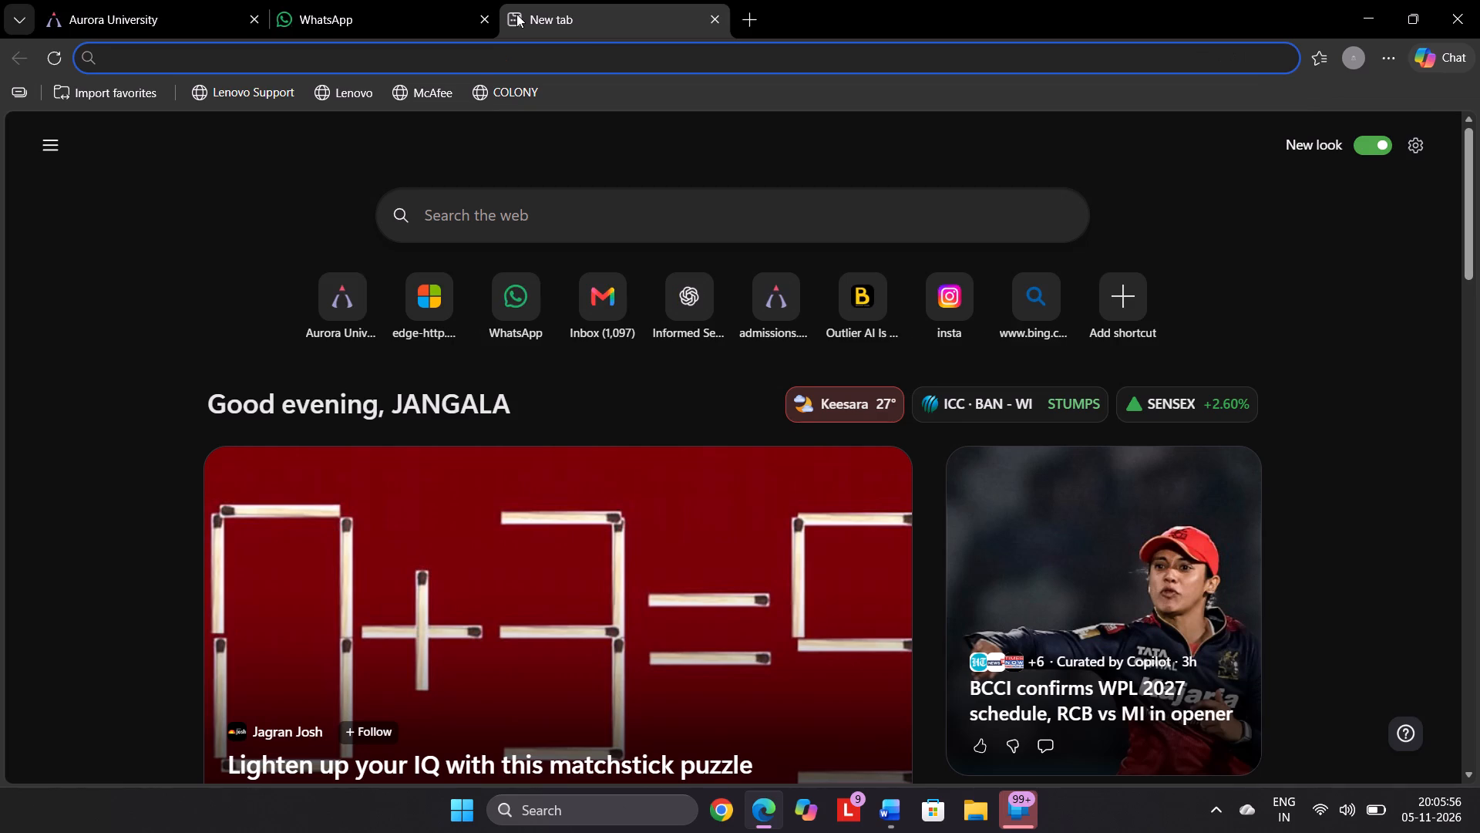
key(ctrl+v)
ctrl+click(516, 14)
key(Return)
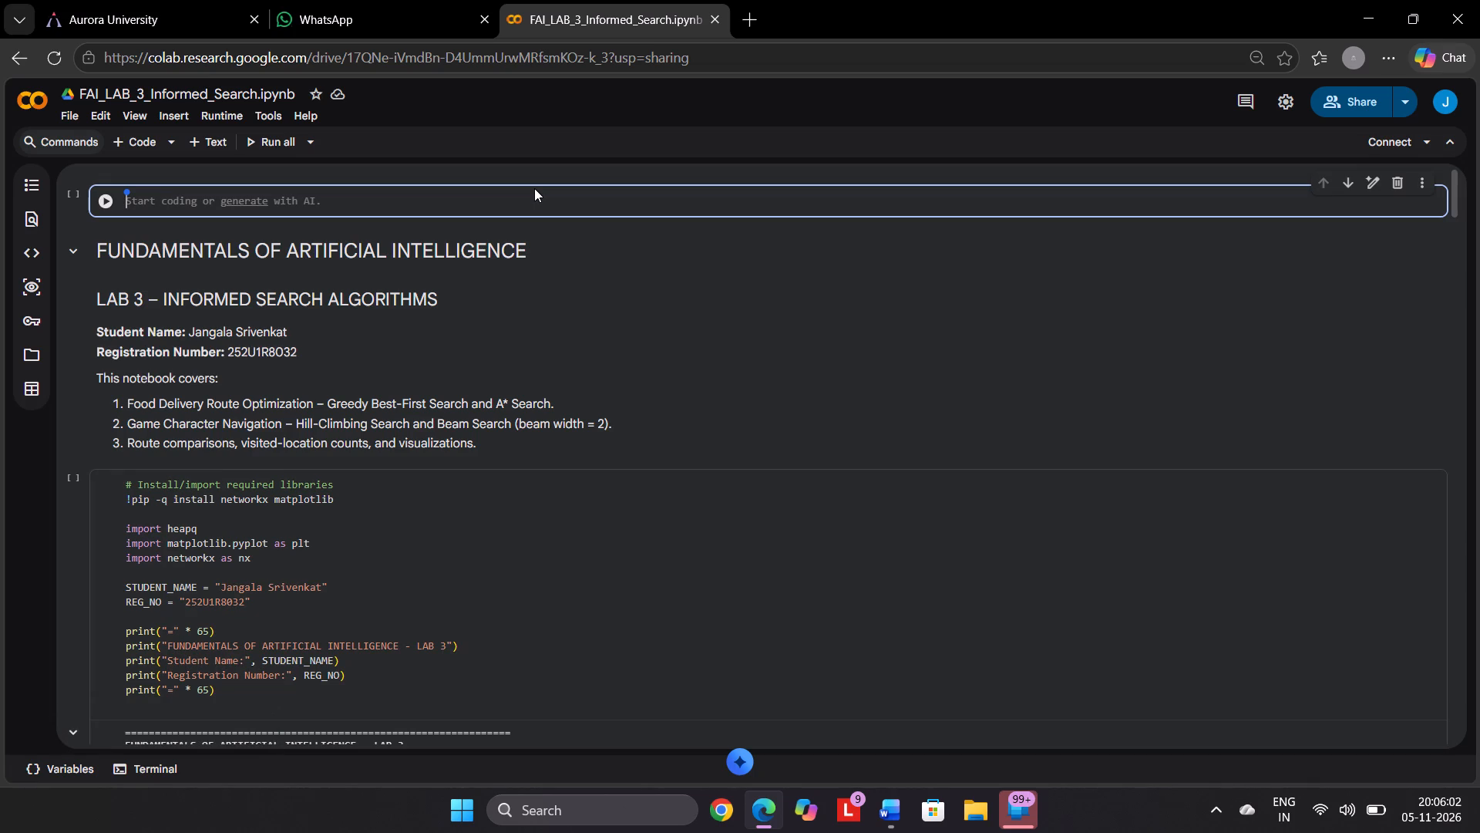
click(715, 18)
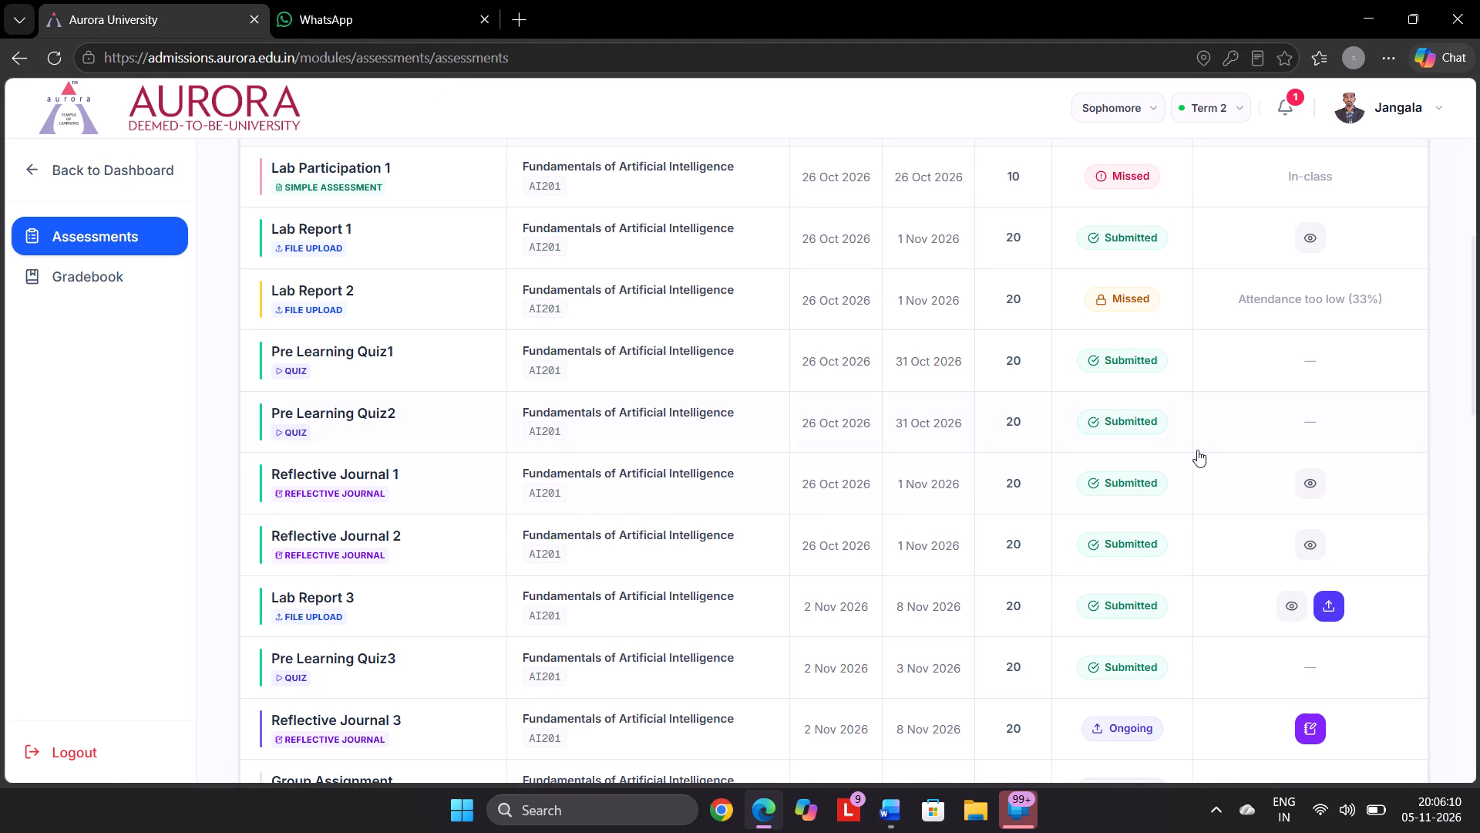
View the submitted Lab Report 3 file again and test its first-page Google Colab link in a new browser tab, closing that tab when done.
click(1287, 607)
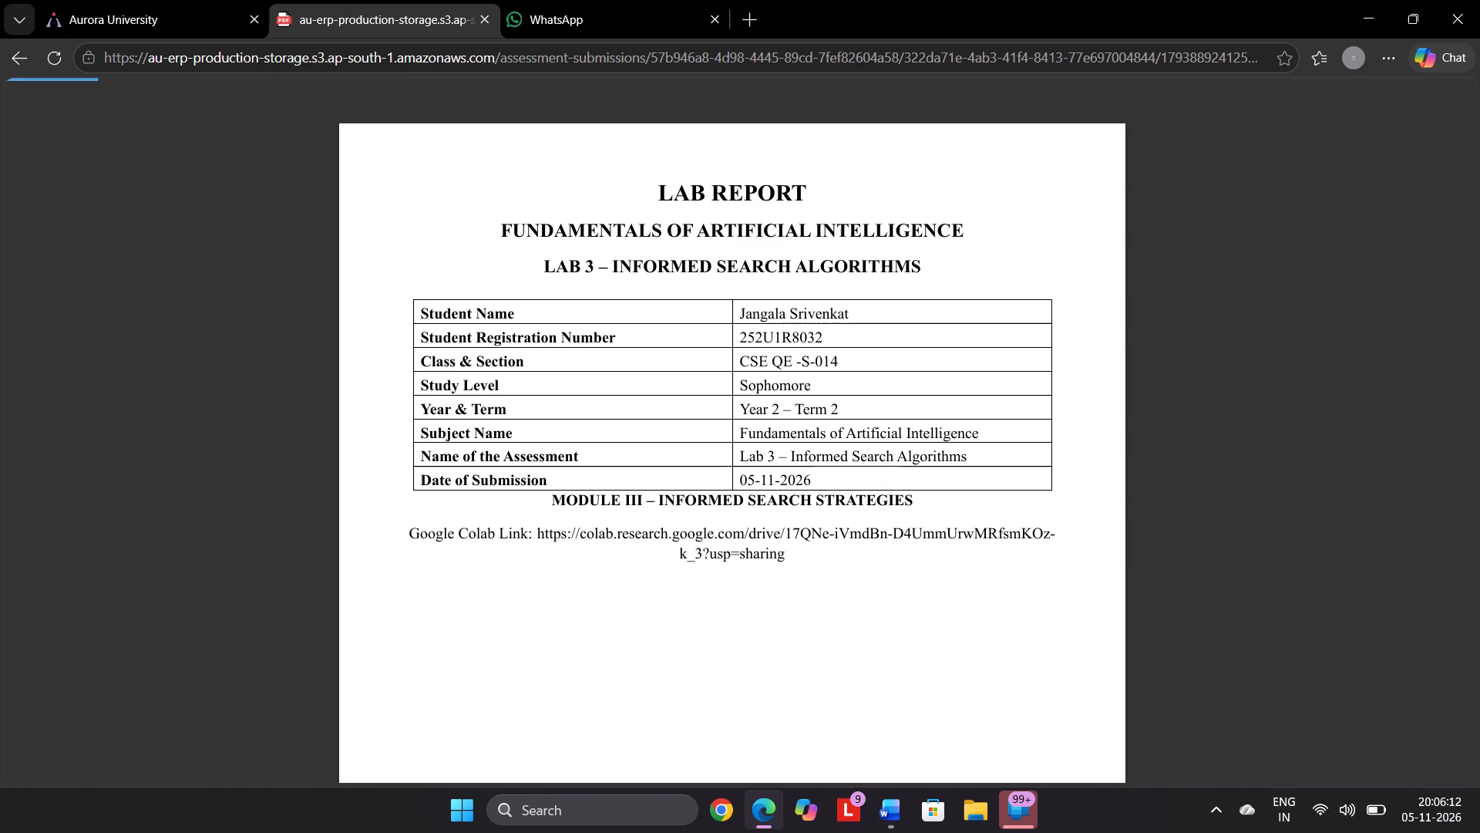
drag(794, 551, 534, 518)
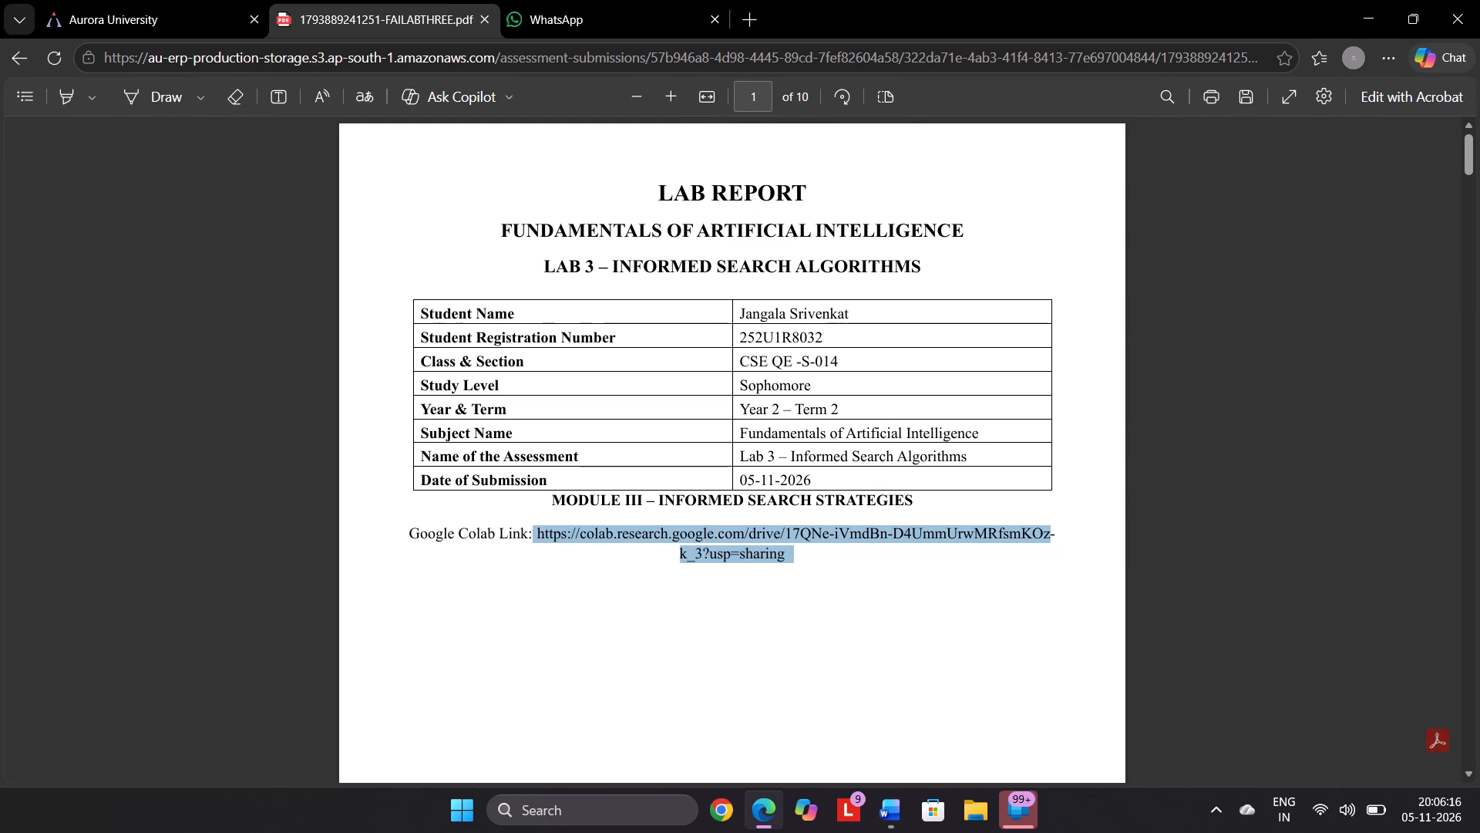
drag(534, 518, 530, 521)
drag(530, 521, 533, 521)
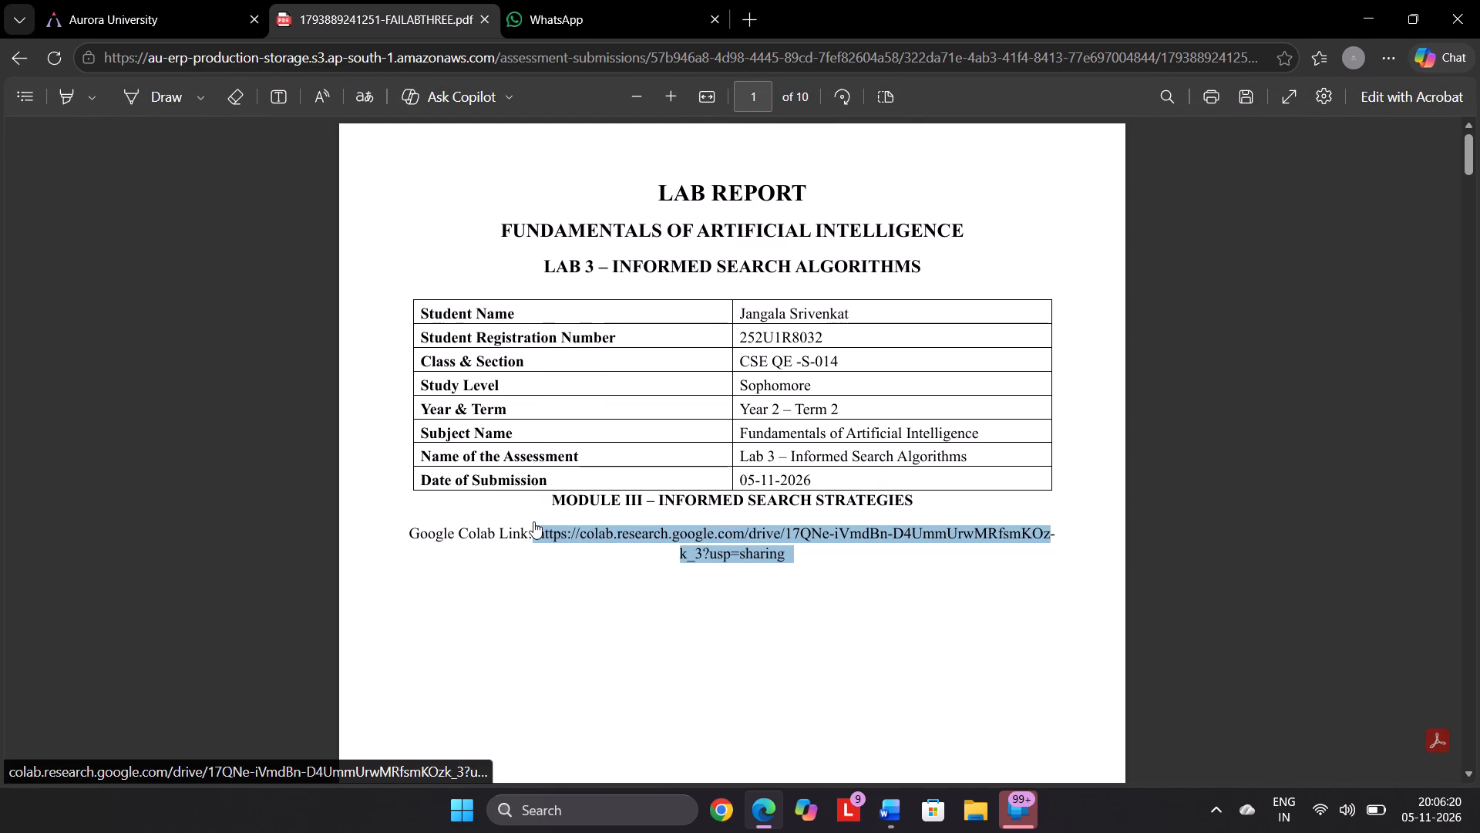
key(ctrl+c)
click(753, 15)
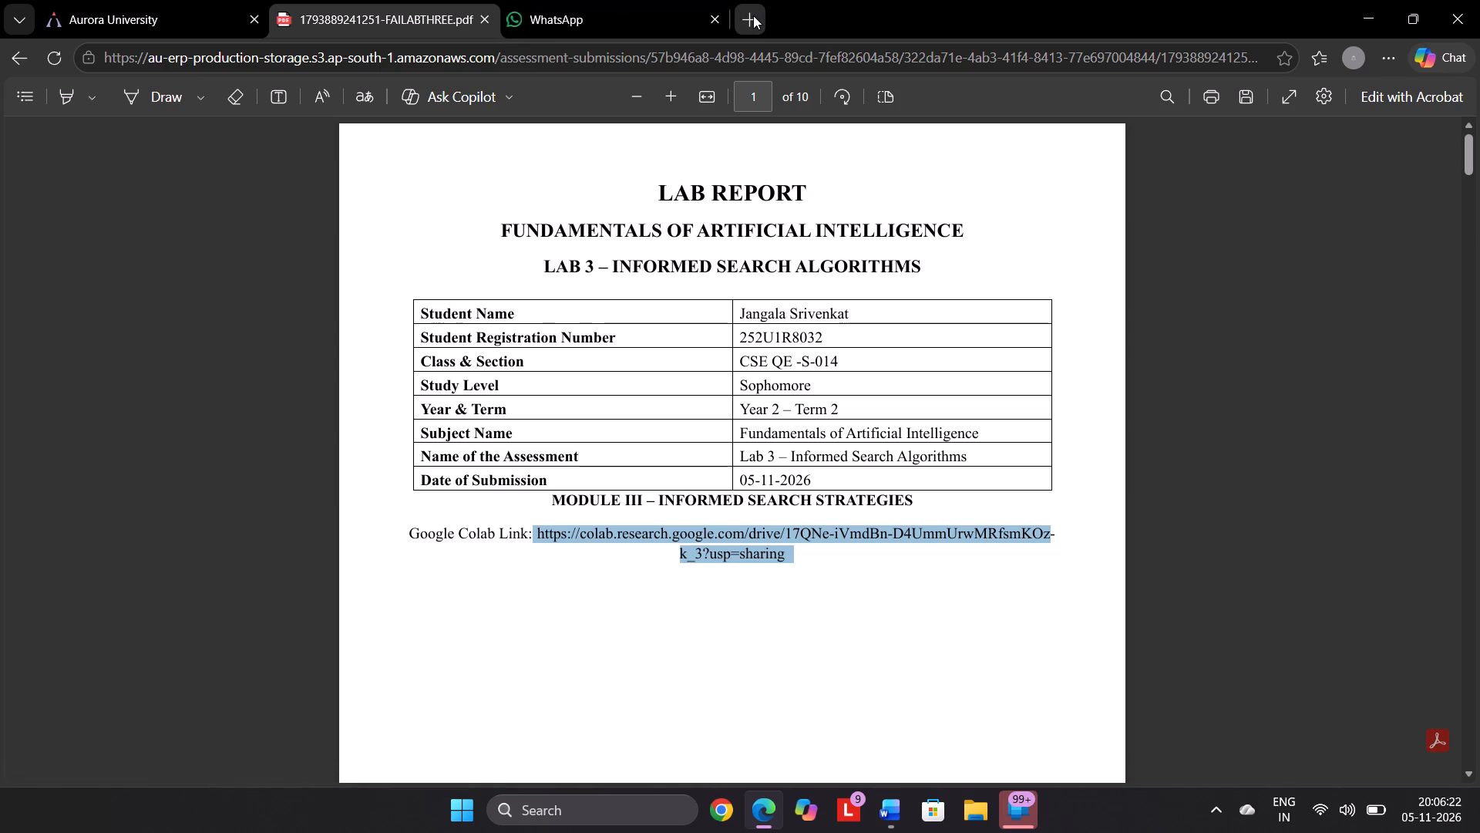
key(ctrl+v)
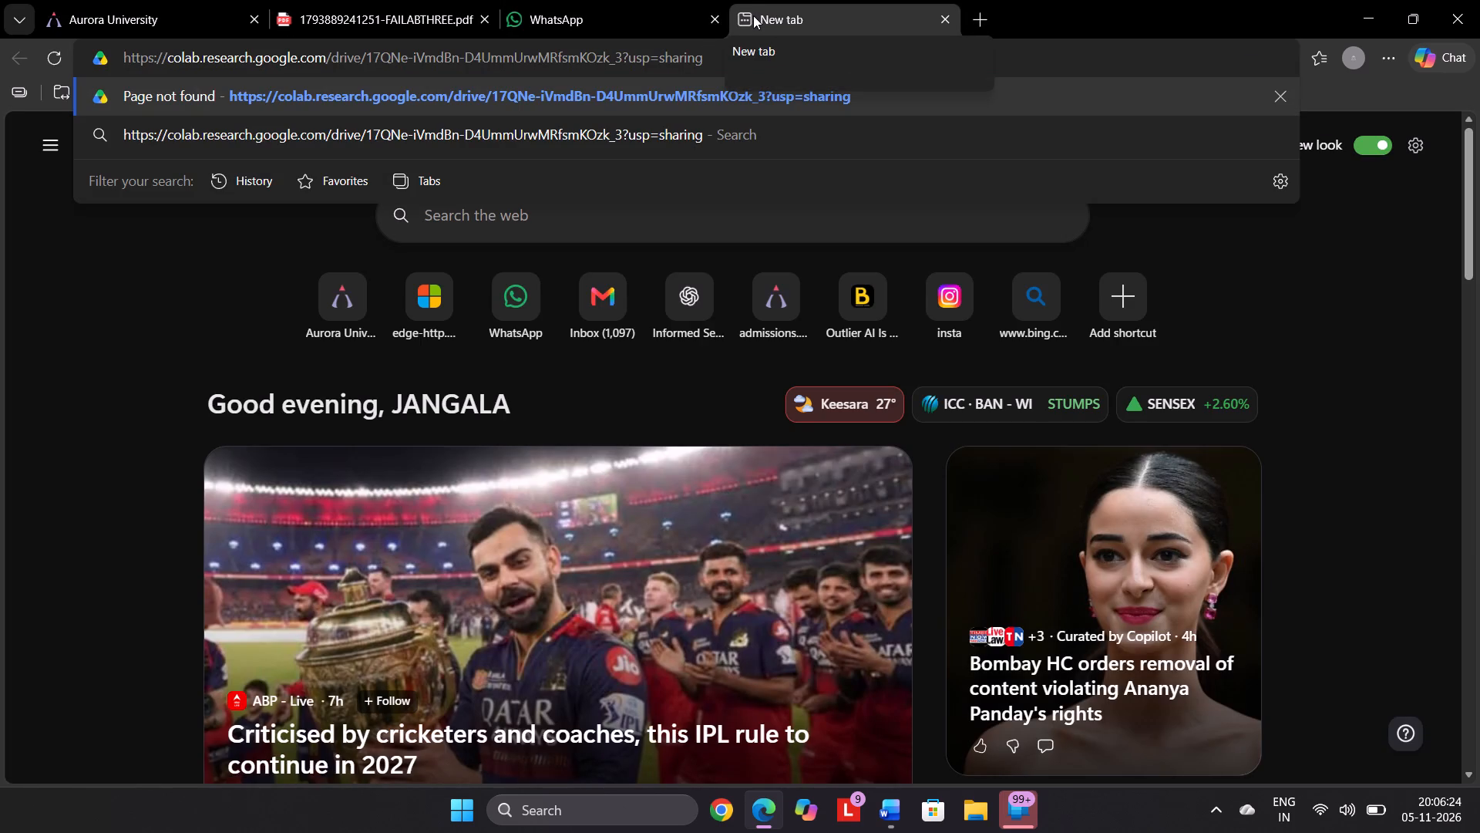
key(Return)
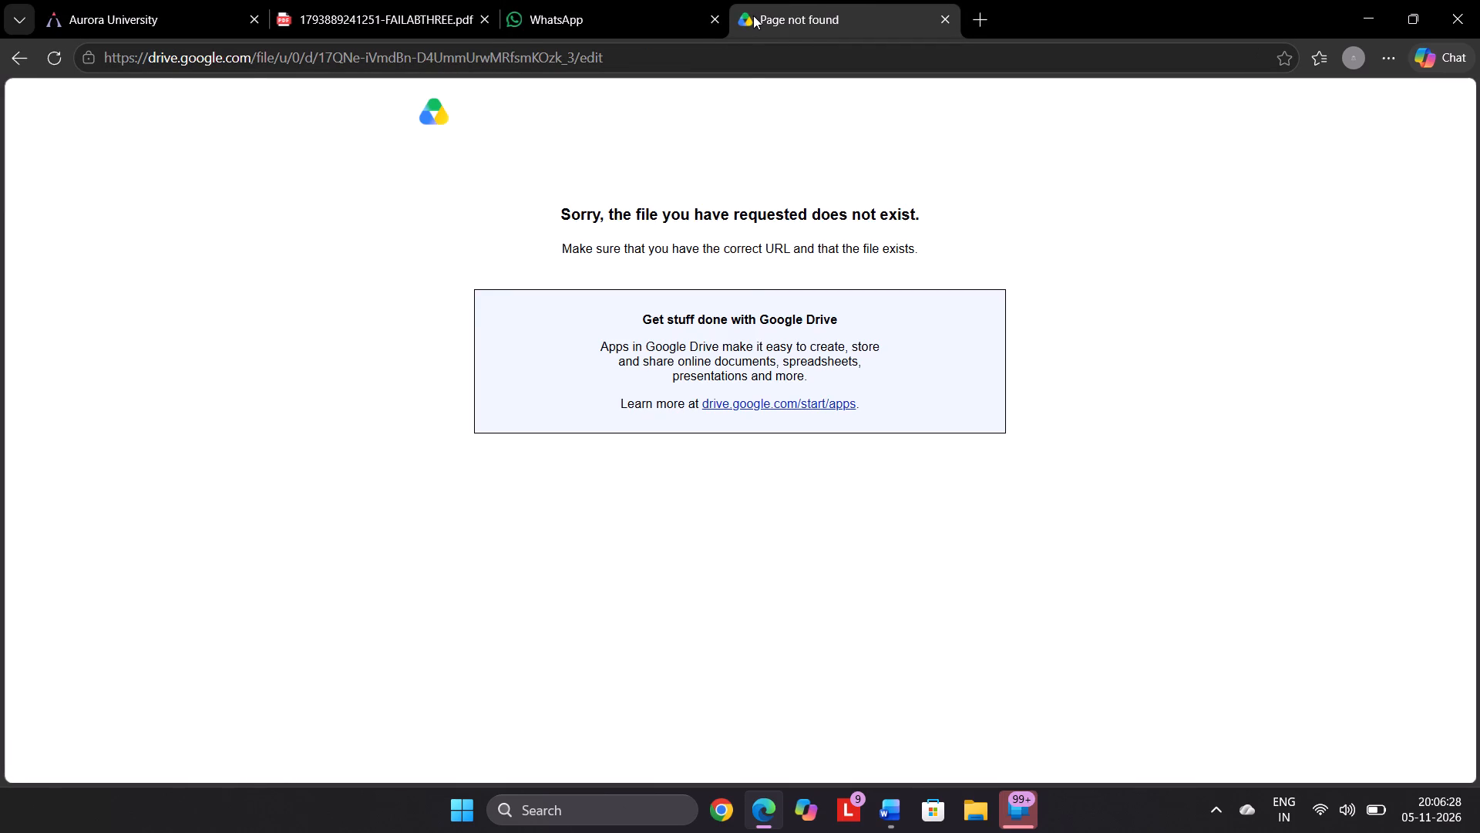
click(767, 403)
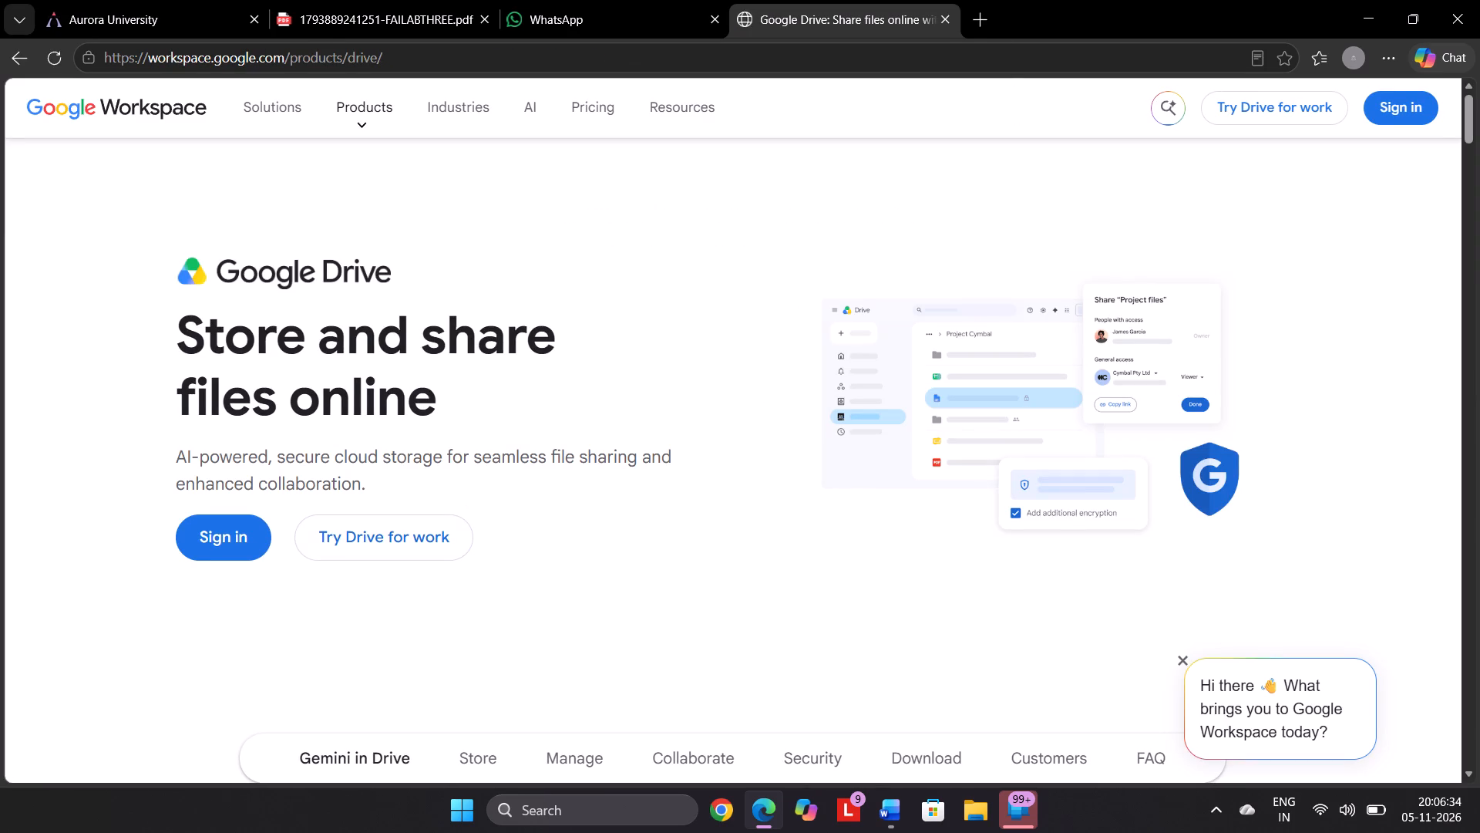
click(944, 22)
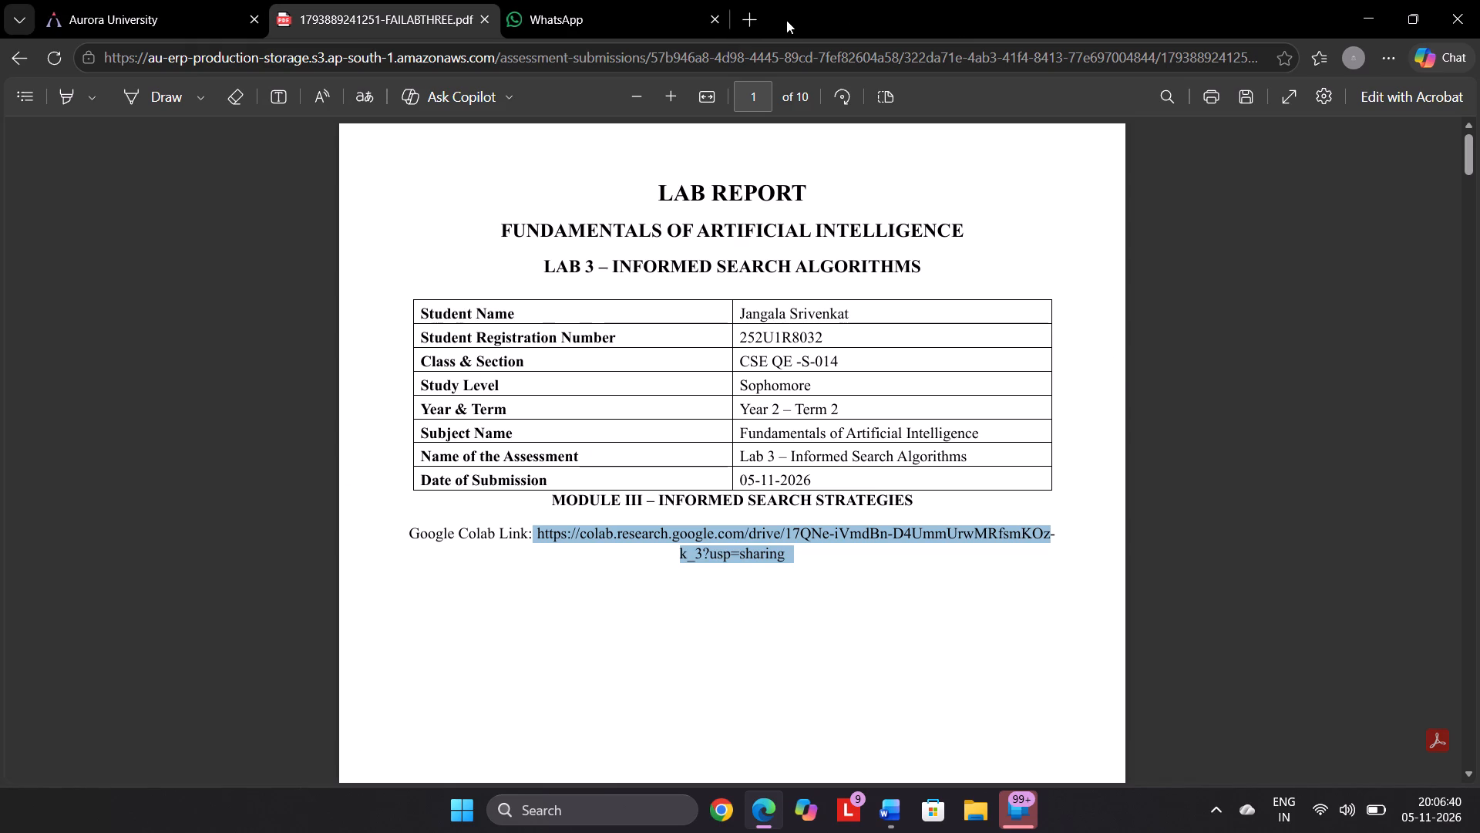
click(793, 202)
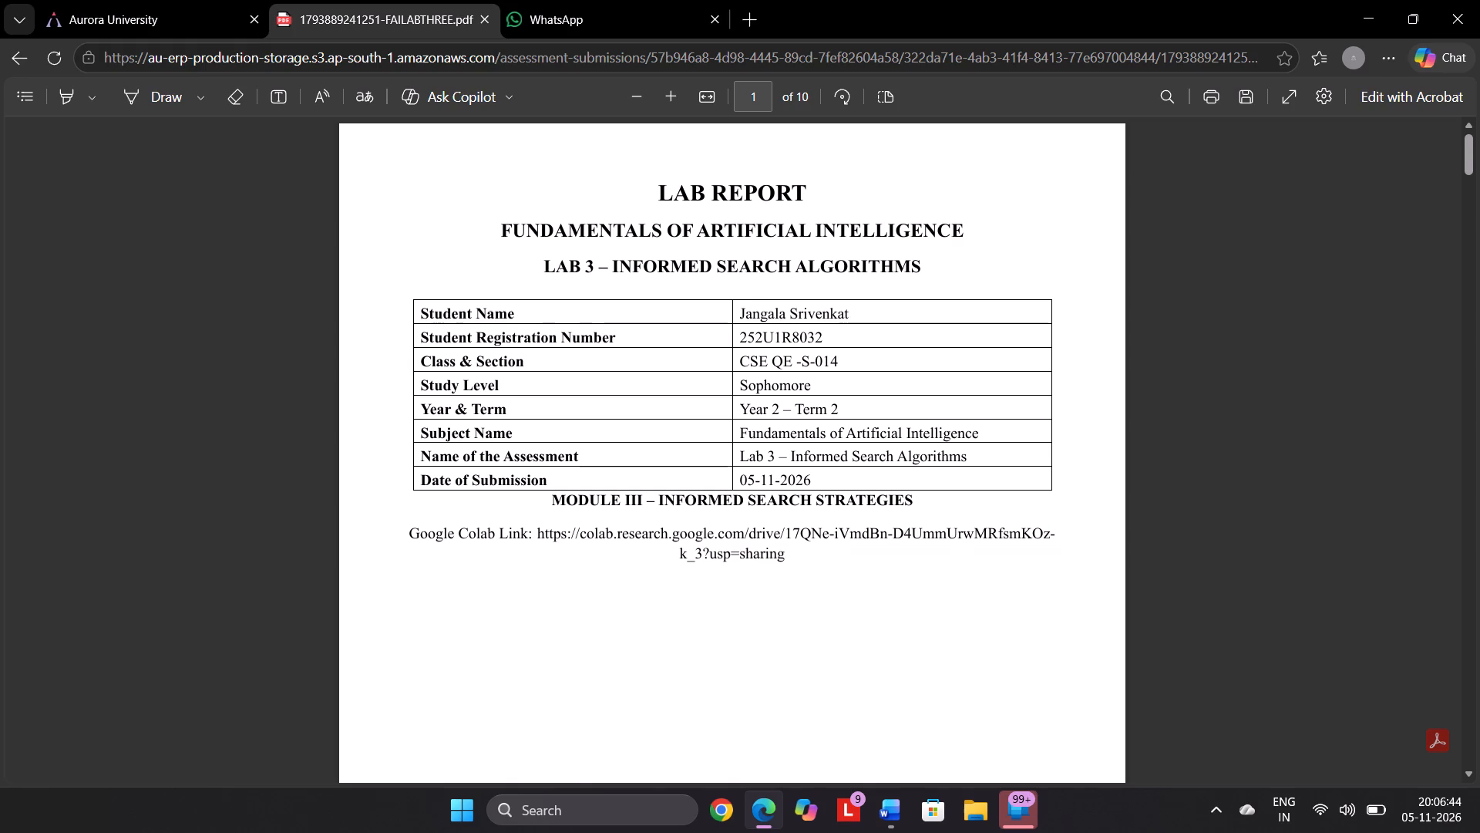
Launch Kuro from the desktop.
double_click(57, 696)
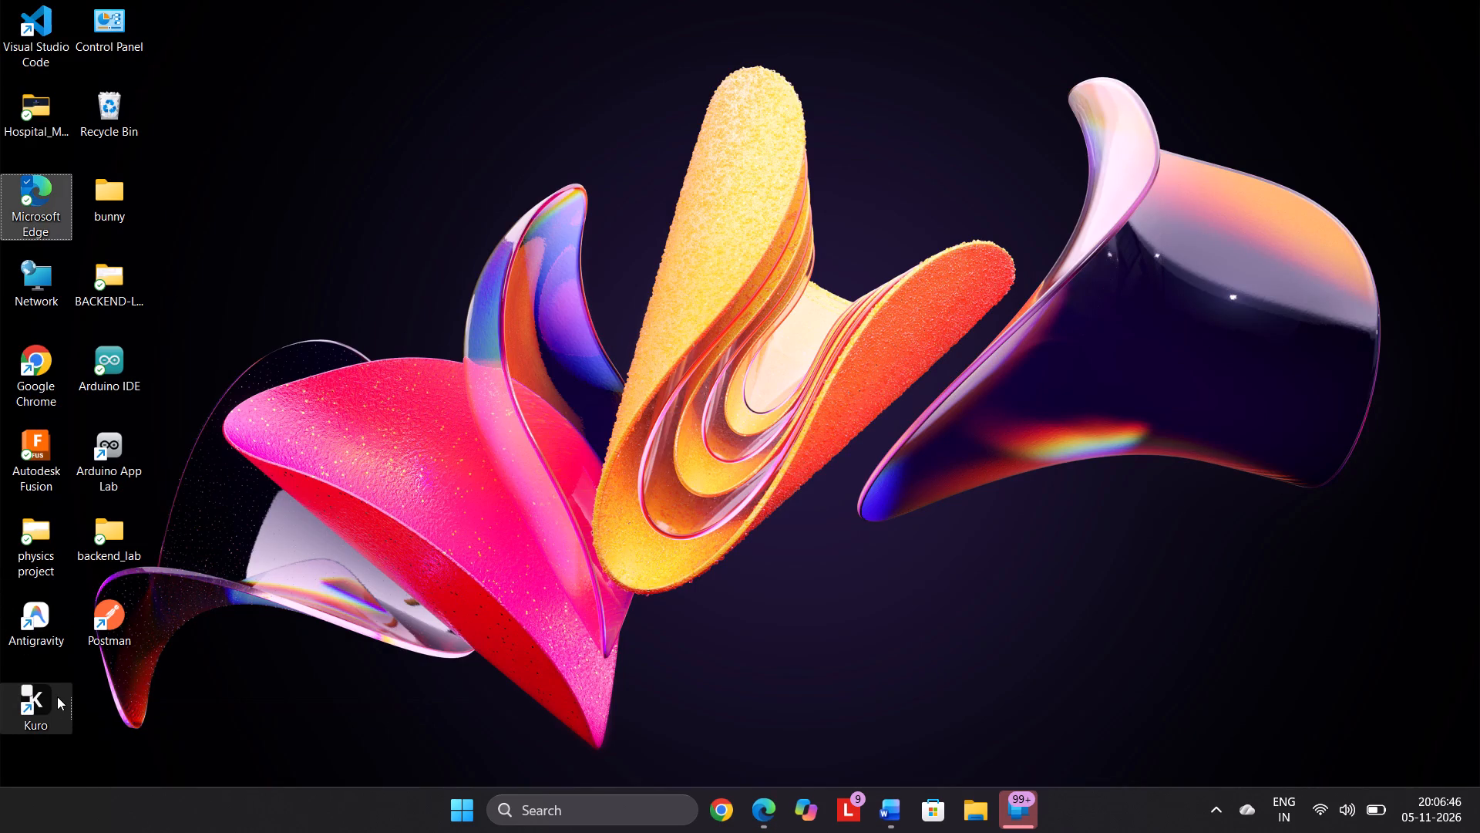
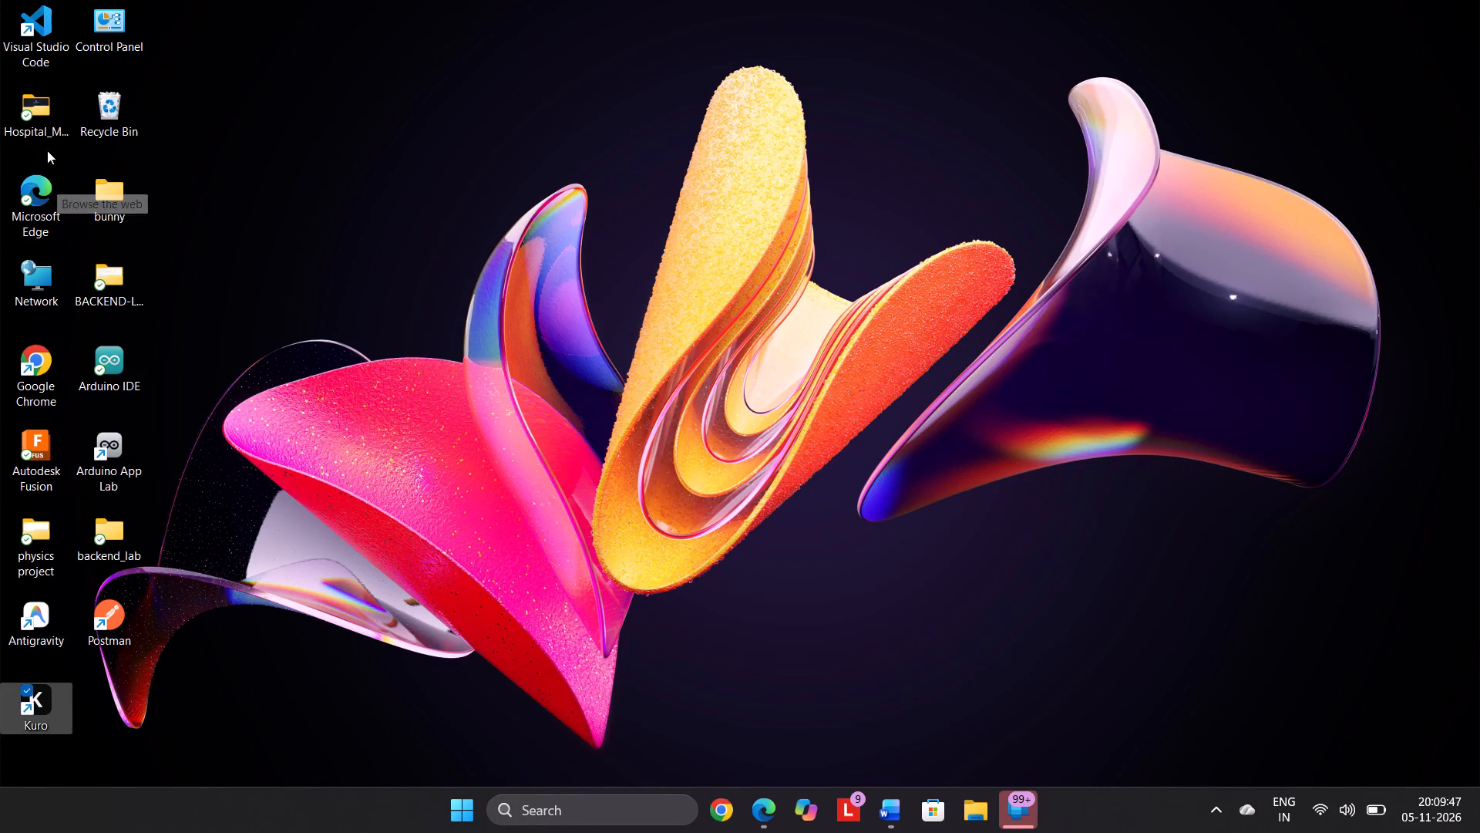
double_click(49, 194)
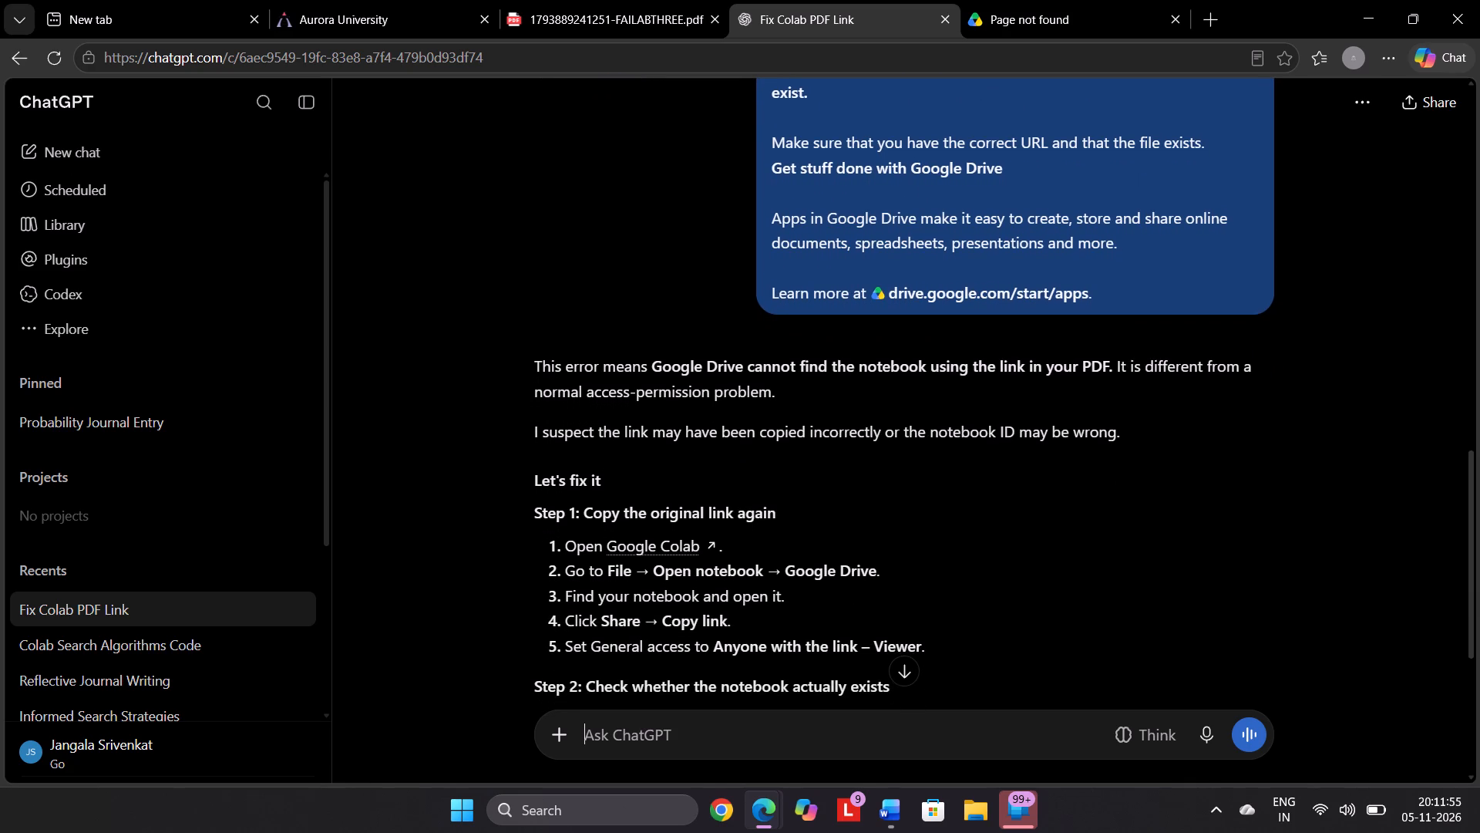
scroll(737, 507, down, 1)
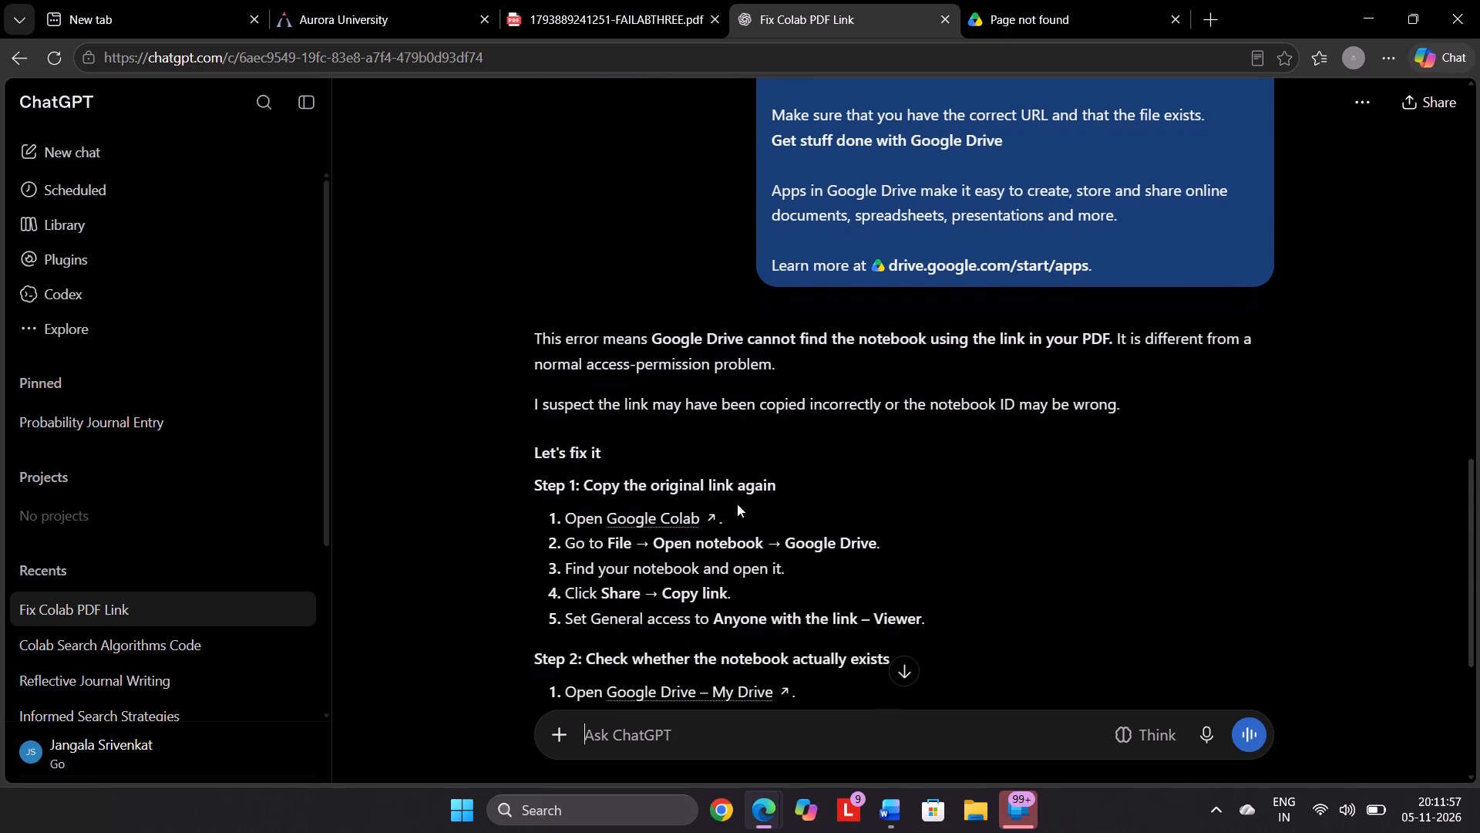
scroll(865, 433, down, 1)
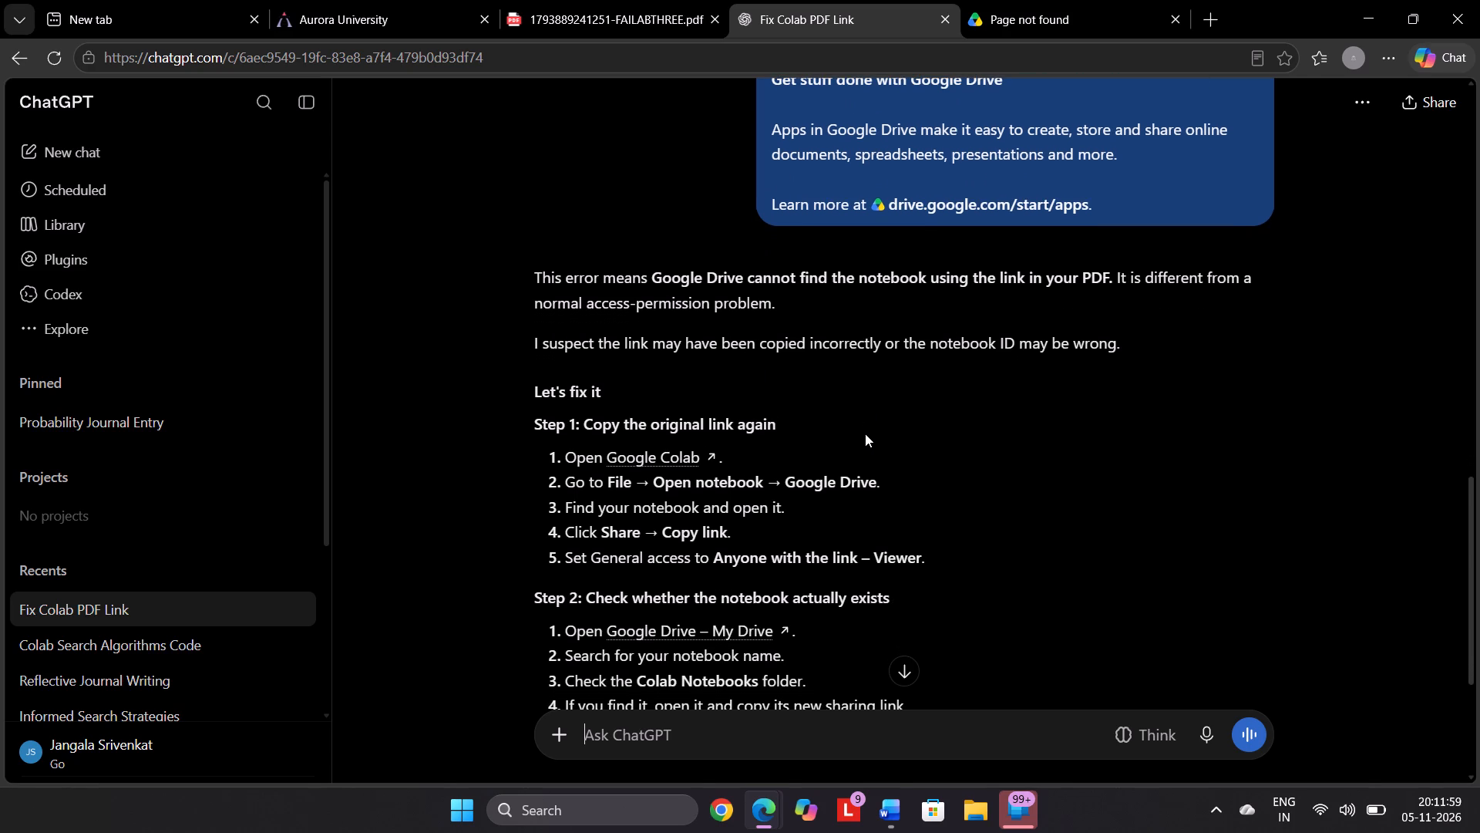
scroll(865, 433, down, 1)
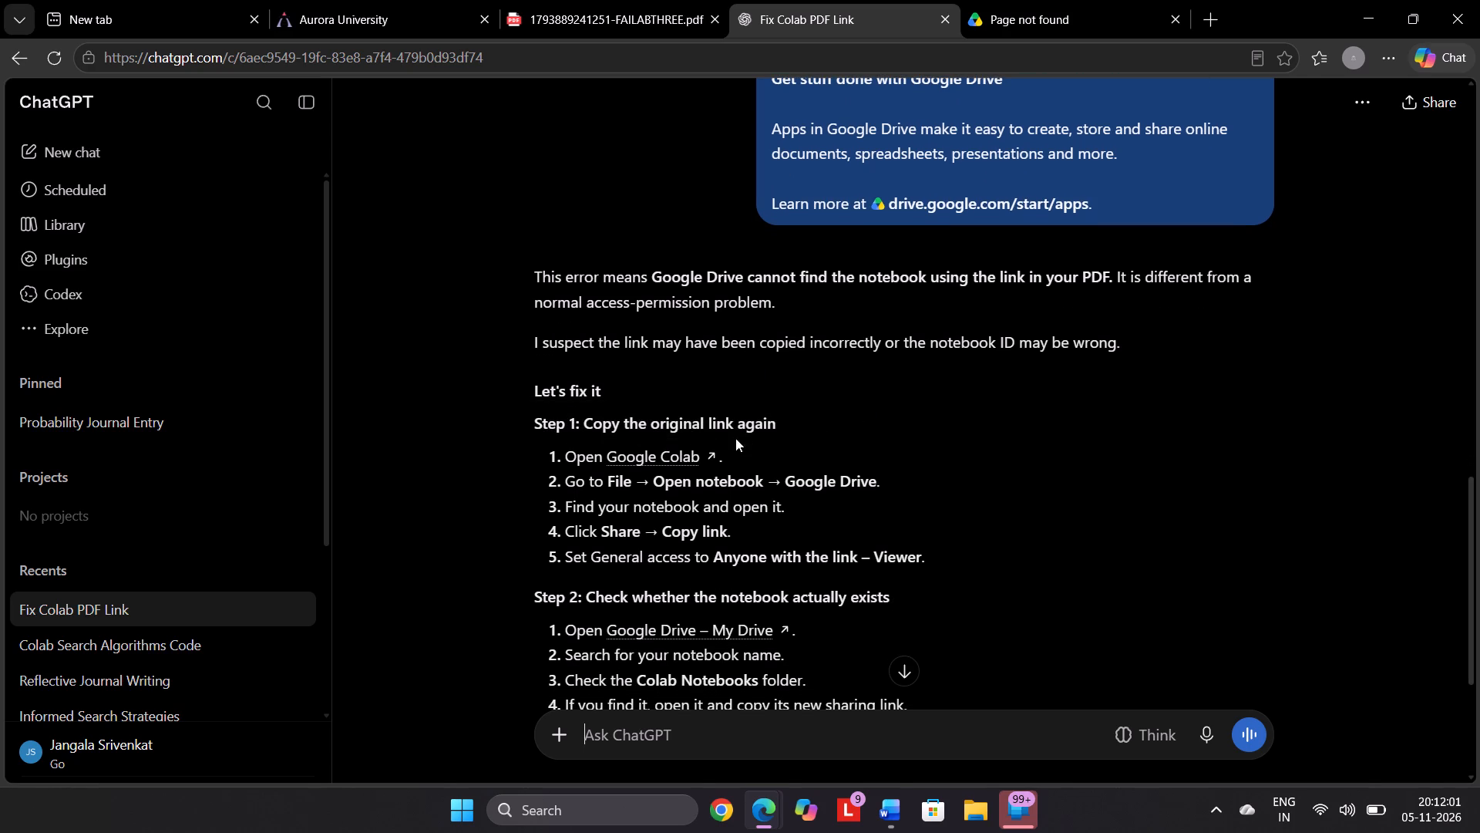
Open Google Colab from ChatGPT's reply and open the recent notebook FAI_LAB_3_Informed_Search.ipynb.
click(668, 468)
scroll(733, 476, down, 1)
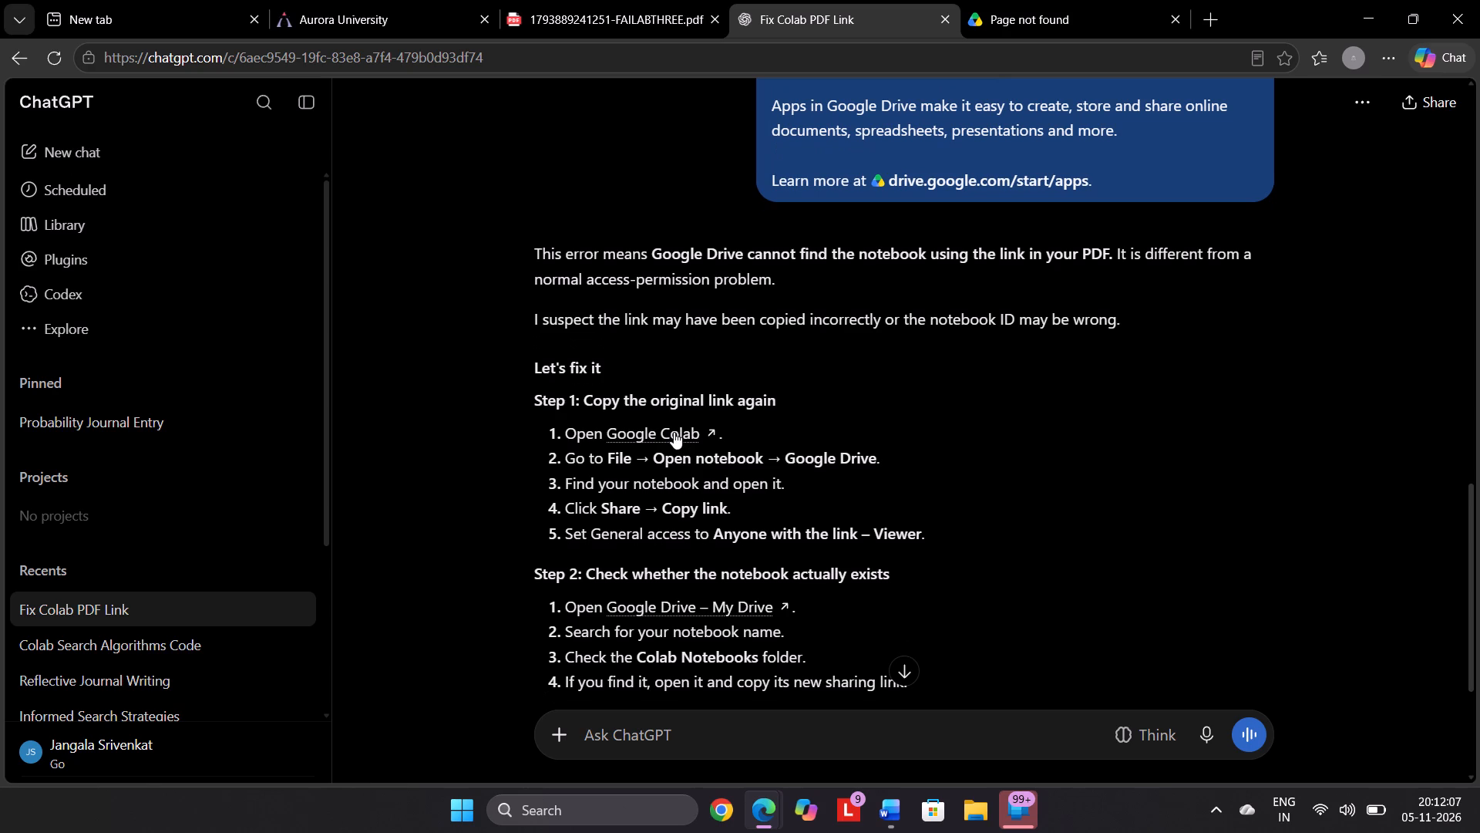
click(668, 430)
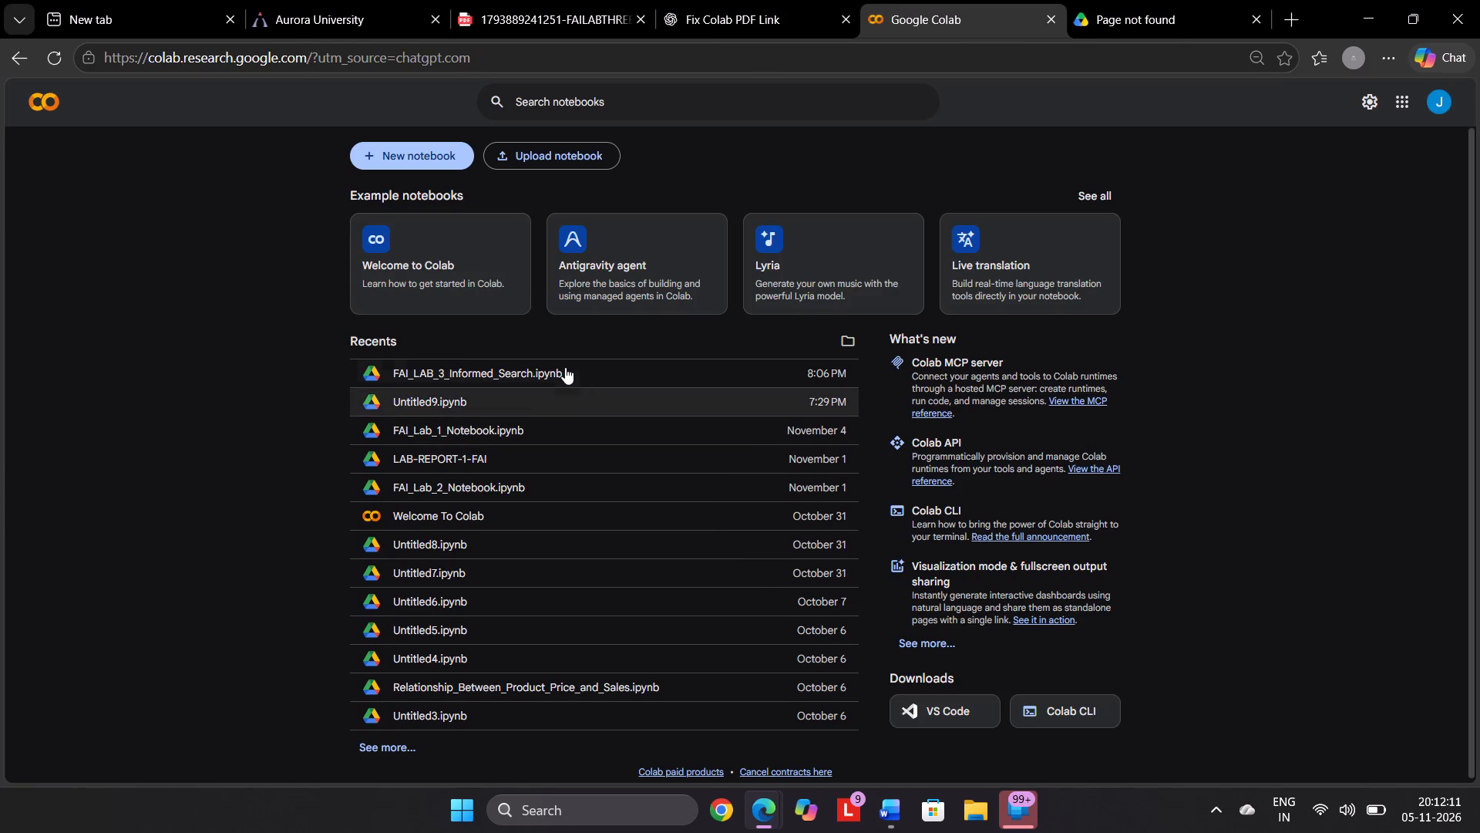
click(565, 367)
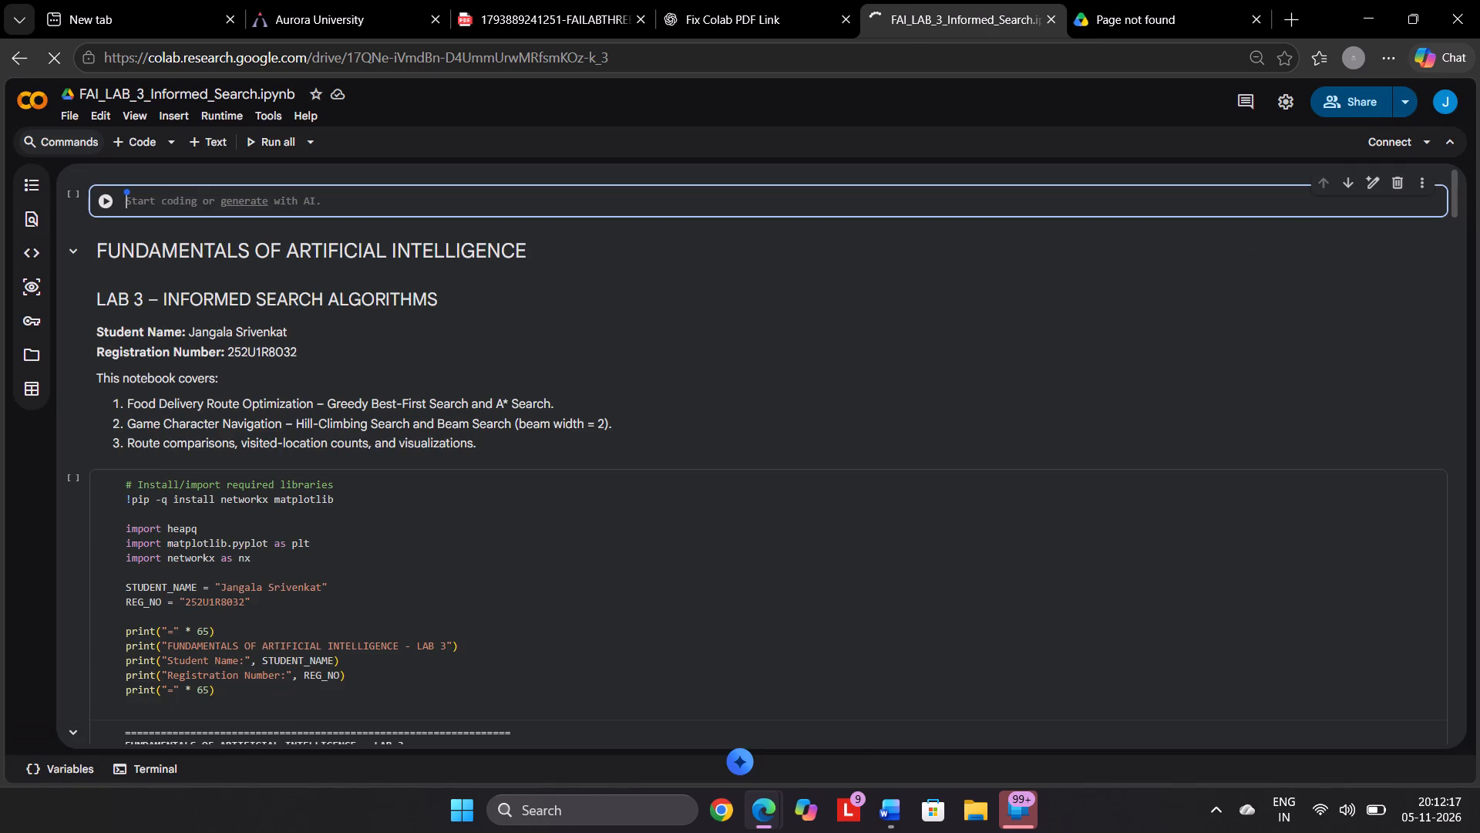
Copy the share link of the FAI_LAB_3_Informed_Search.ipynb notebook with access for anyone with the link as viewer.
click(1280, 102)
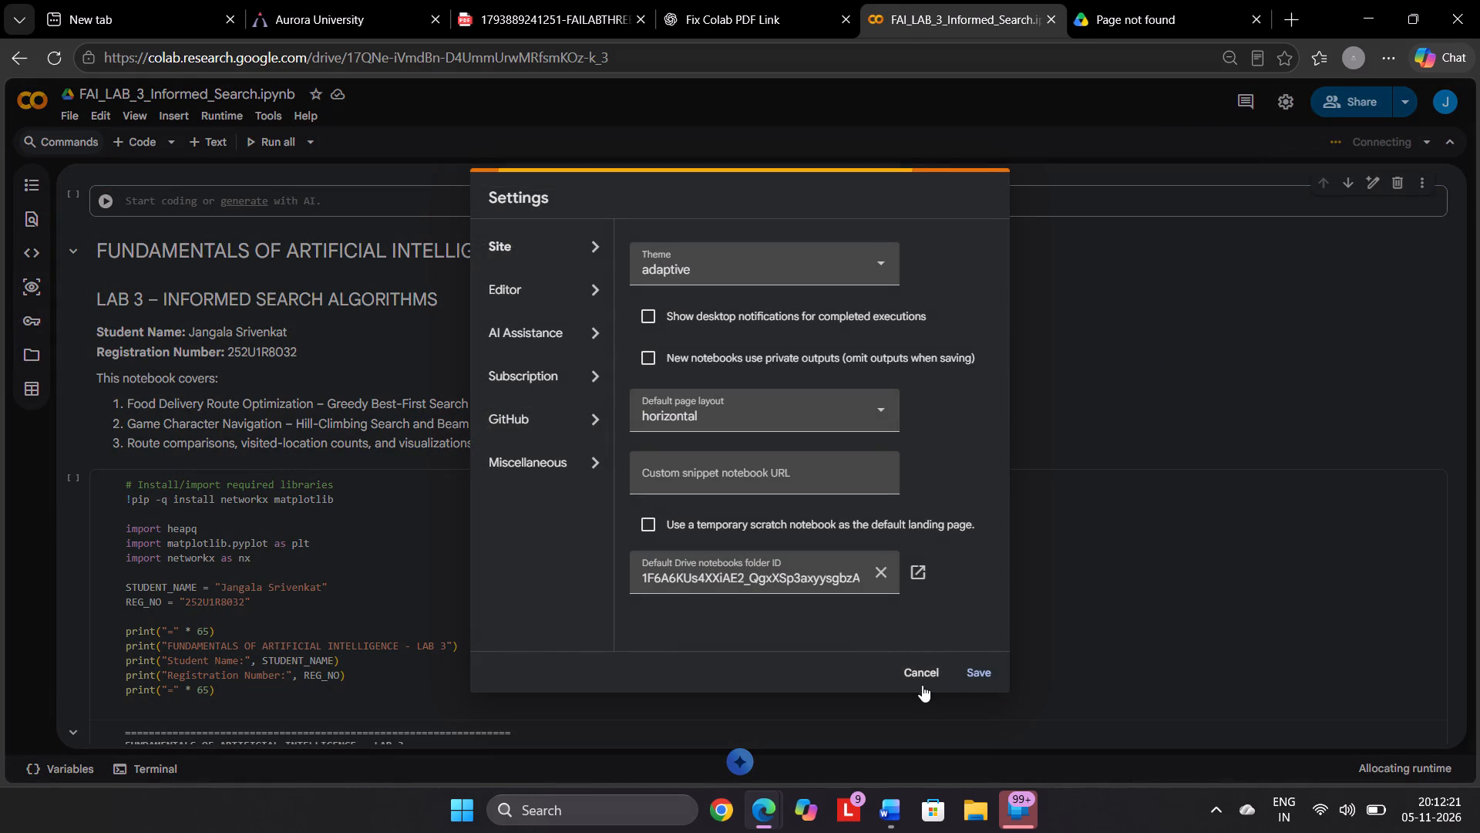
click(921, 682)
click(1381, 112)
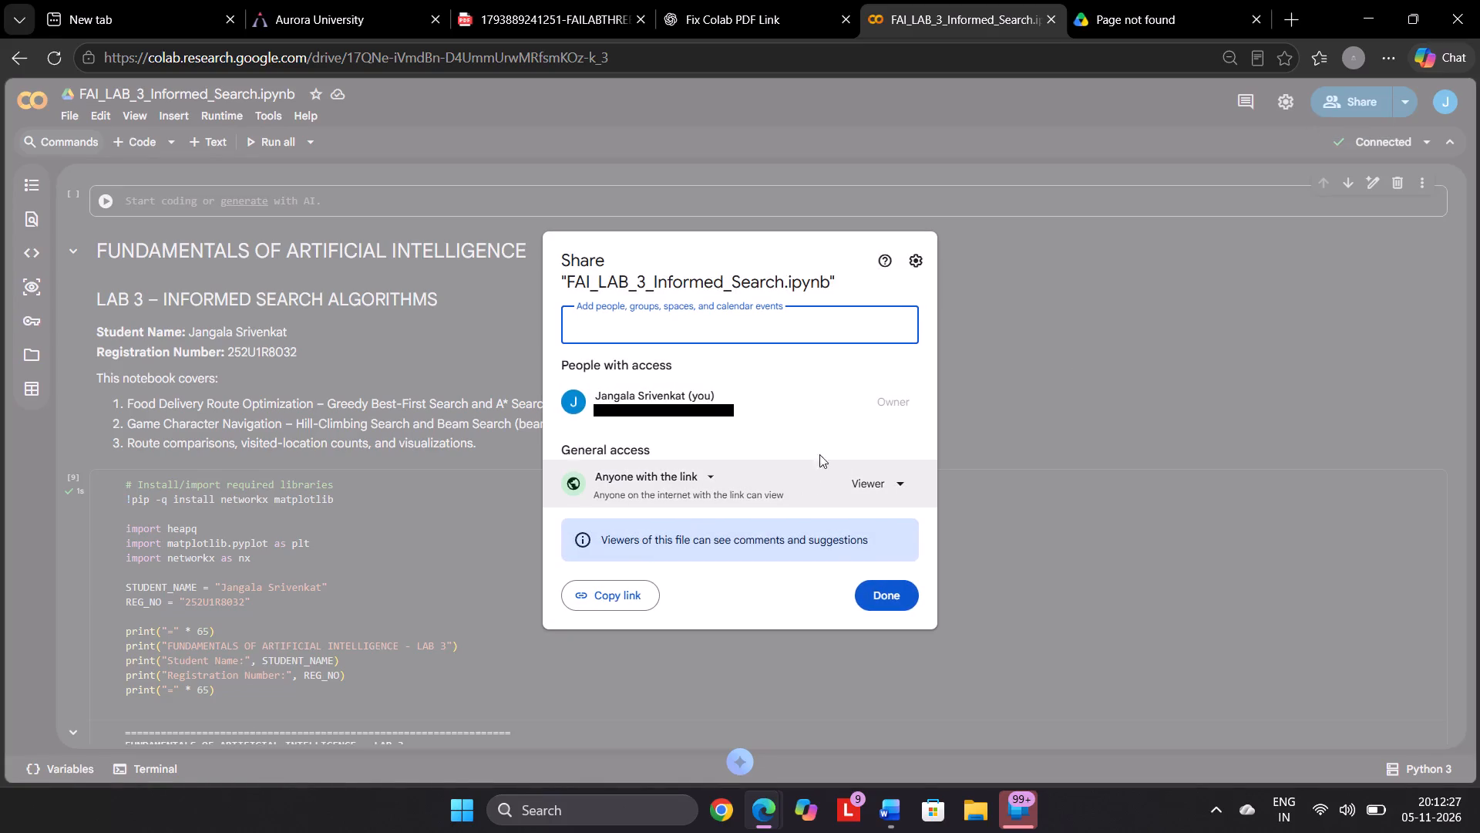
click(595, 602)
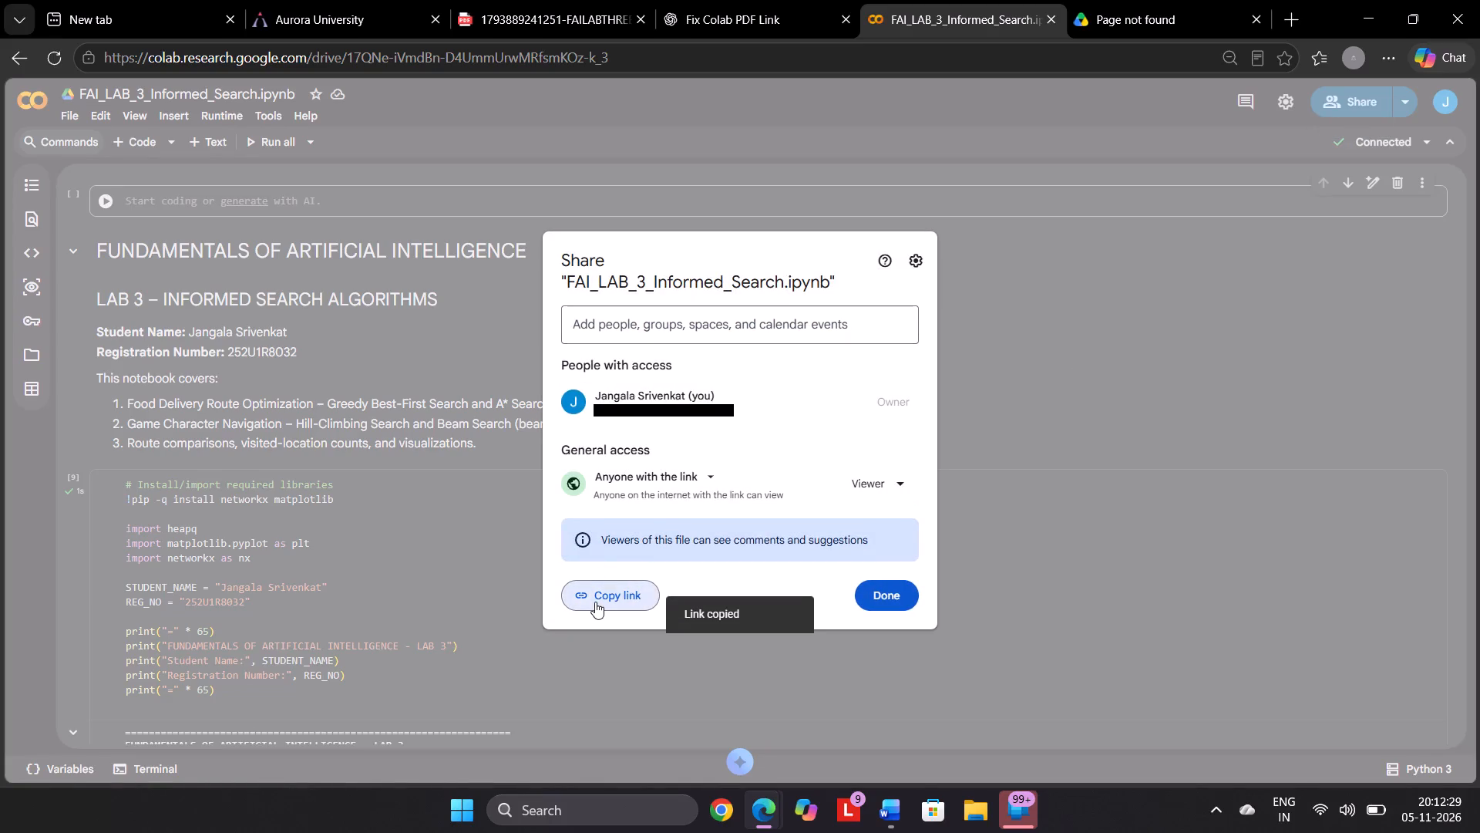
click(701, 608)
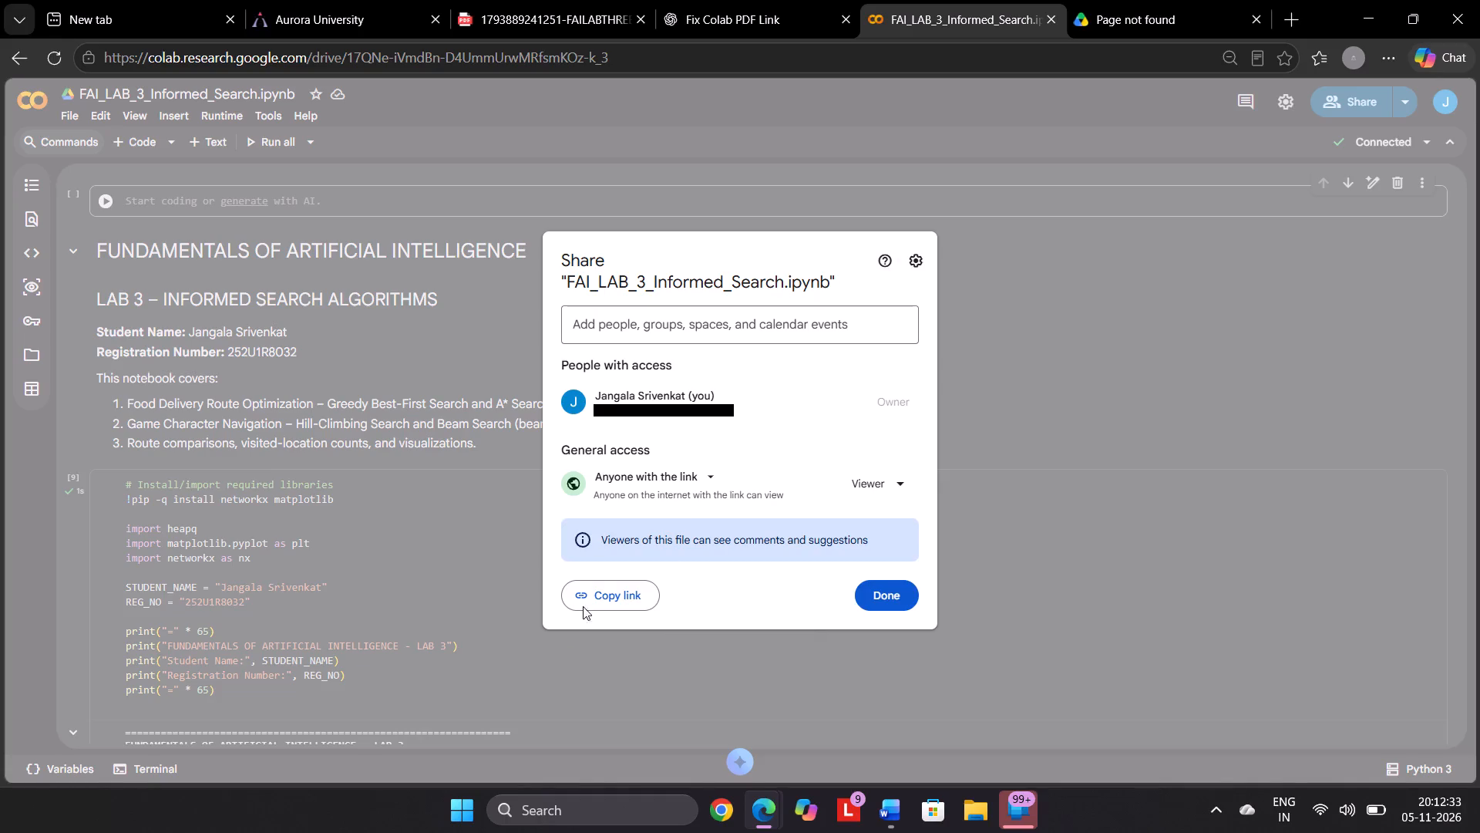
click(954, 463)
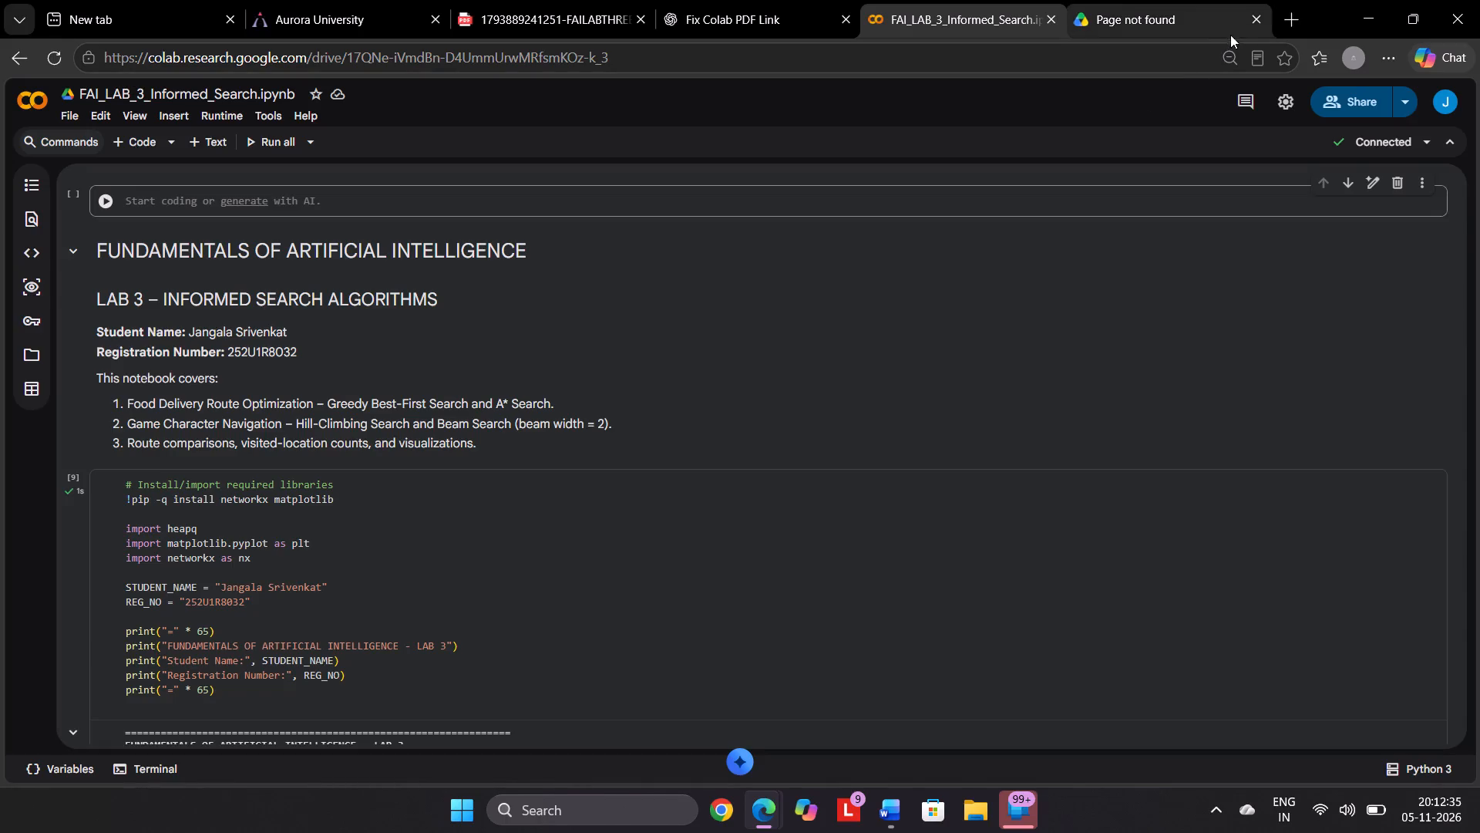
Close the Google Drive error page and test the copied notebook link in a new browser tab, closing that tab when done.
click(1247, 17)
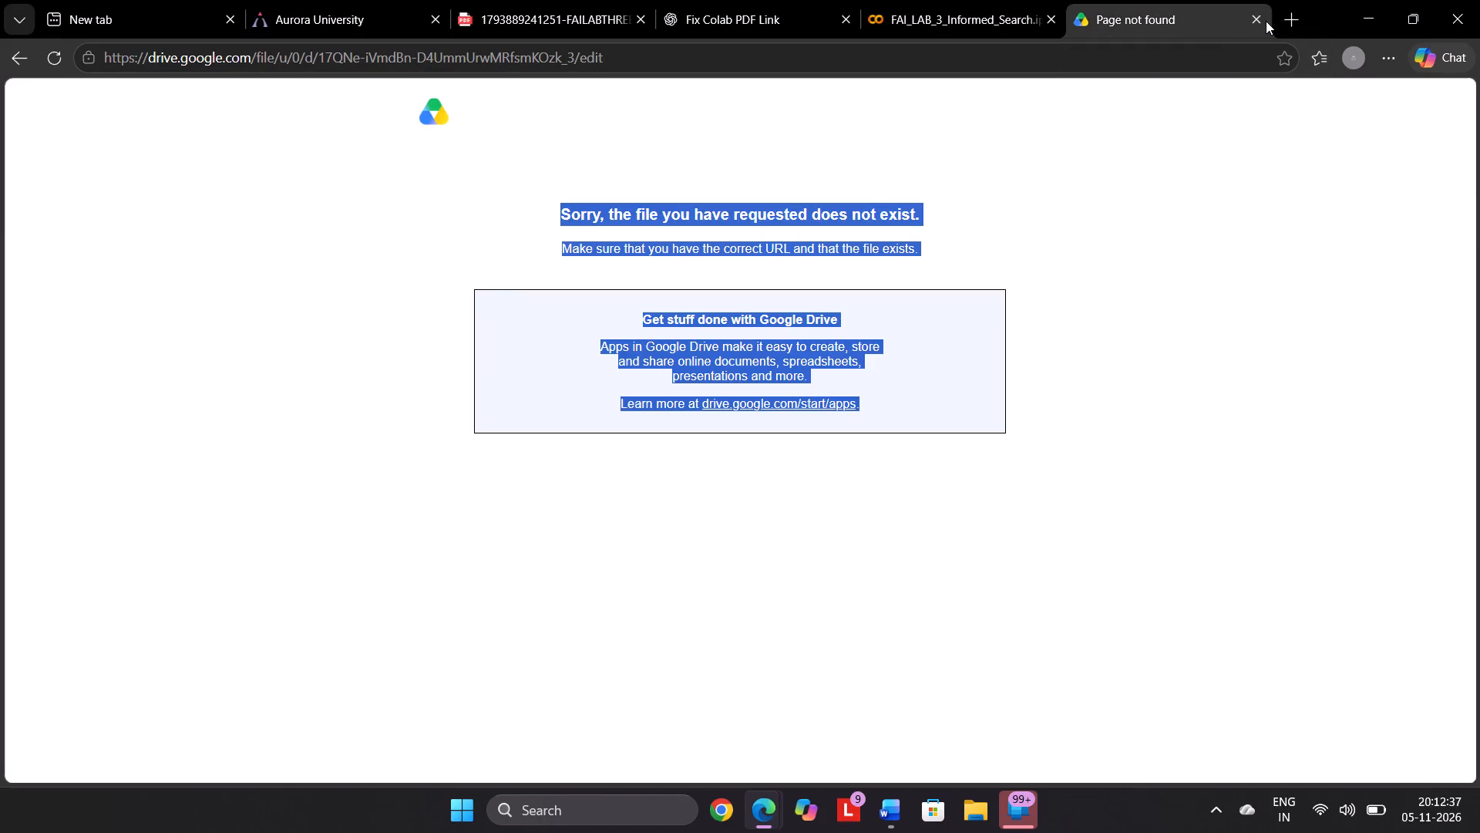
click(1259, 21)
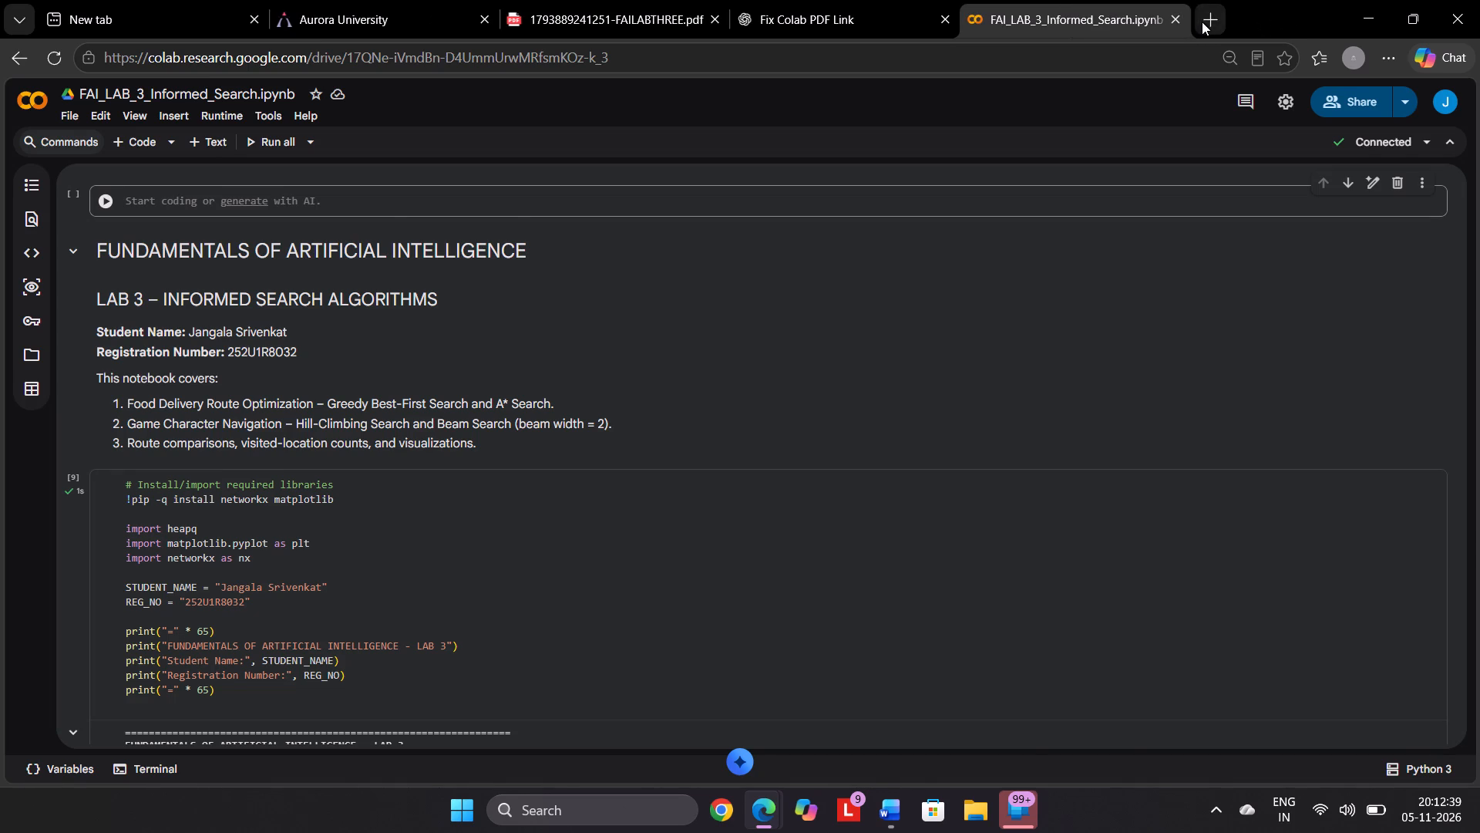
click(1202, 22)
key(ctrl+v)
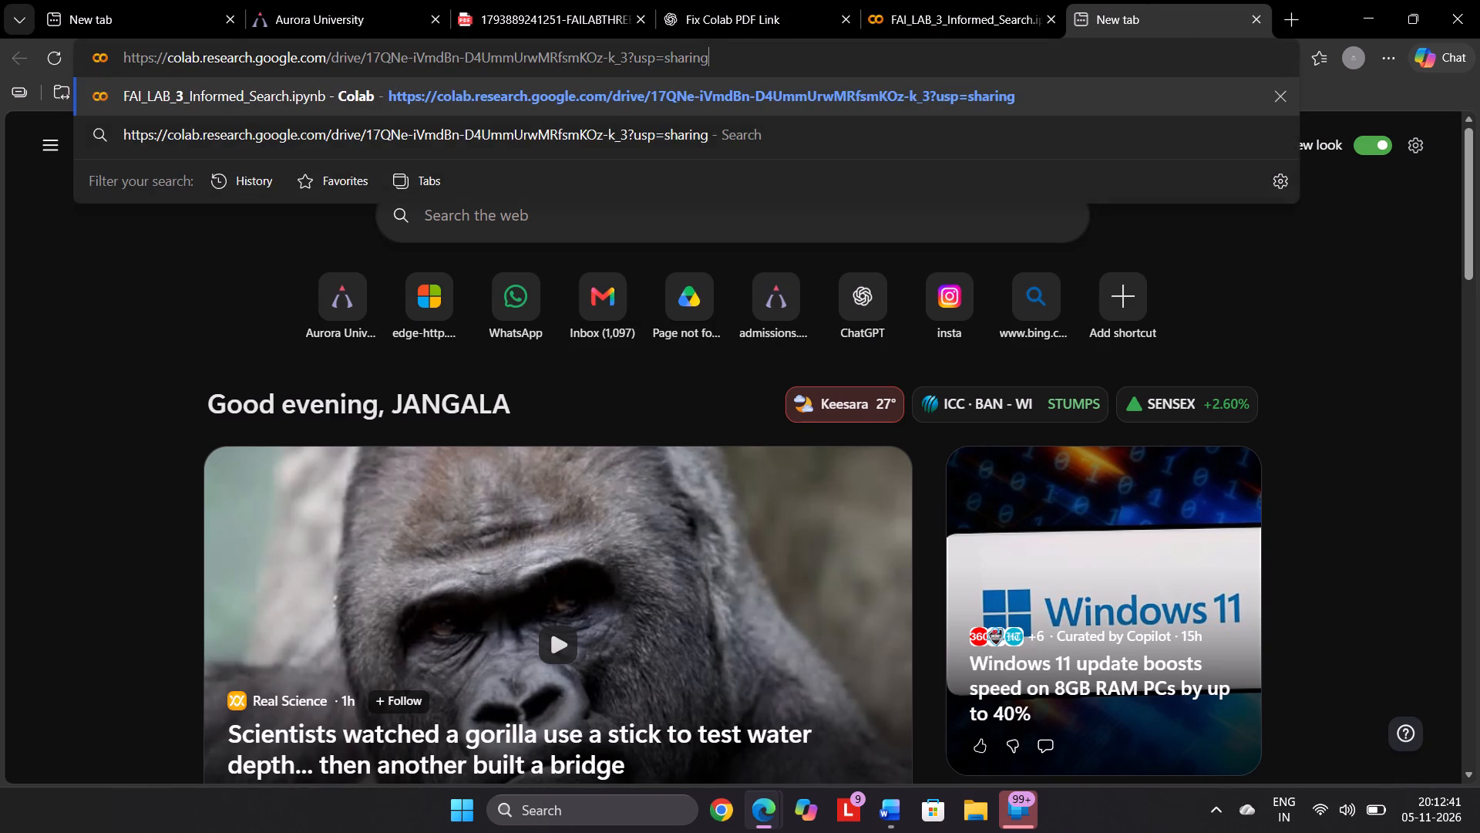
key(Return)
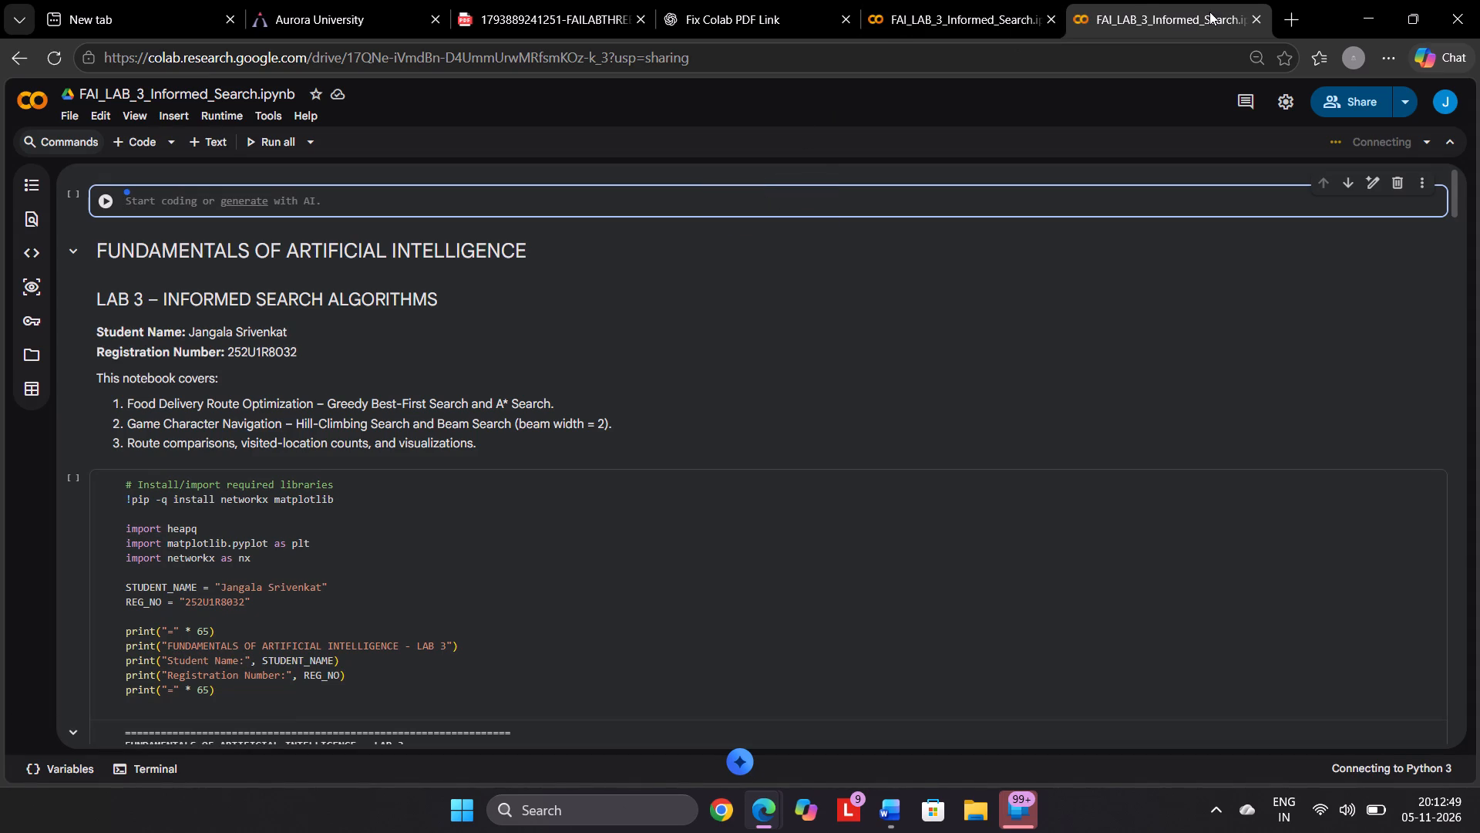
click(1250, 19)
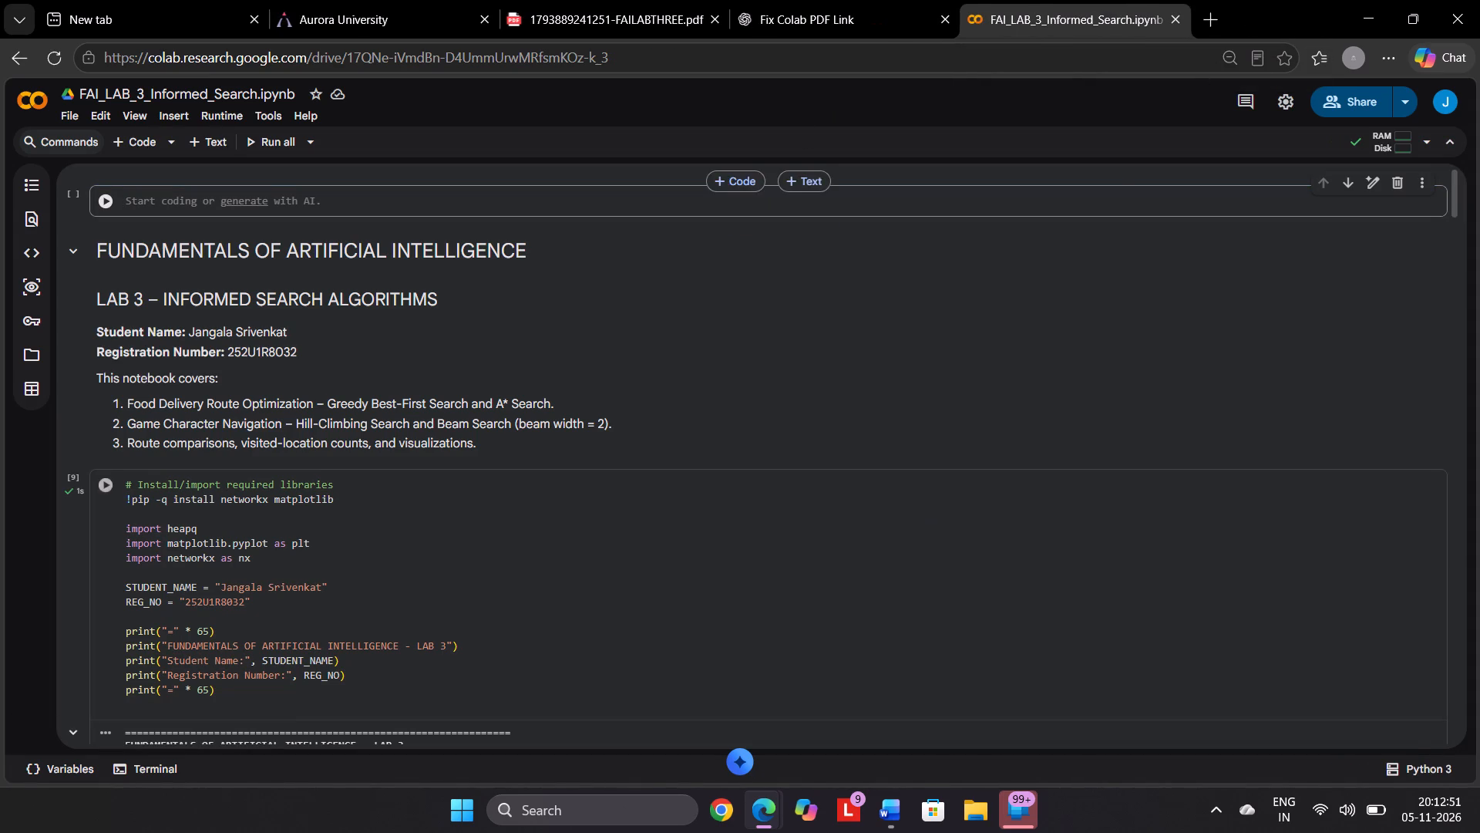
Switch to the FAILAB_3 document in Word and replace the Google Colab link on the first page with the copied share link.
click(884, 806)
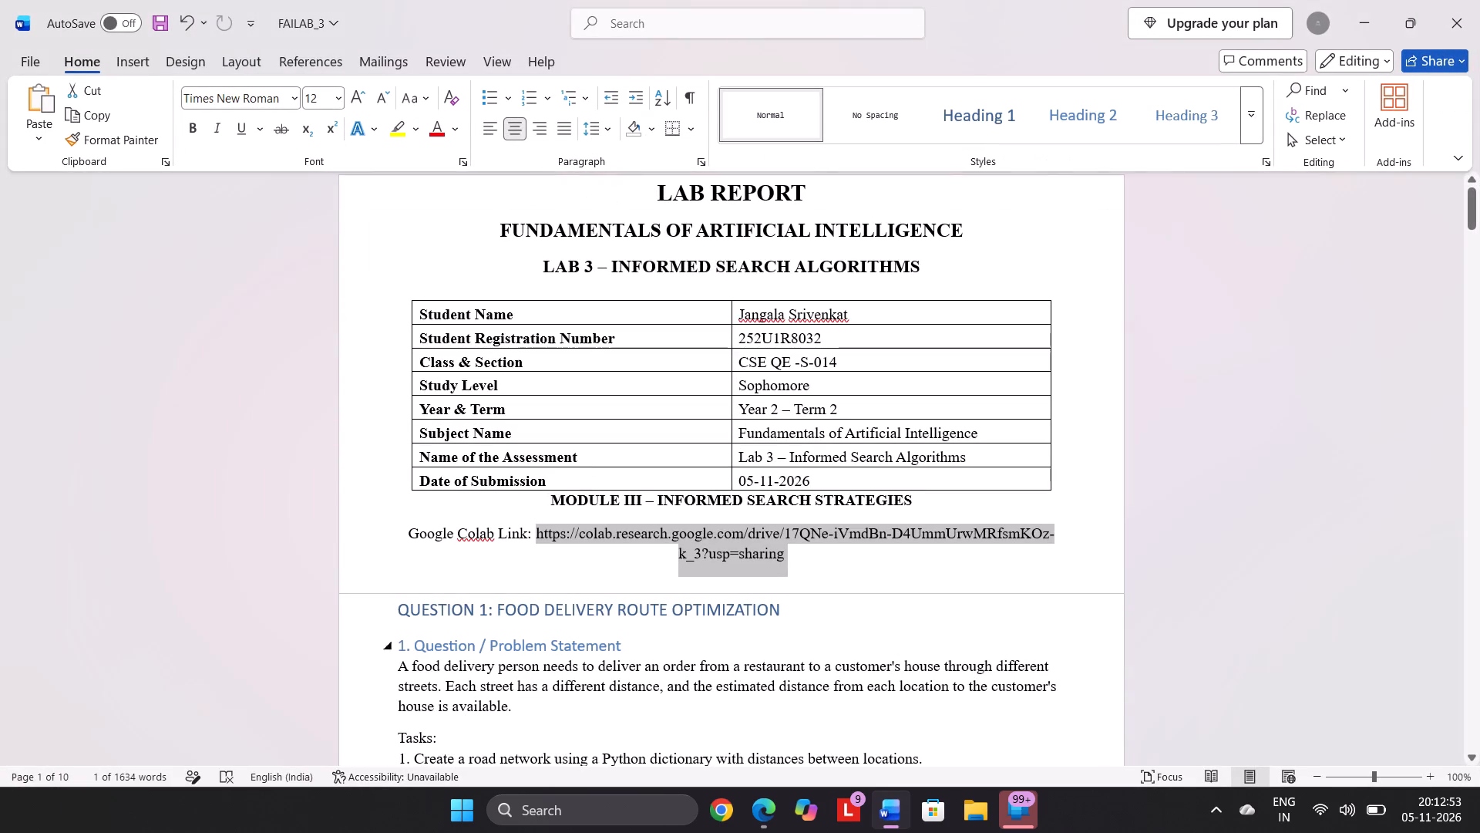
click(769, 592)
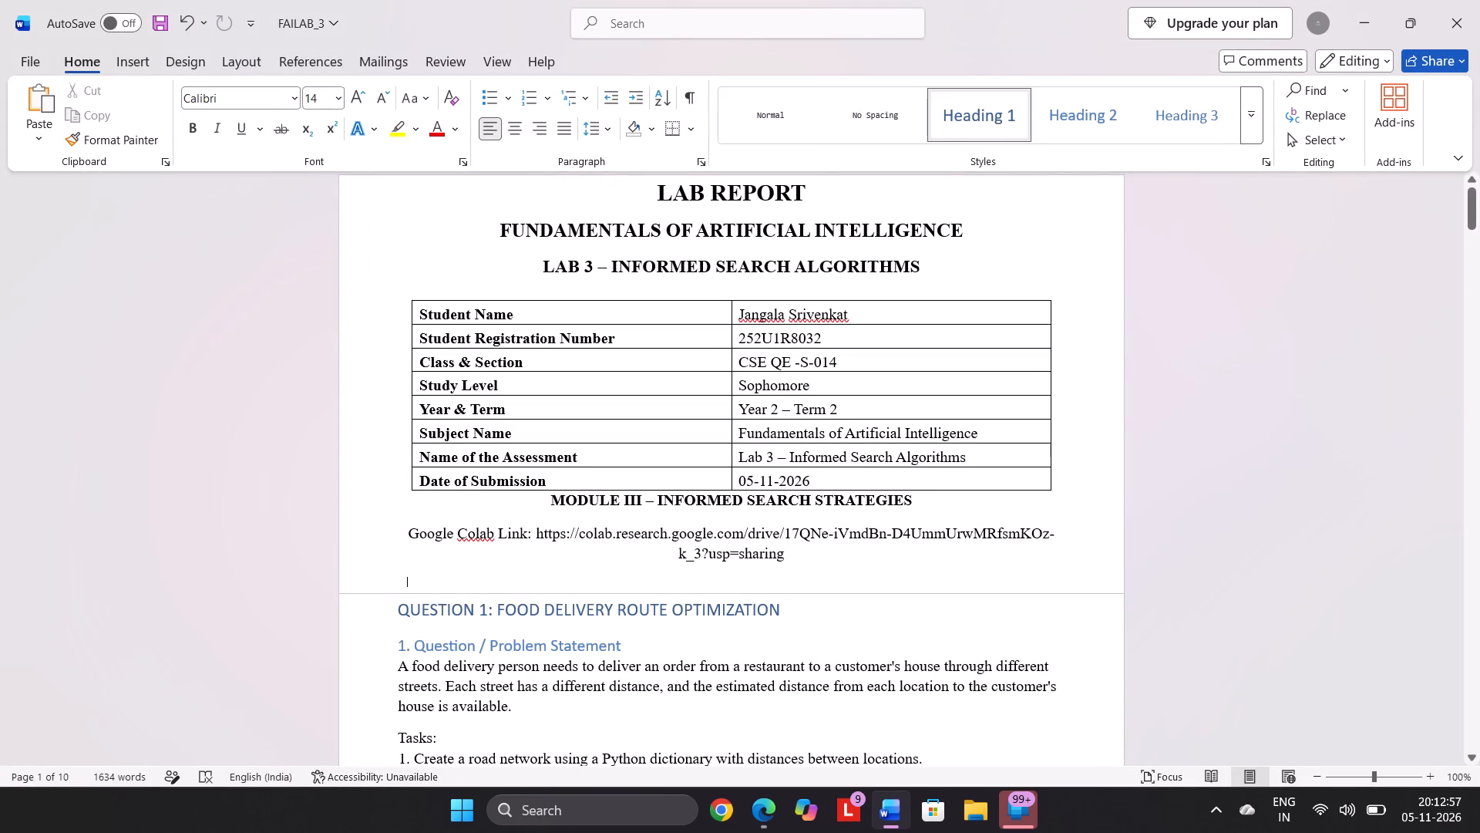
drag(795, 554, 538, 531)
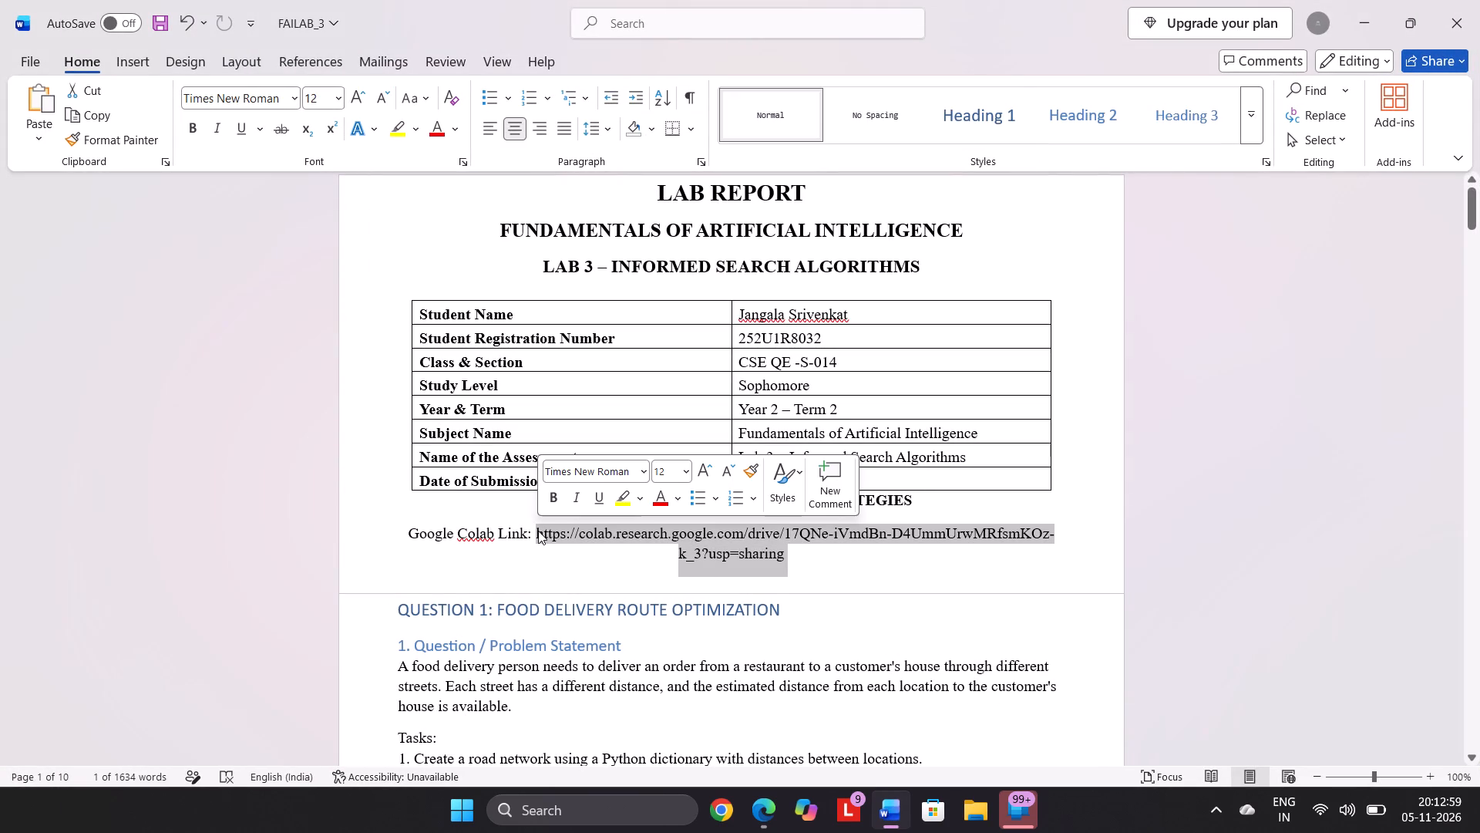
key(BackSpace)
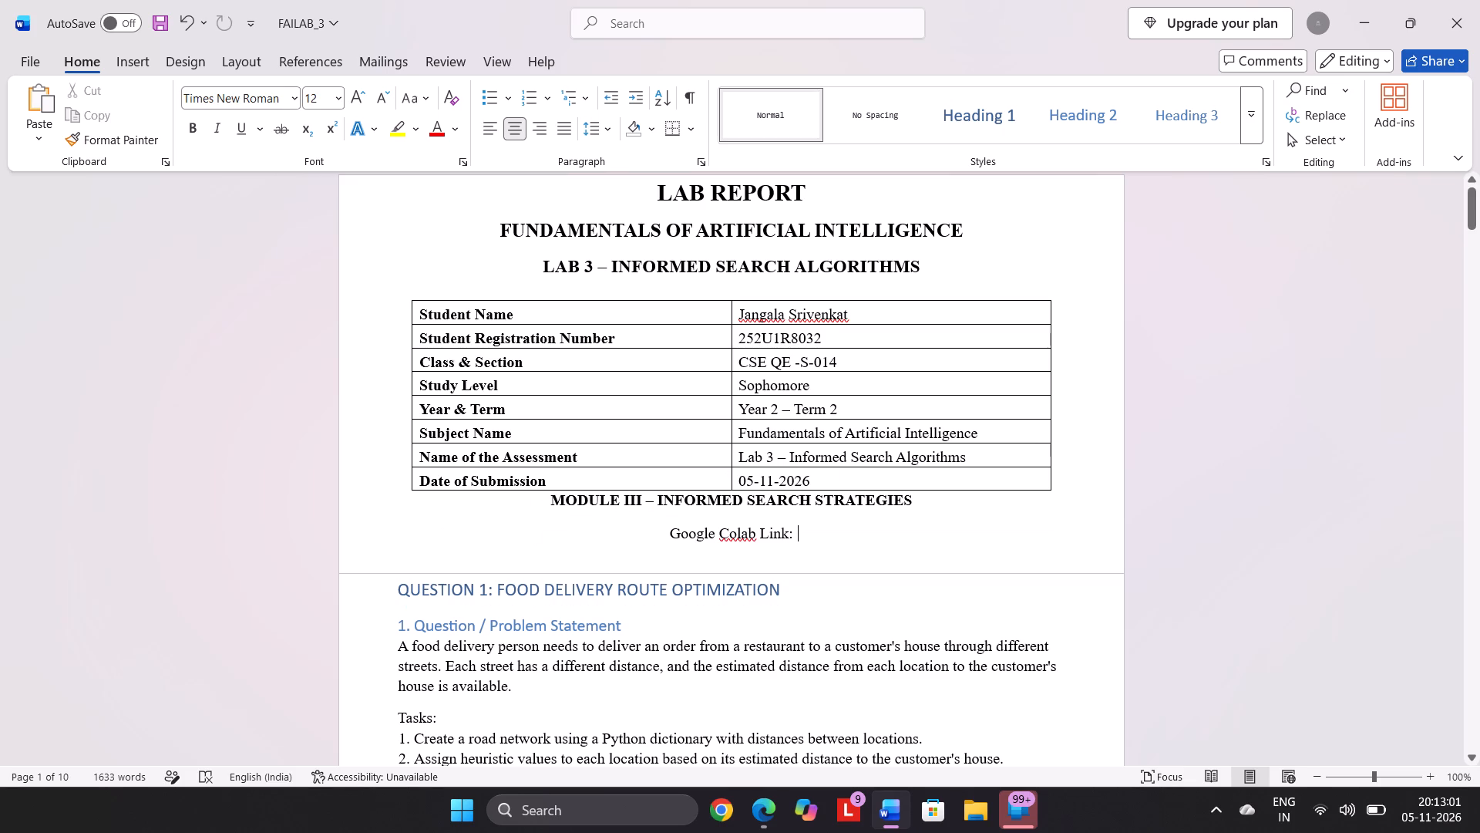
key(ctrl+v)
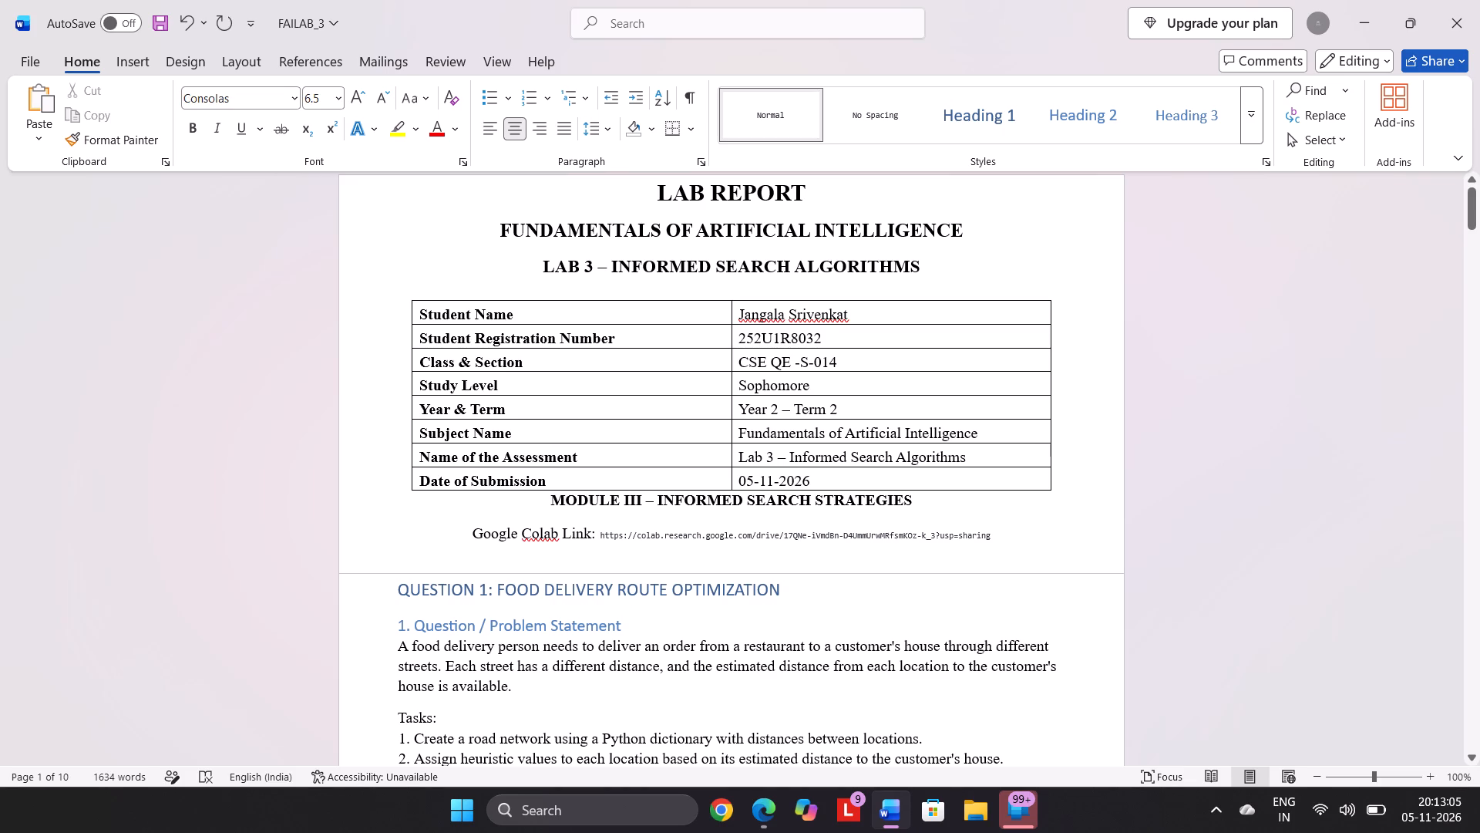
Copy the new first-page Colab link, close the submitted PDF and ChatGPT tabs, and test the link in a new browser tab.
drag(1004, 535, 600, 537)
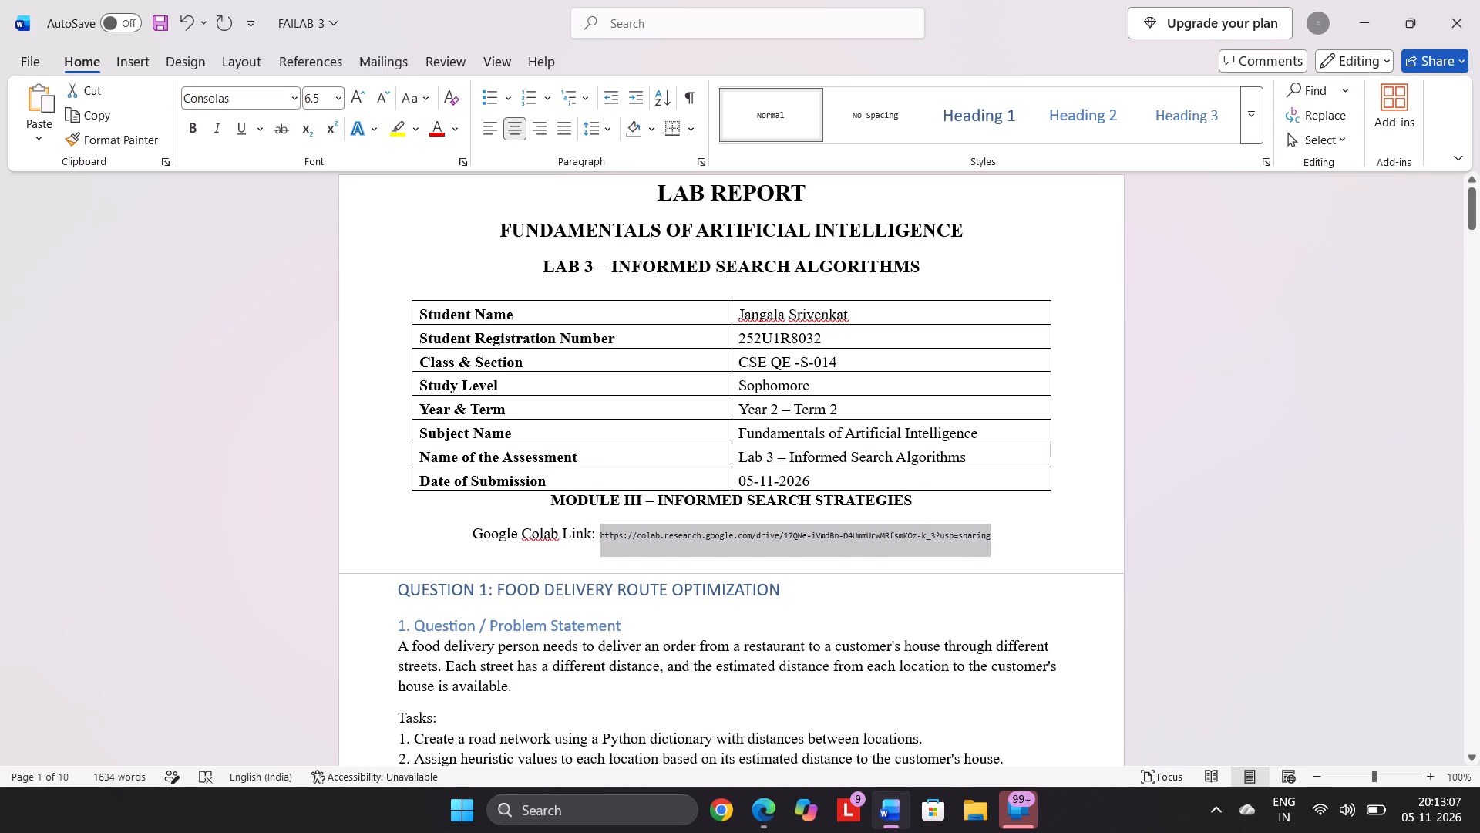
key(ctrl+c)
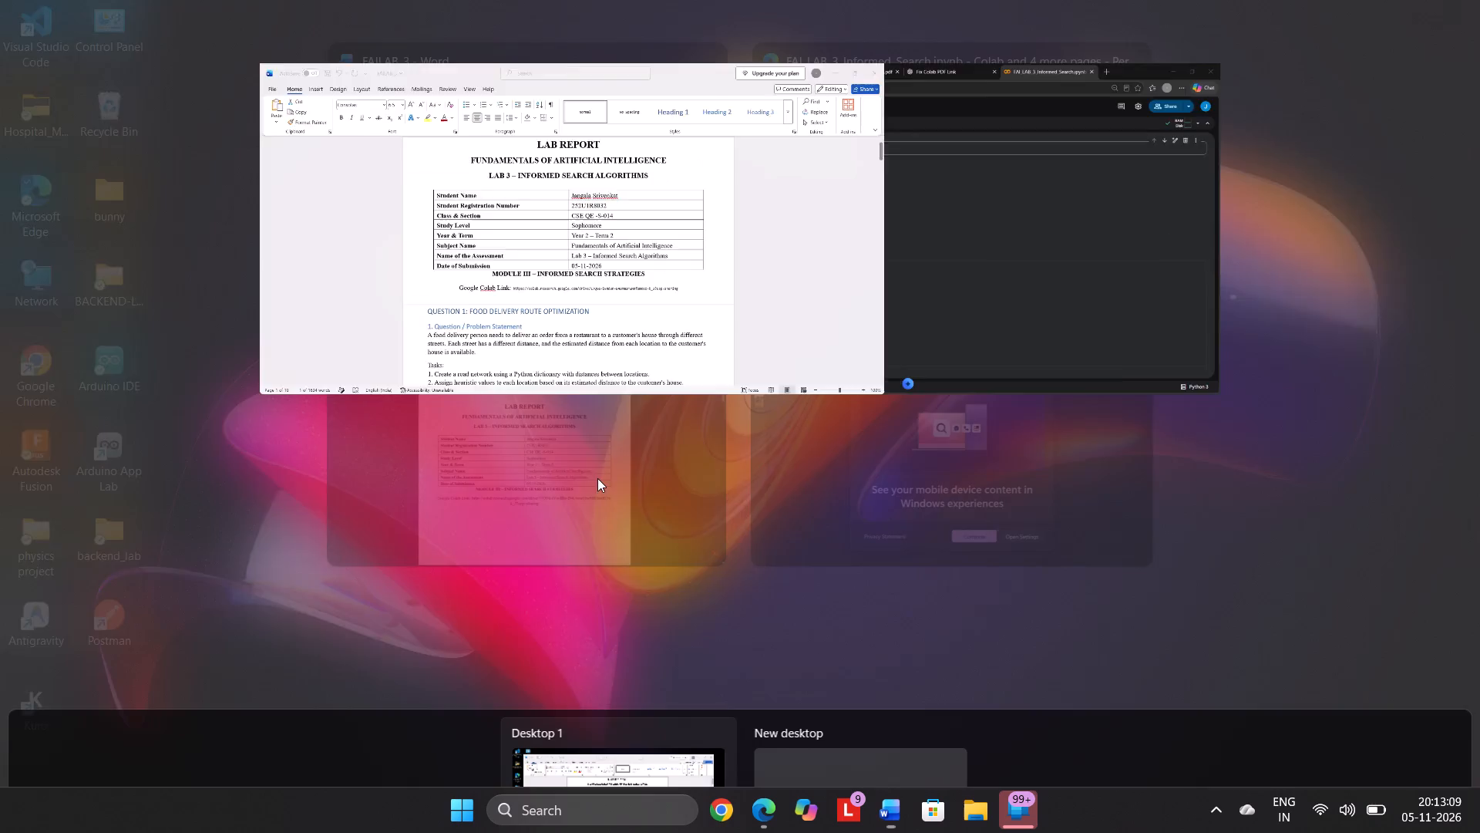
click(808, 222)
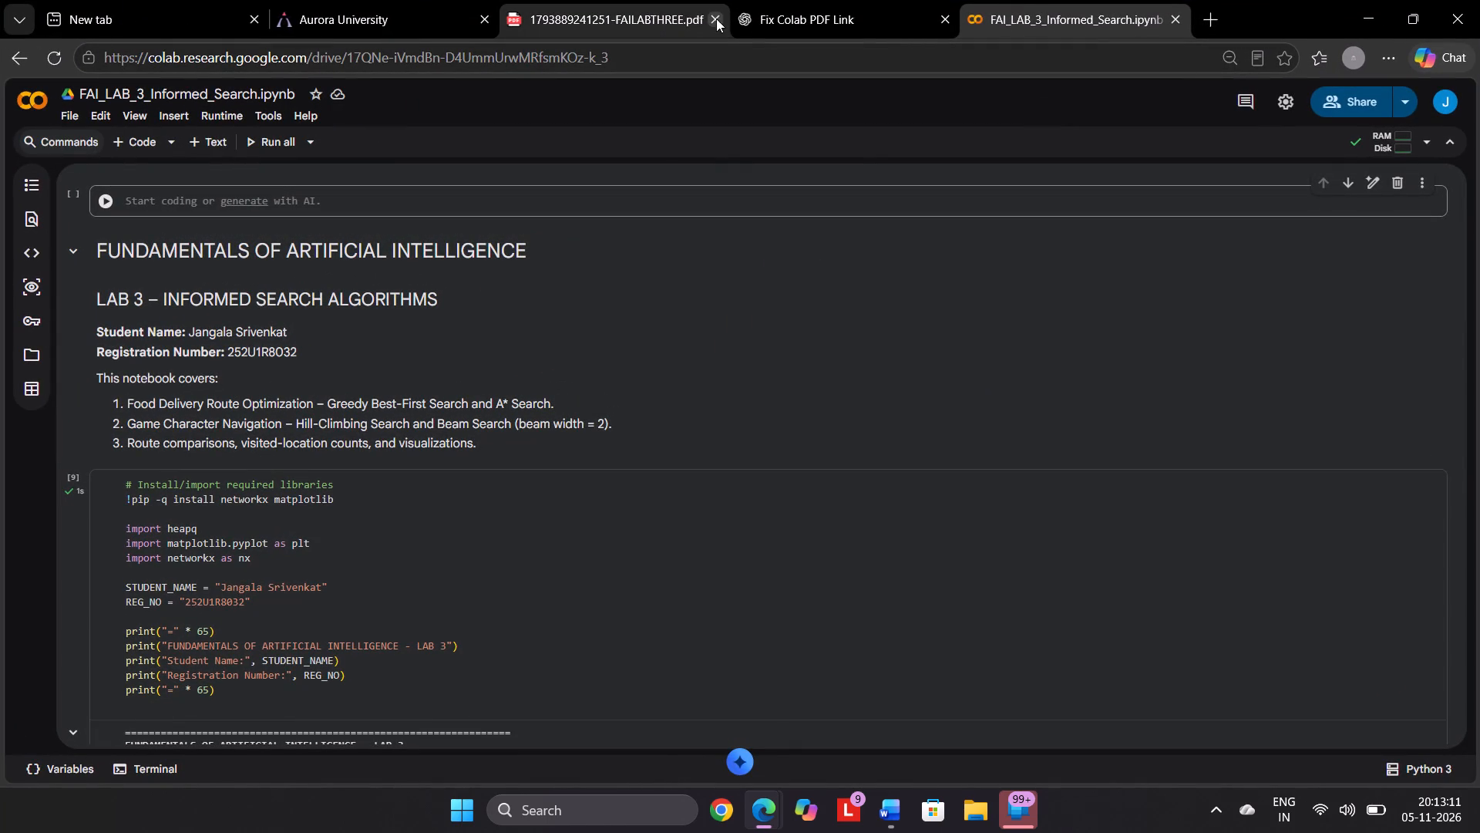
click(715, 19)
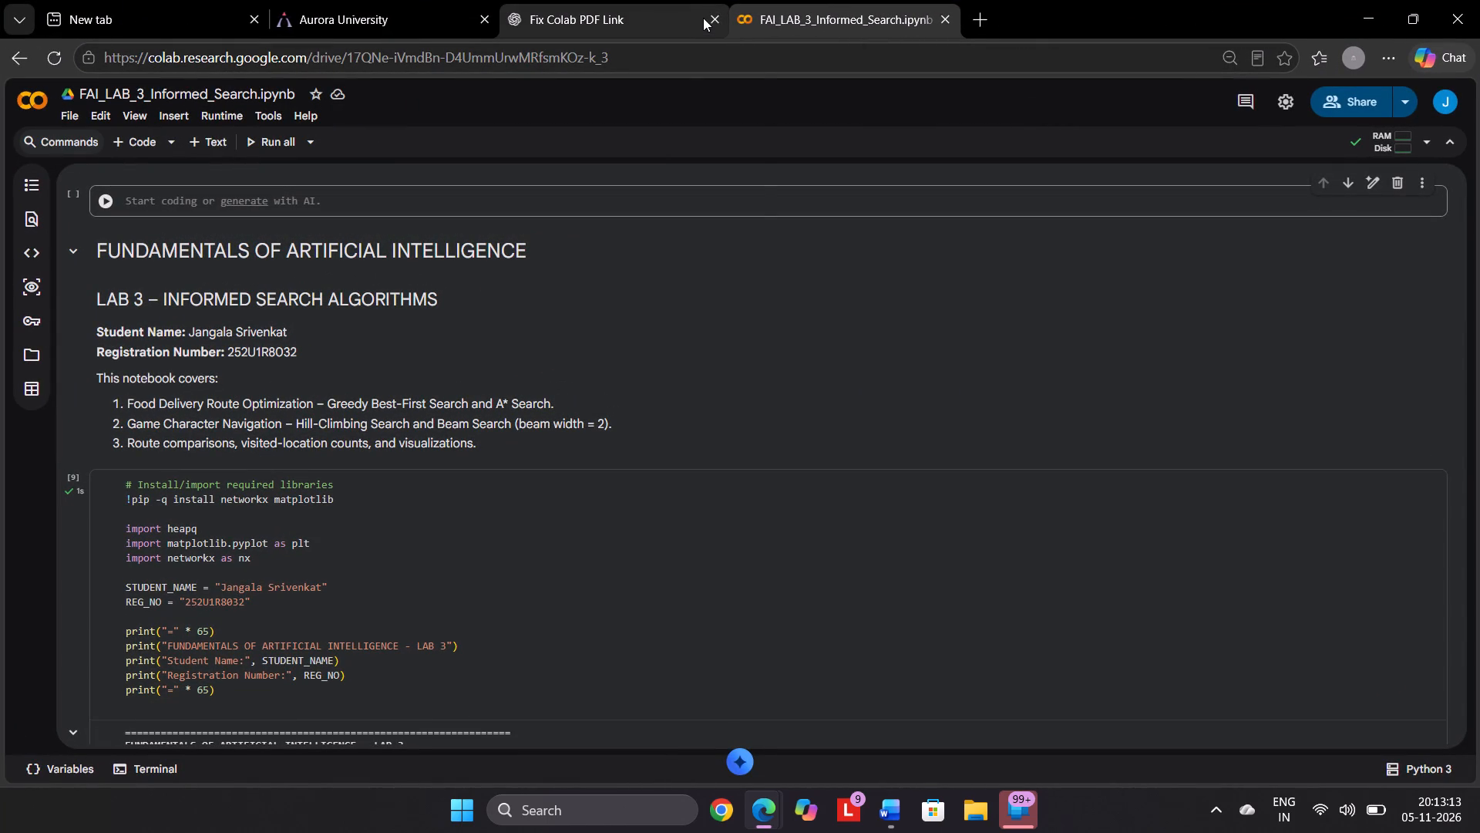
click(712, 18)
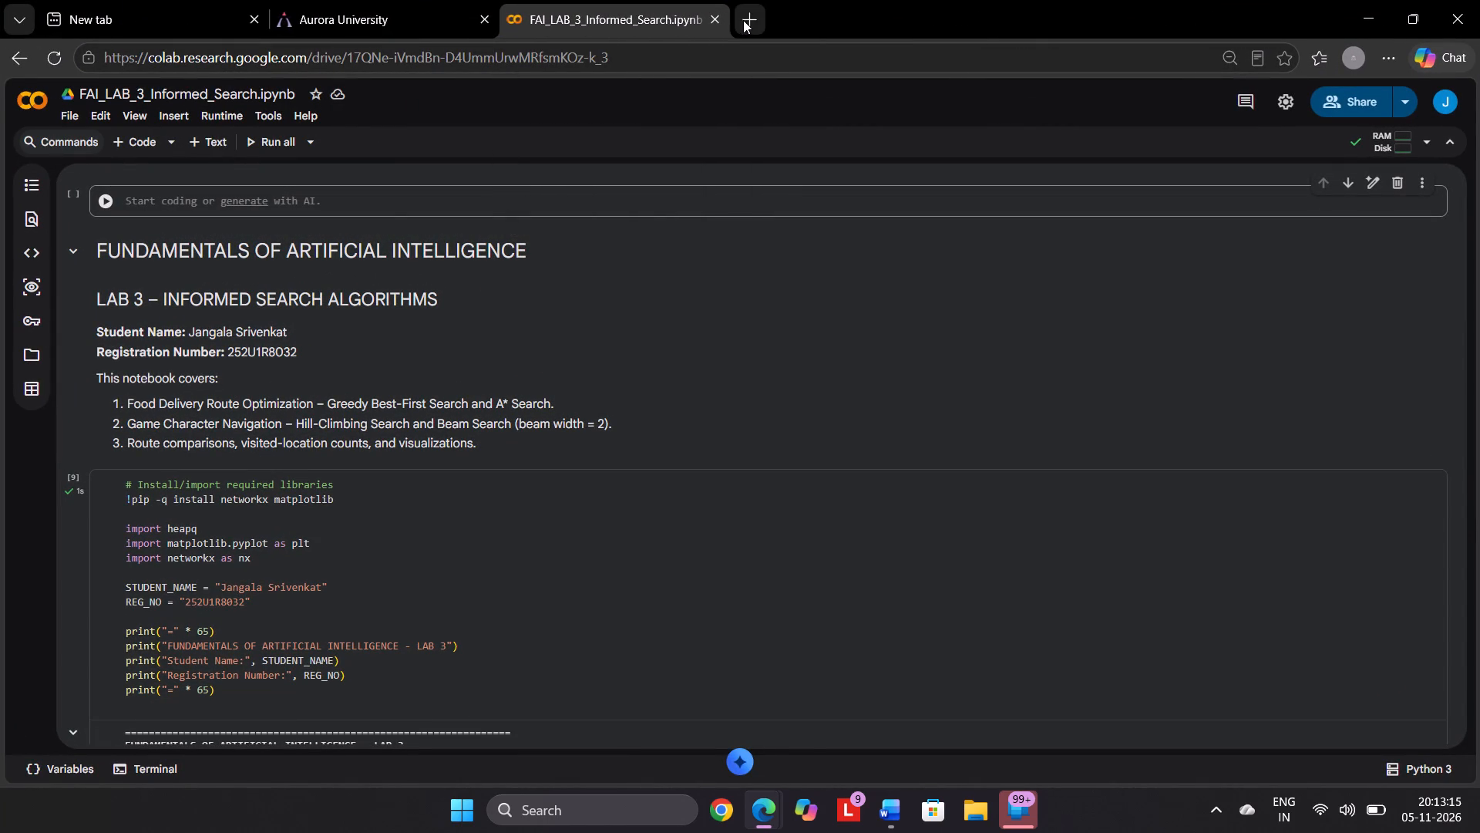
click(743, 20)
key(ctrl+v)
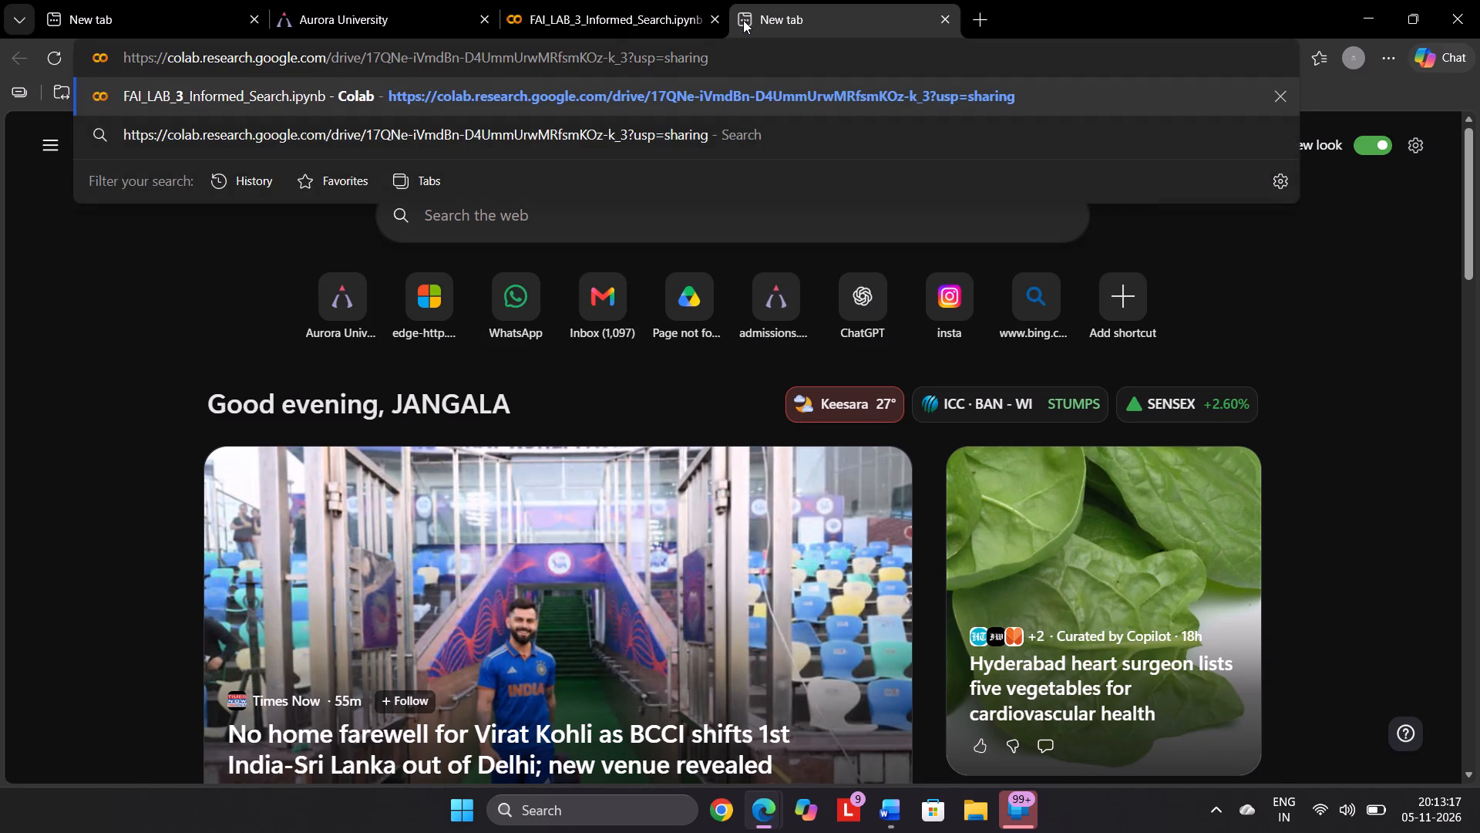
key(Return)
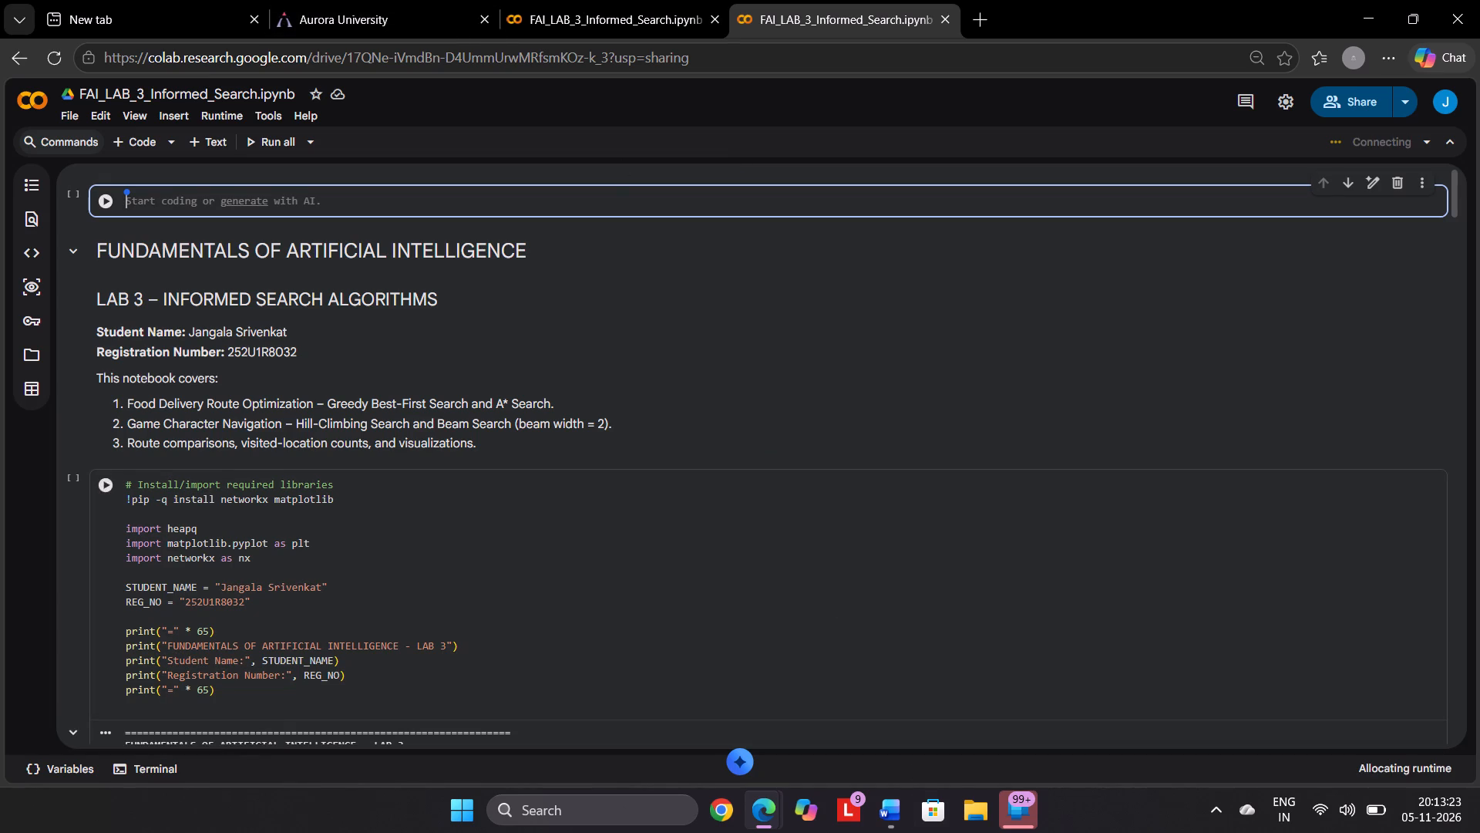
Back in Word, replace the URL under "4. Google Colab Link" after Screenshot 10 with the copied notebook link.
click(879, 720)
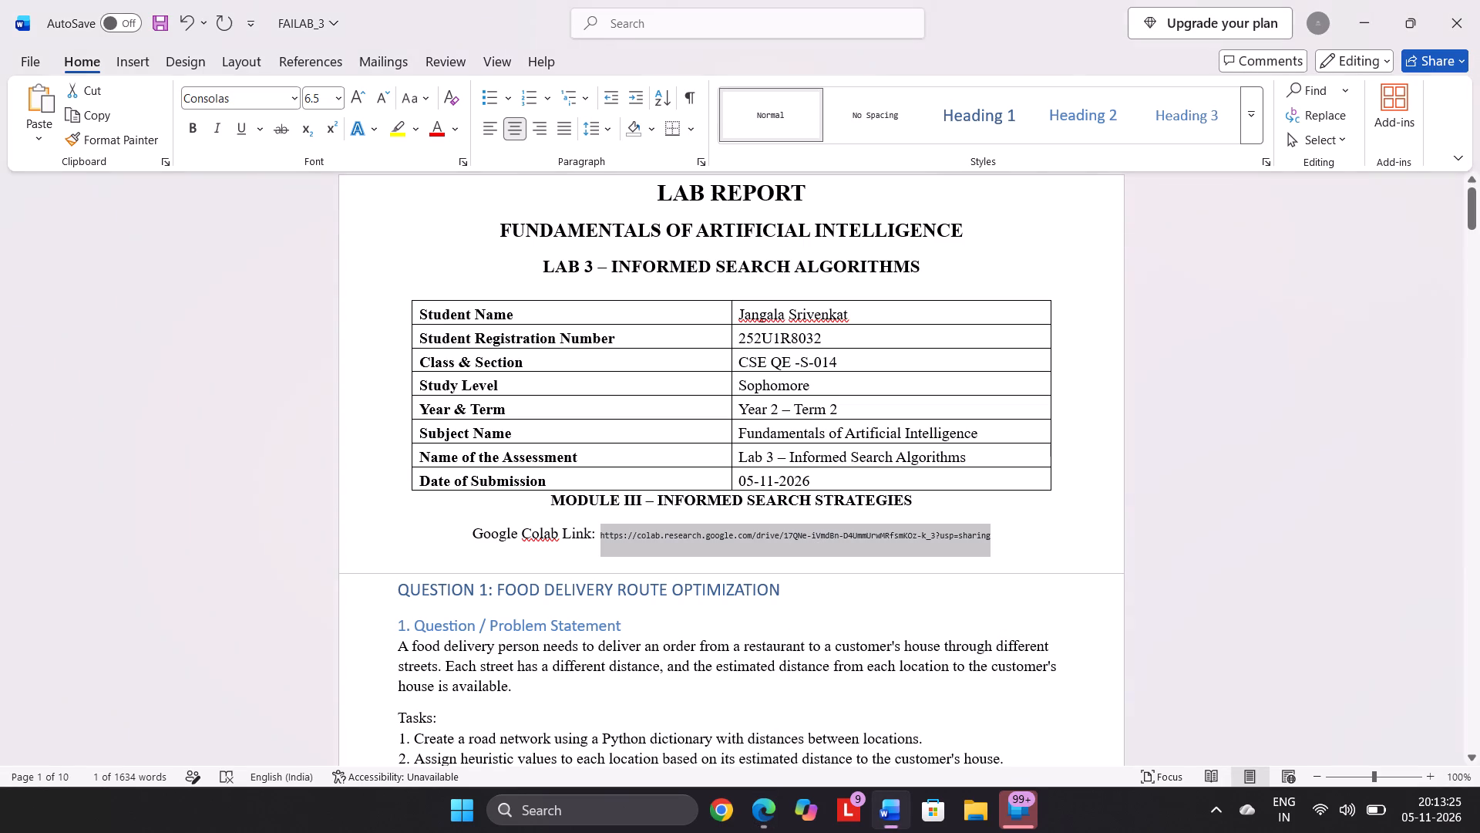
click(875, 576)
scroll(875, 576, down, 2)
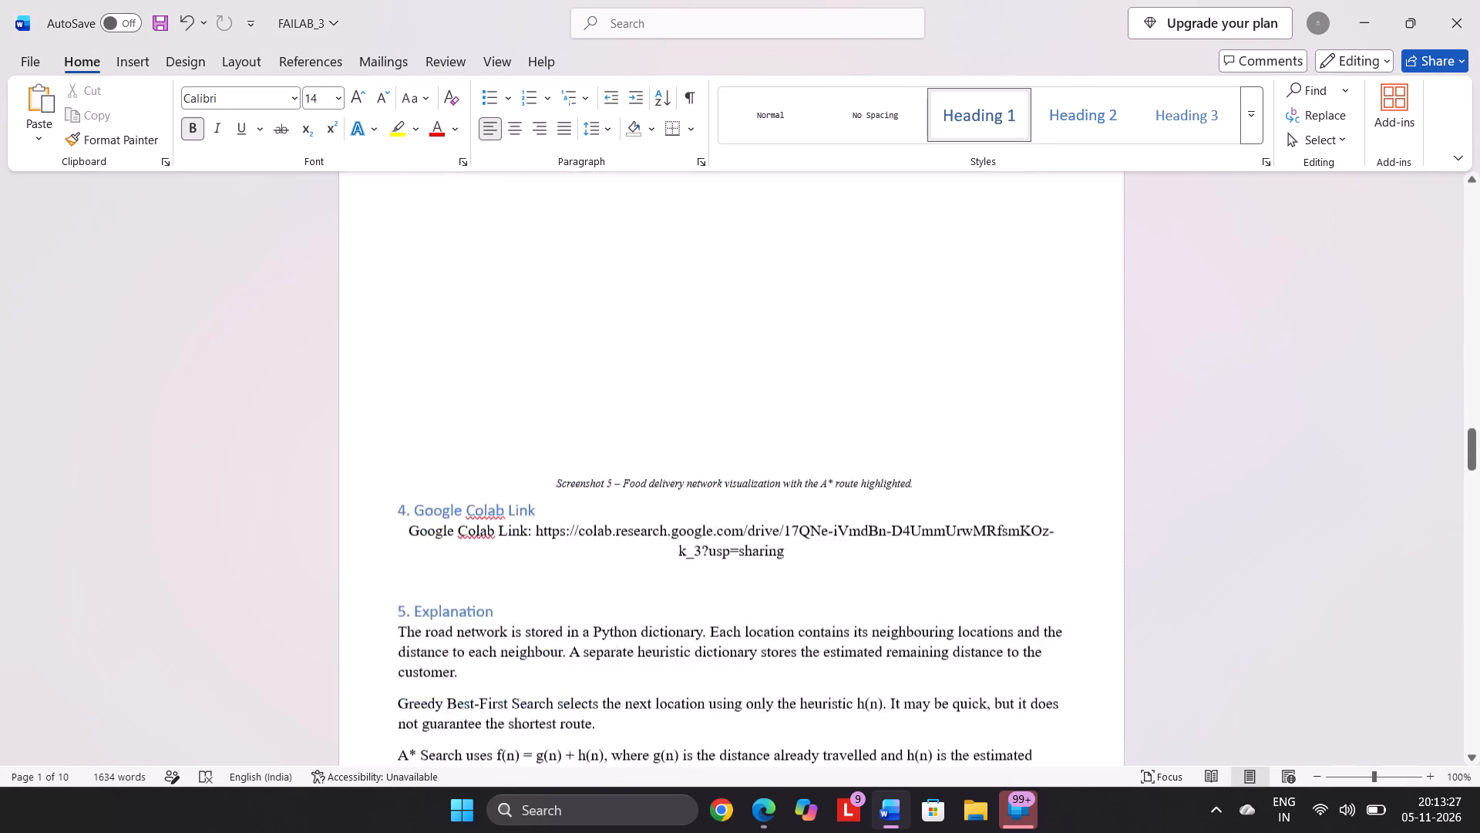
scroll(875, 576, down, 1)
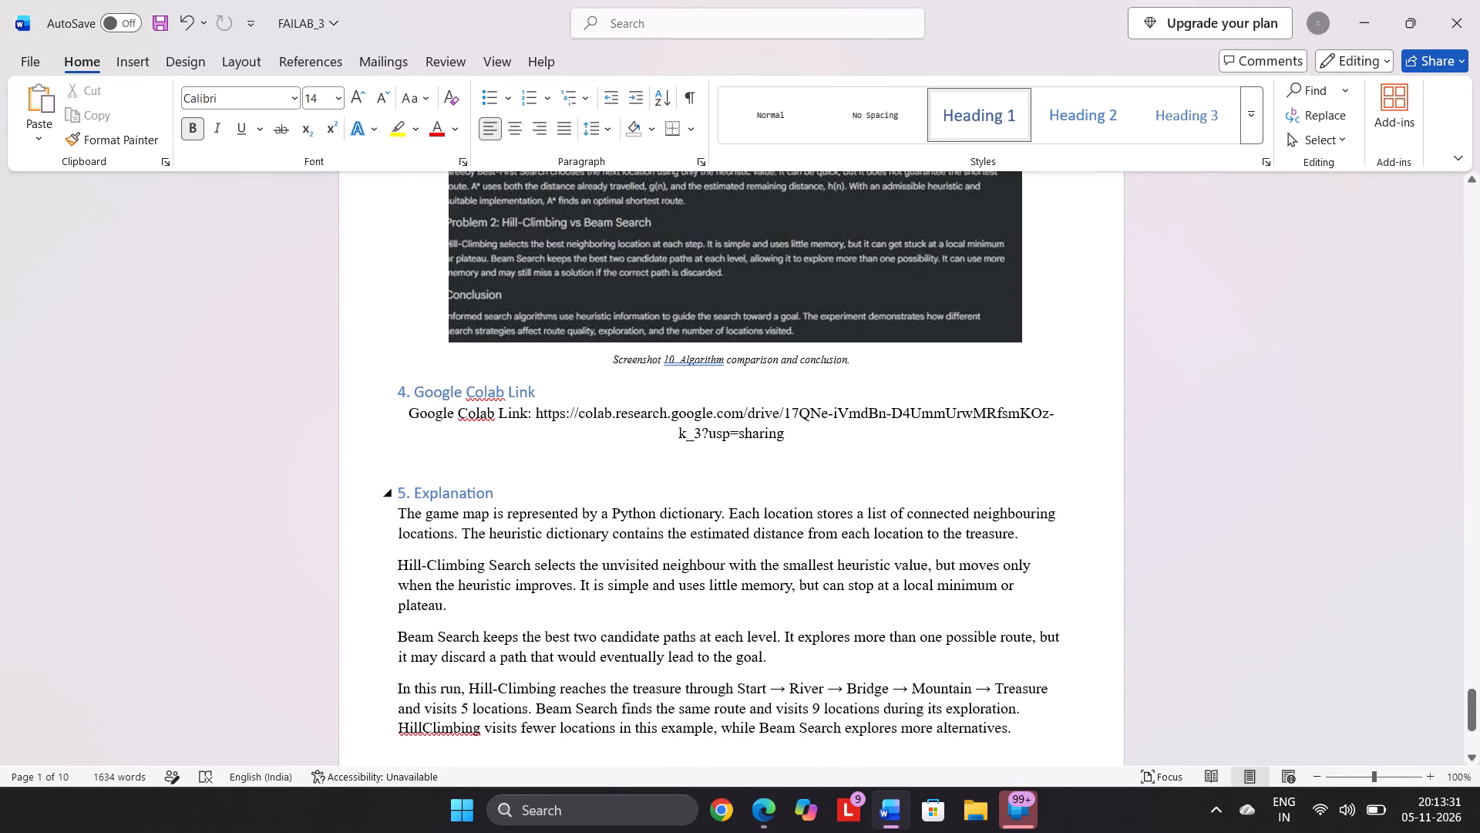
drag(806, 443, 488, 425)
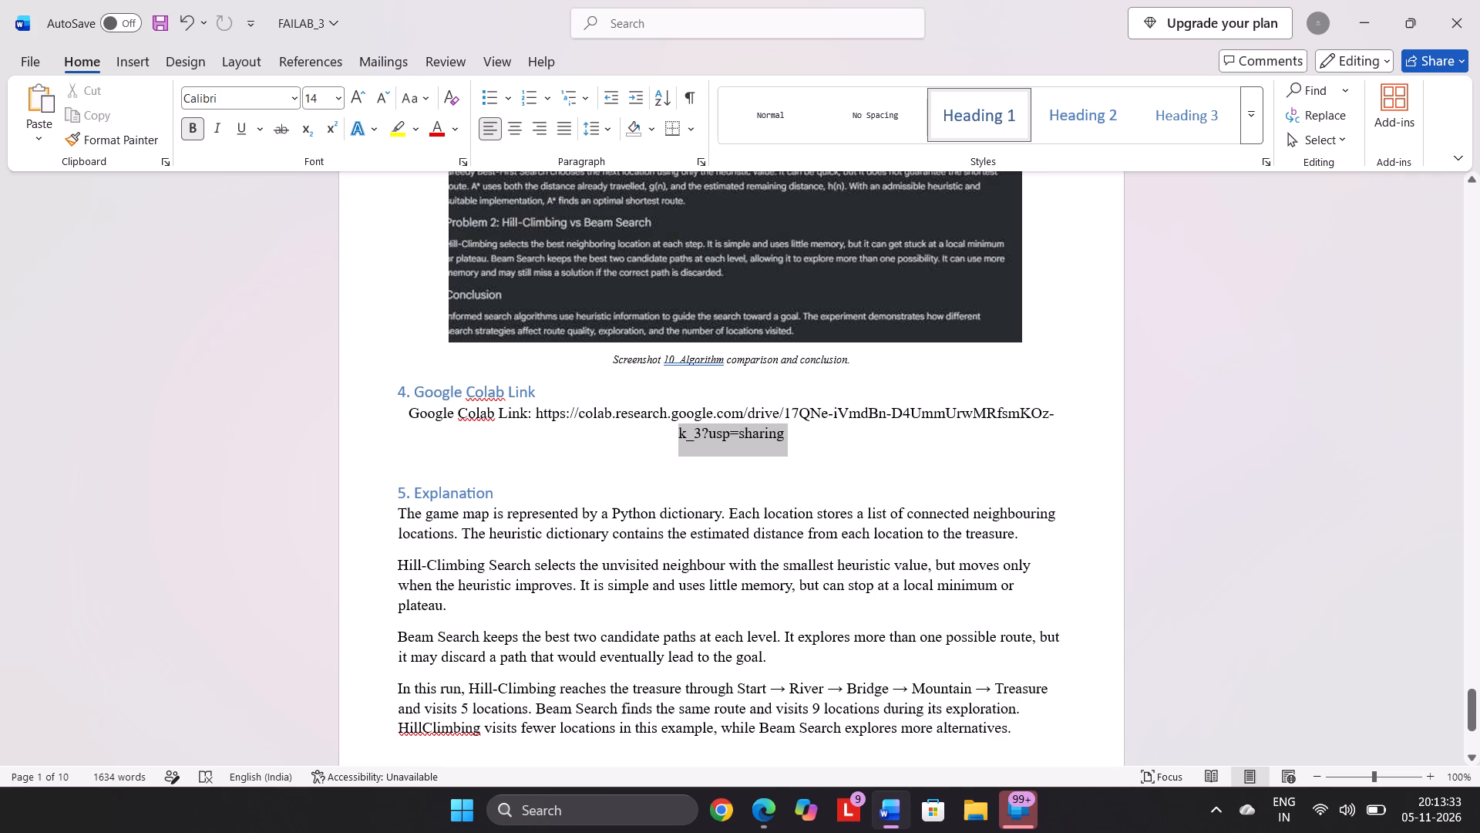
drag(488, 425, 535, 417)
key(BackSpace)
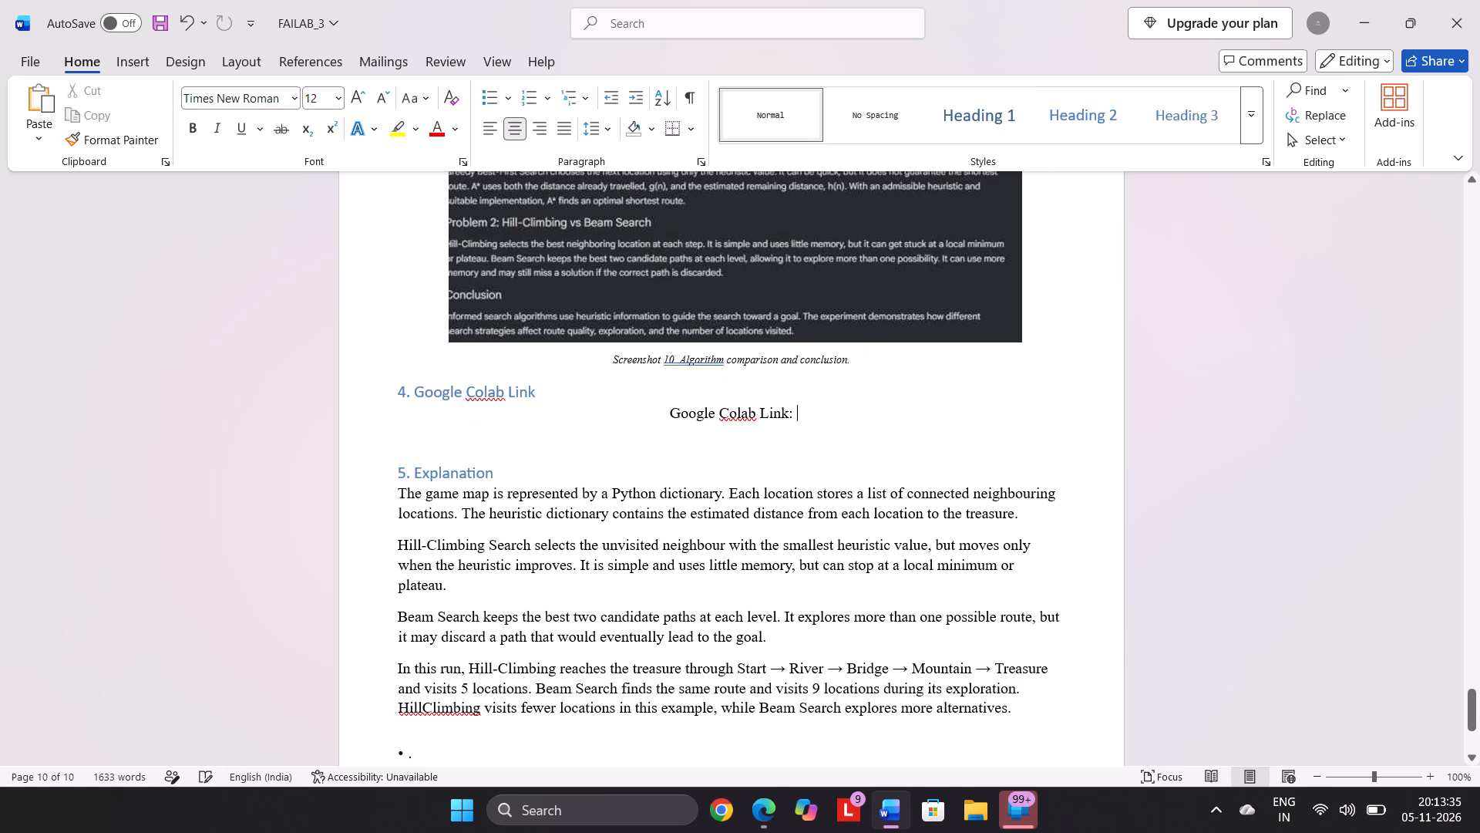
key(ctrl+v)
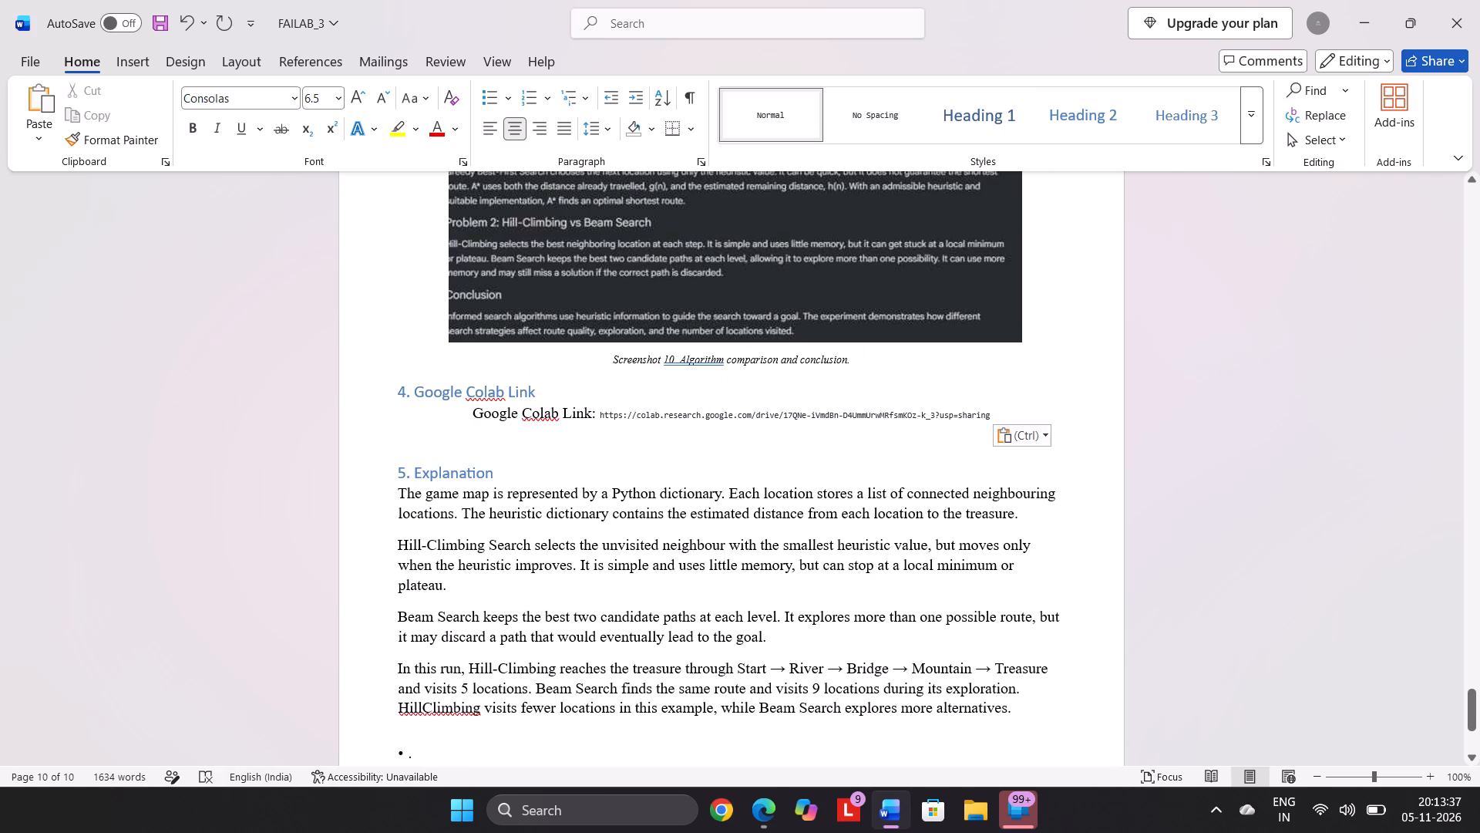
scroll(620, 455, down, 2)
scroll(620, 455, up, 2)
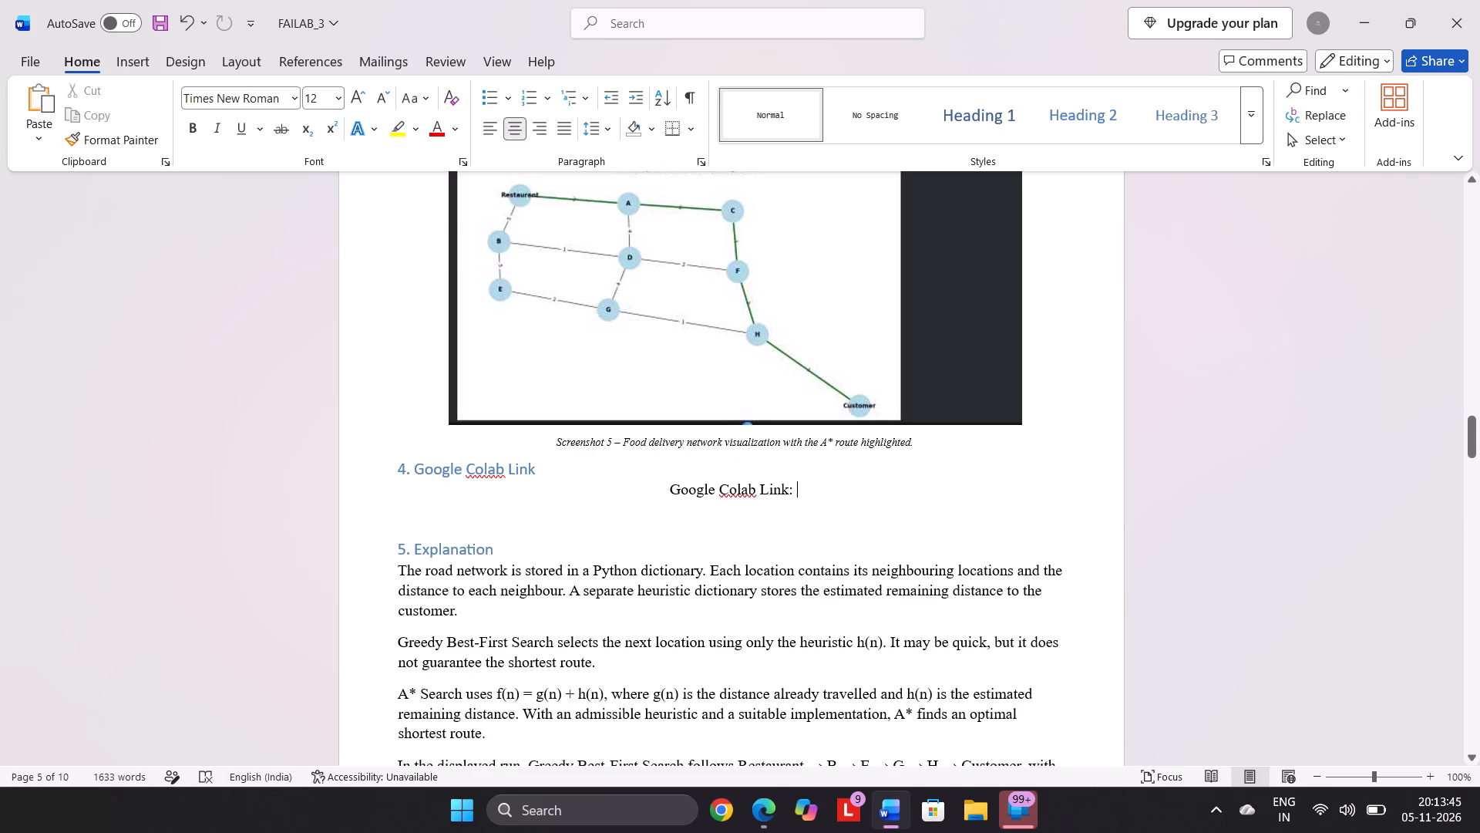
key(ctrl+v)
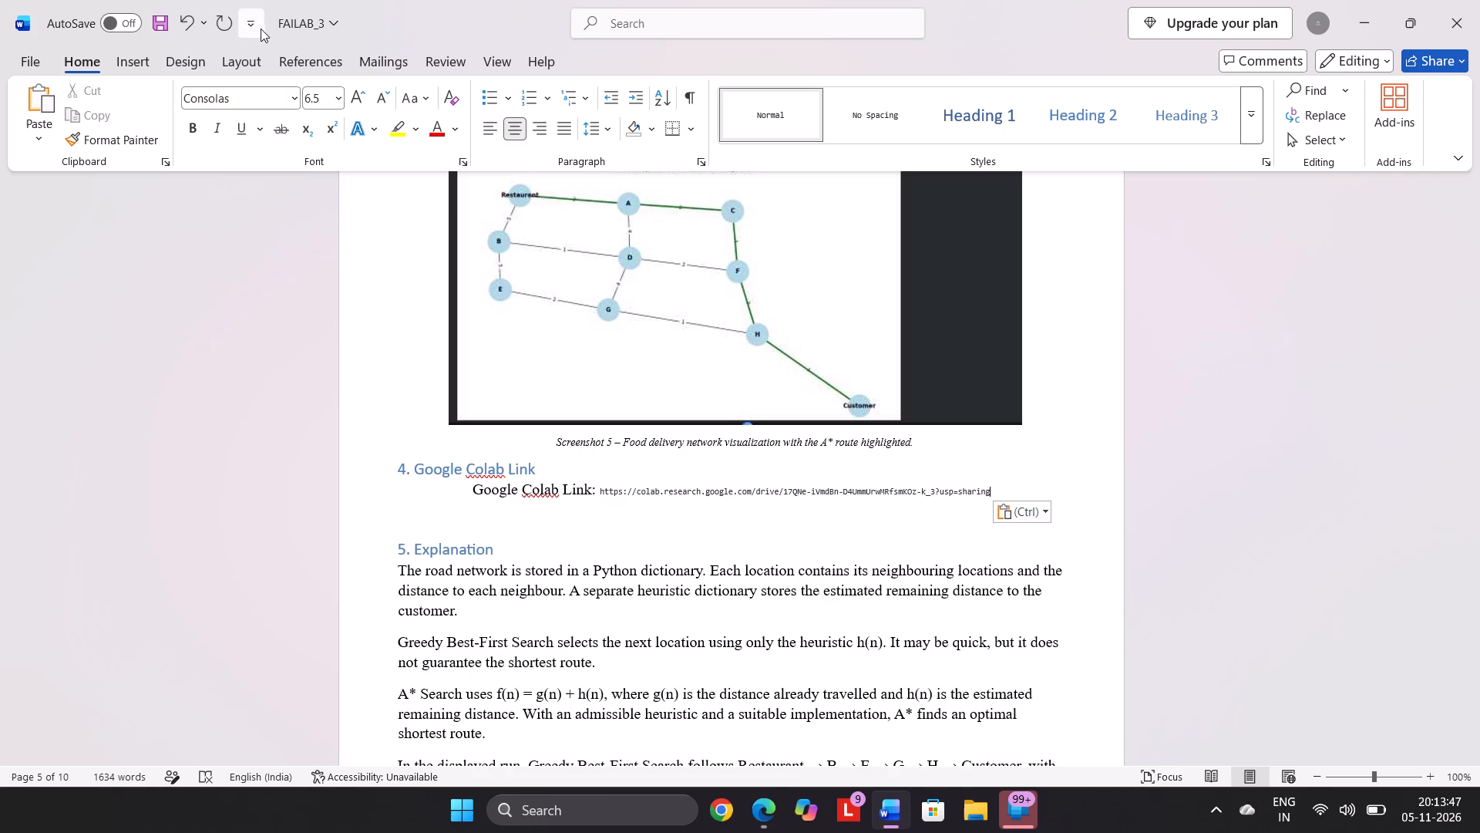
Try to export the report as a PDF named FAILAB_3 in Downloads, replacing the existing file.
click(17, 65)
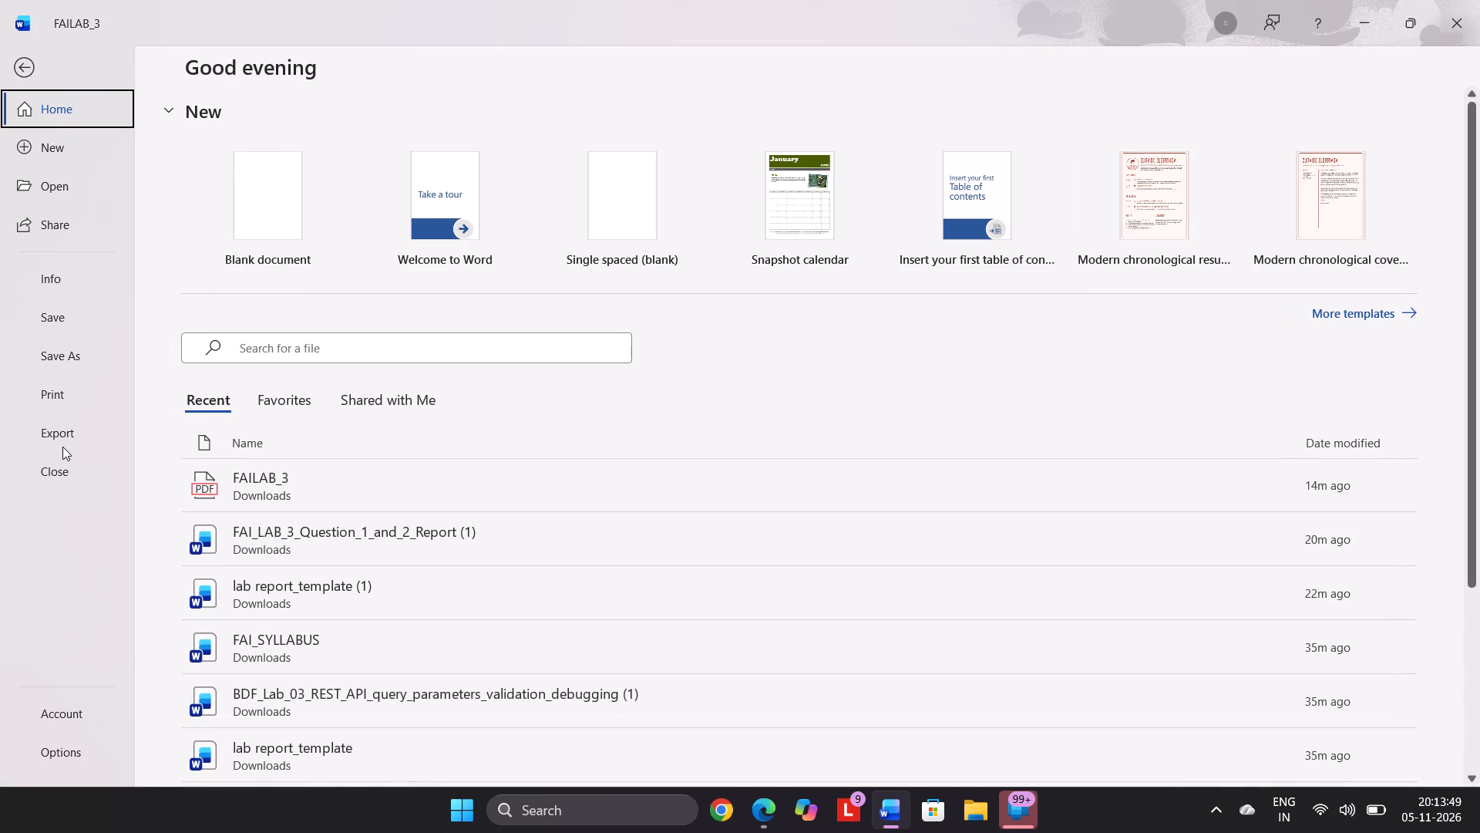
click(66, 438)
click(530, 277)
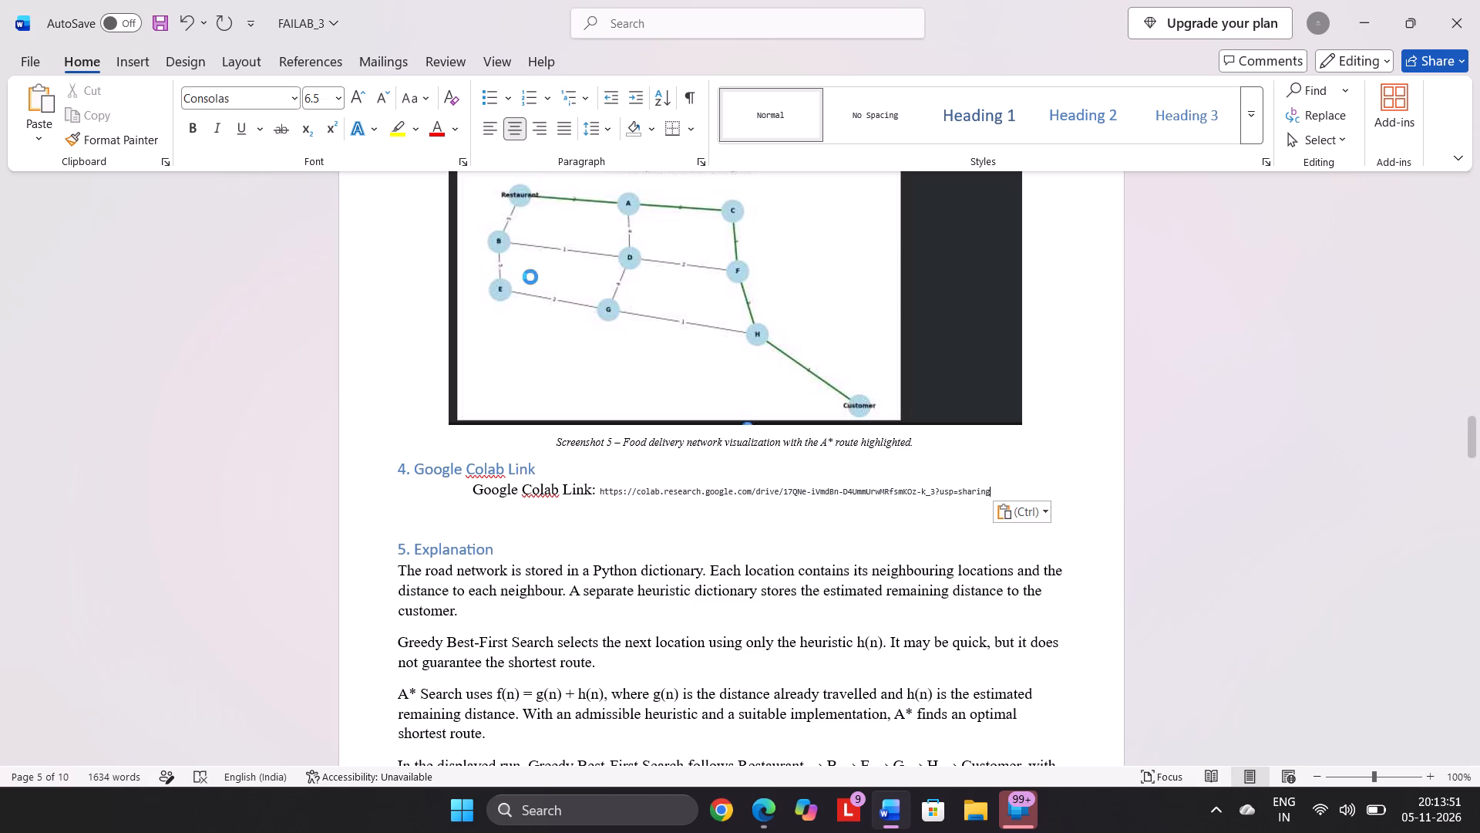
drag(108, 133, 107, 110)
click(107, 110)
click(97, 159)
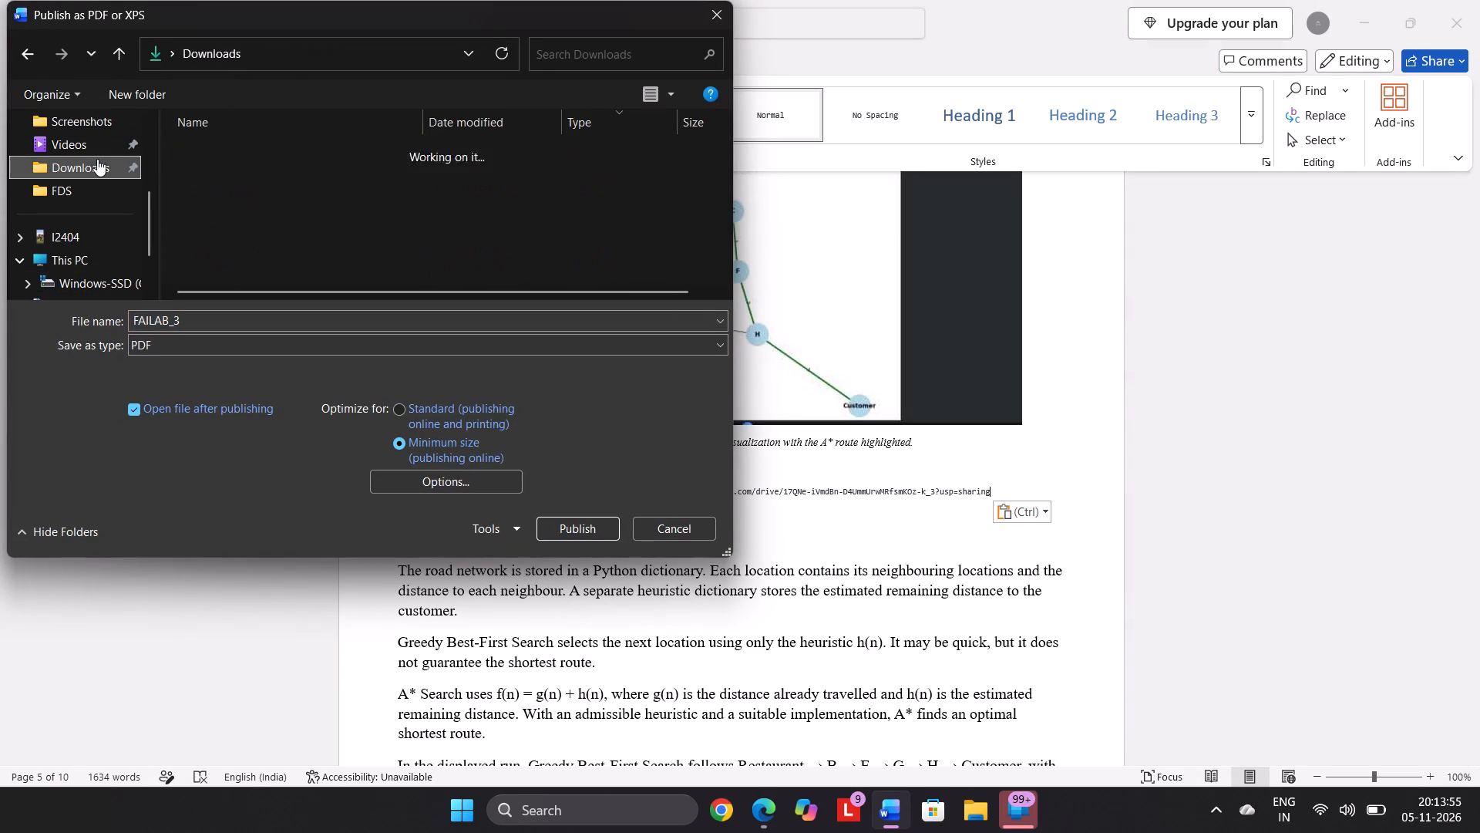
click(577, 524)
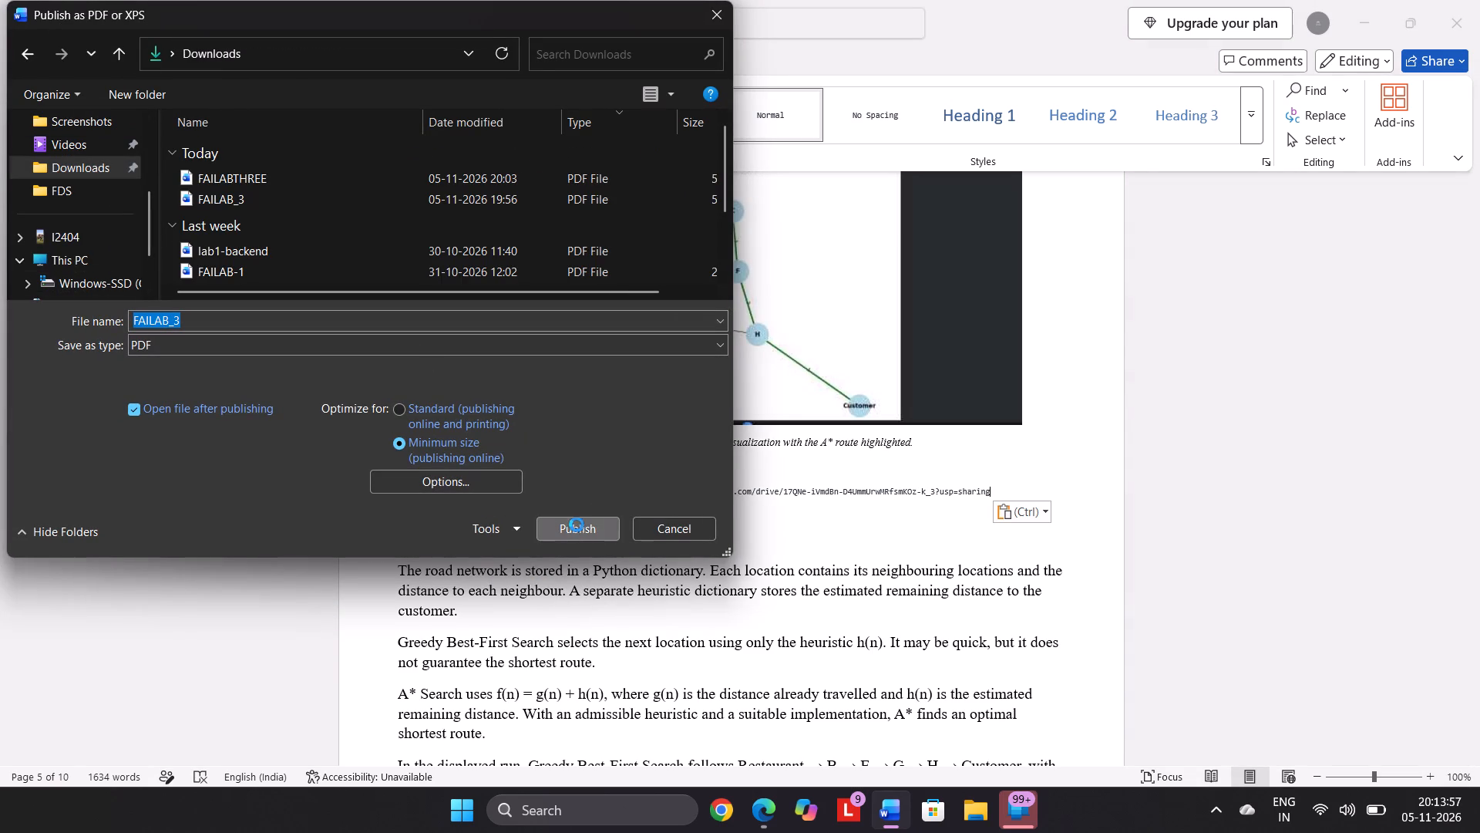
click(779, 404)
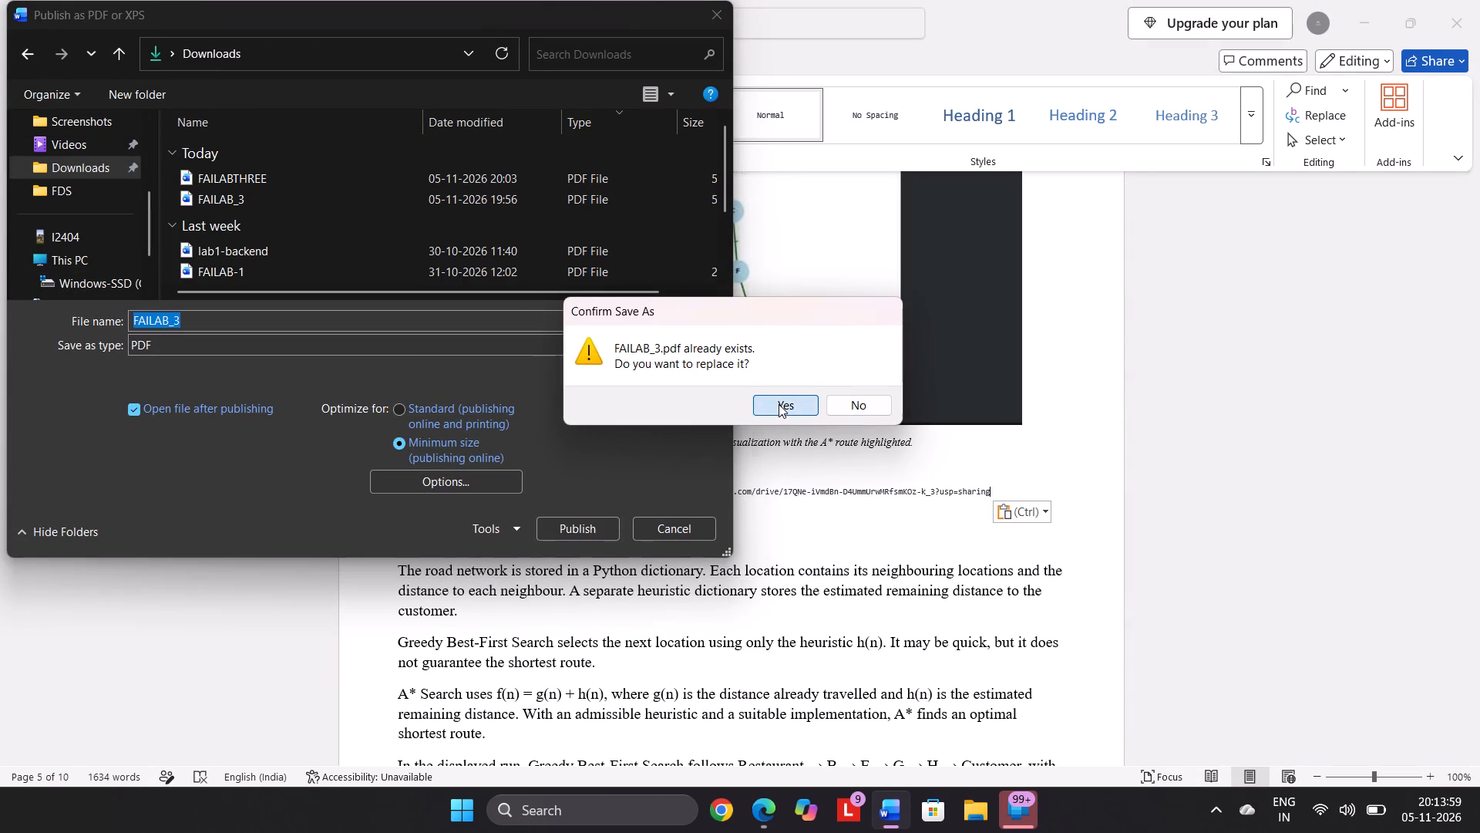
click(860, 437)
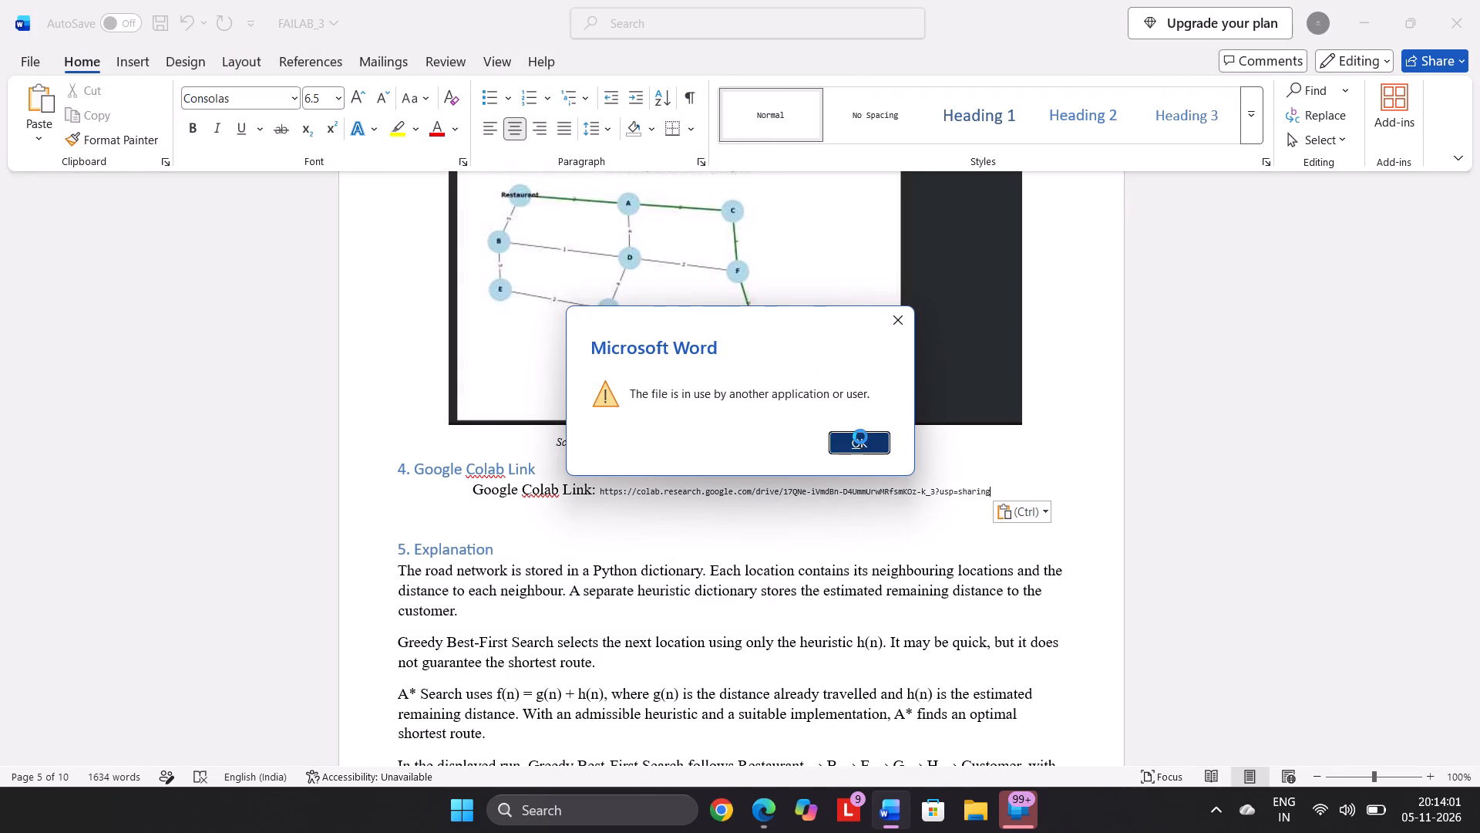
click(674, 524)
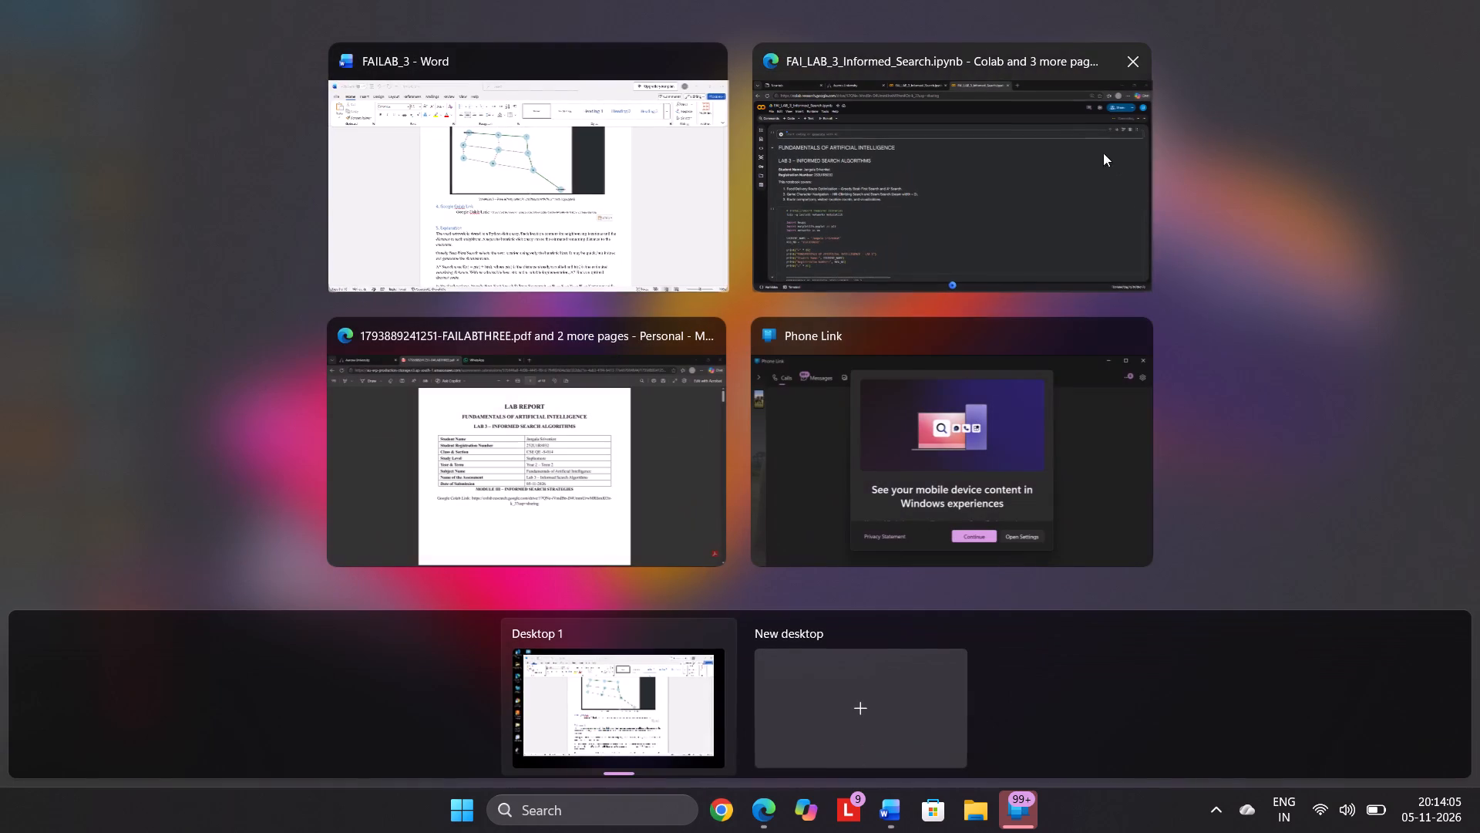
Switch to Edge and open the submitted Lab Report 3 file from the Aurora University assessments page.
click(820, 168)
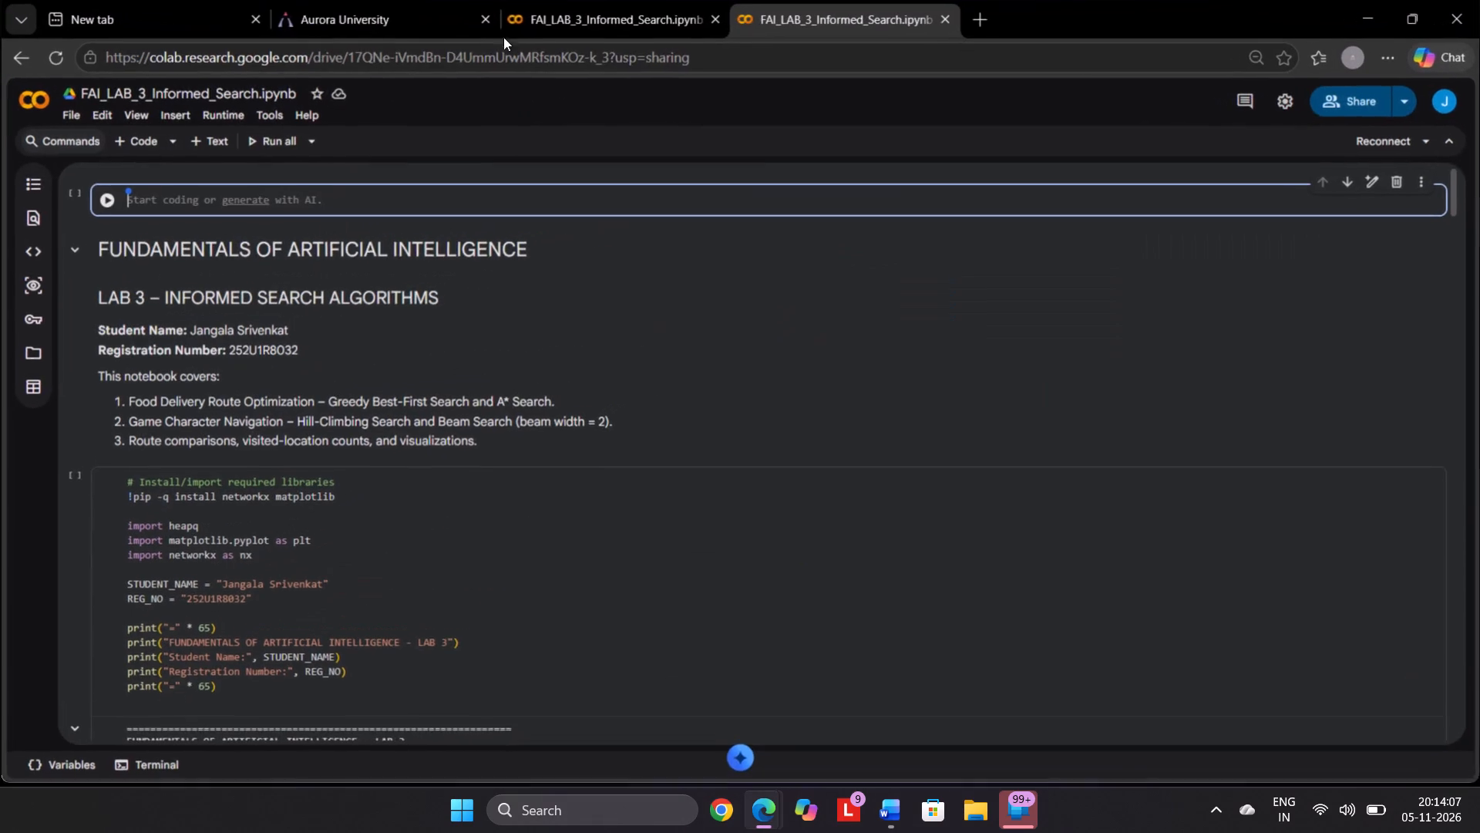
click(417, 12)
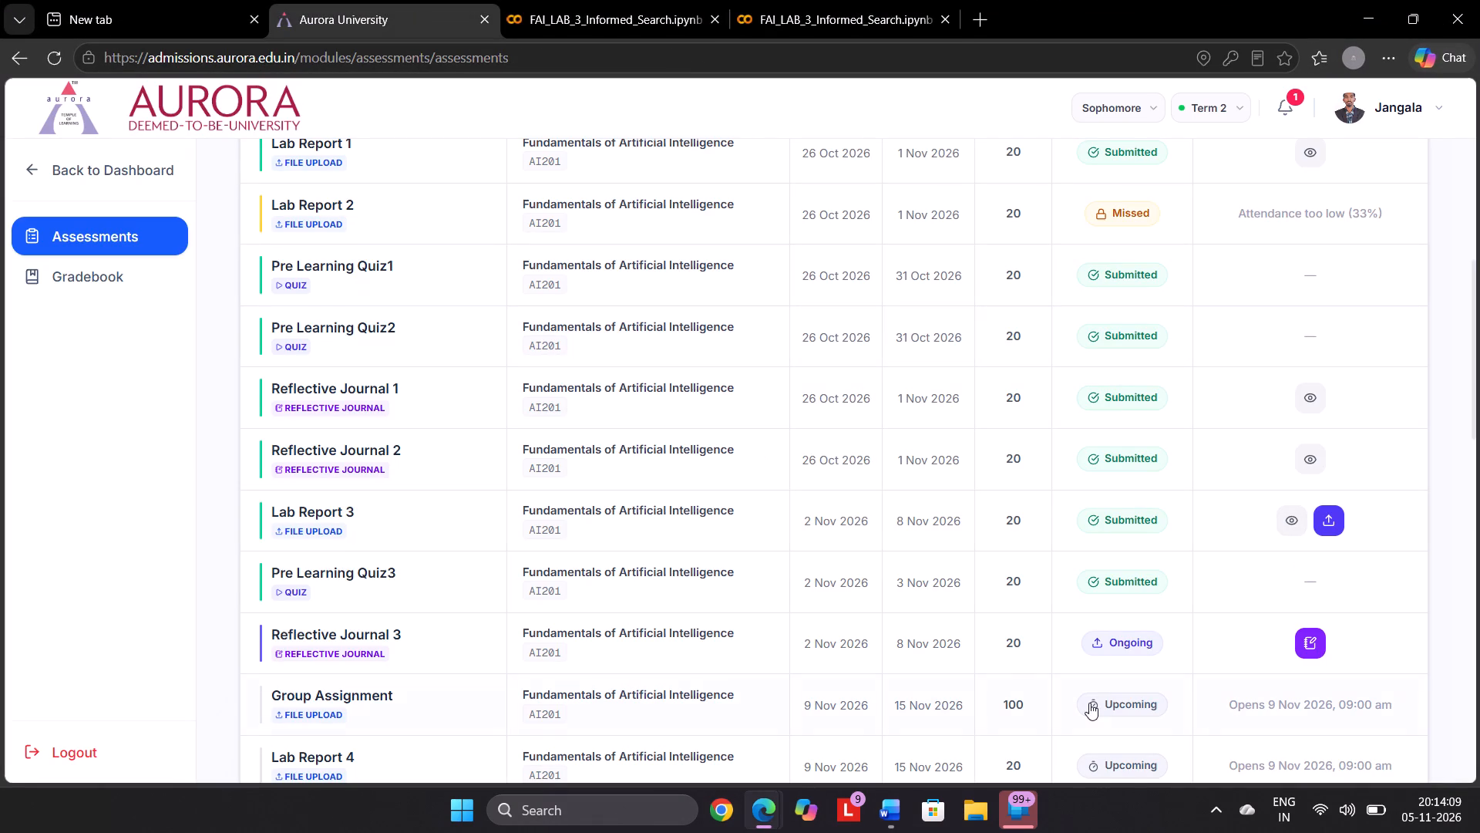
click(1297, 514)
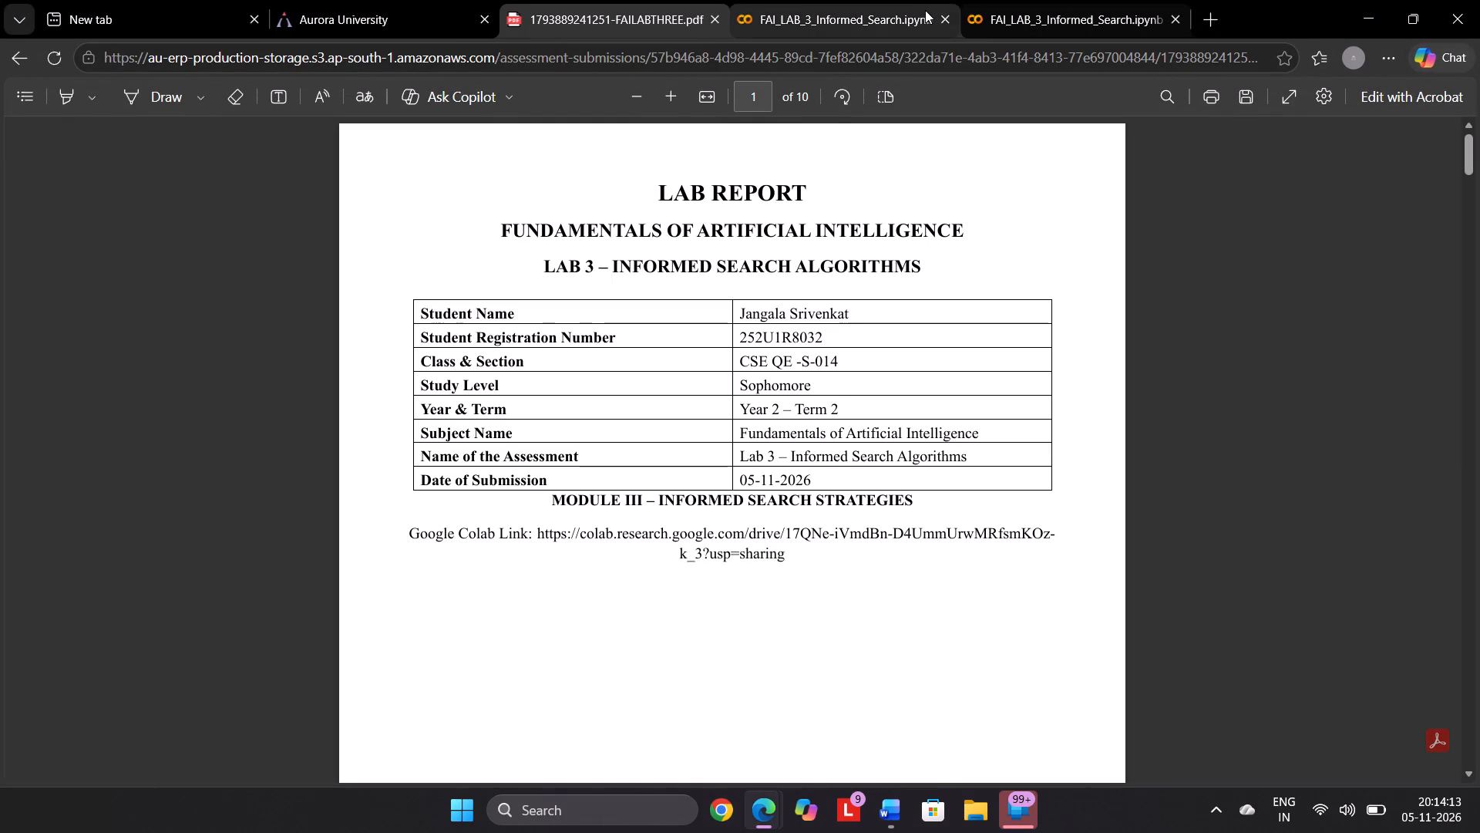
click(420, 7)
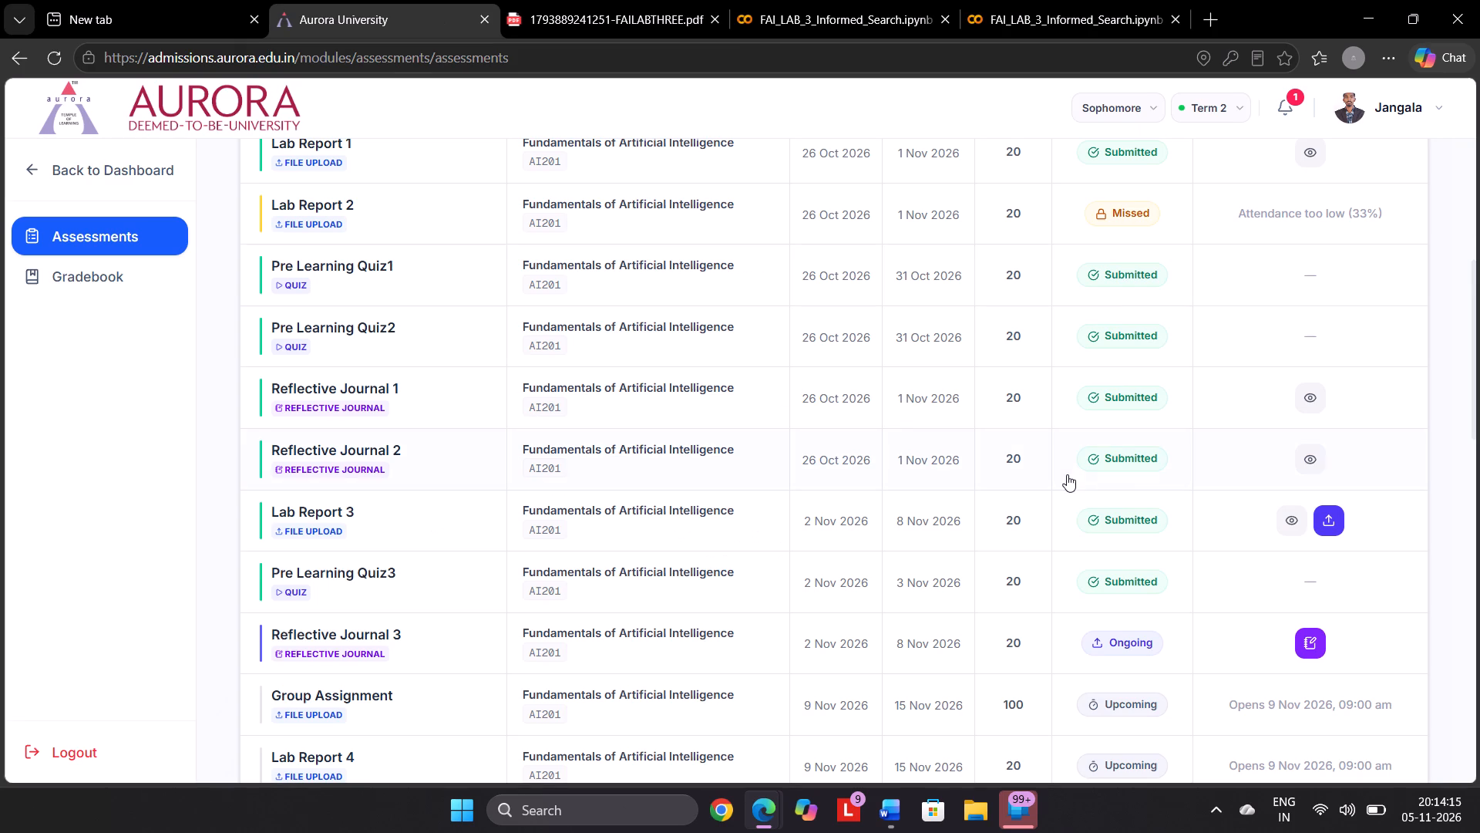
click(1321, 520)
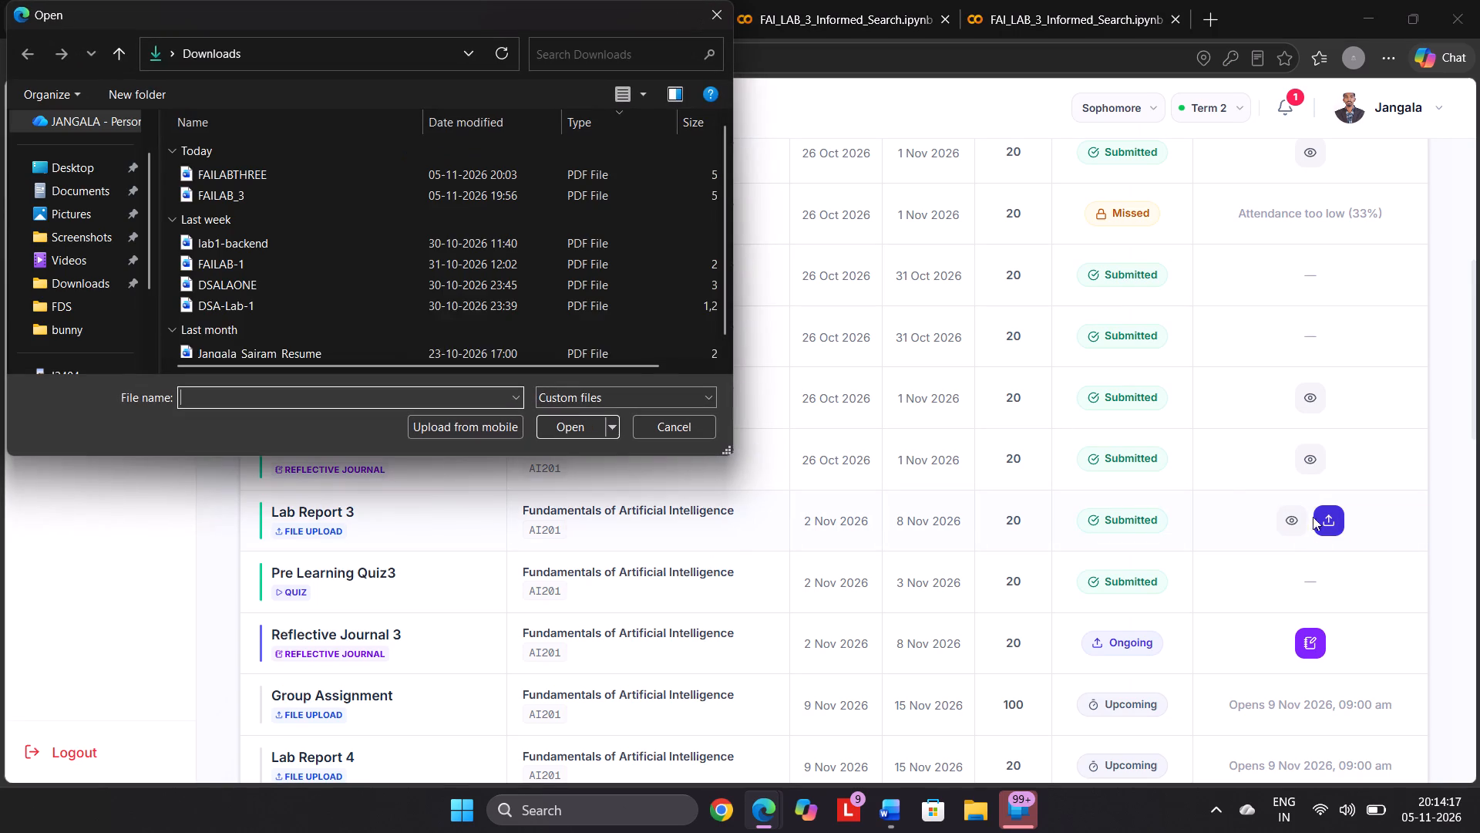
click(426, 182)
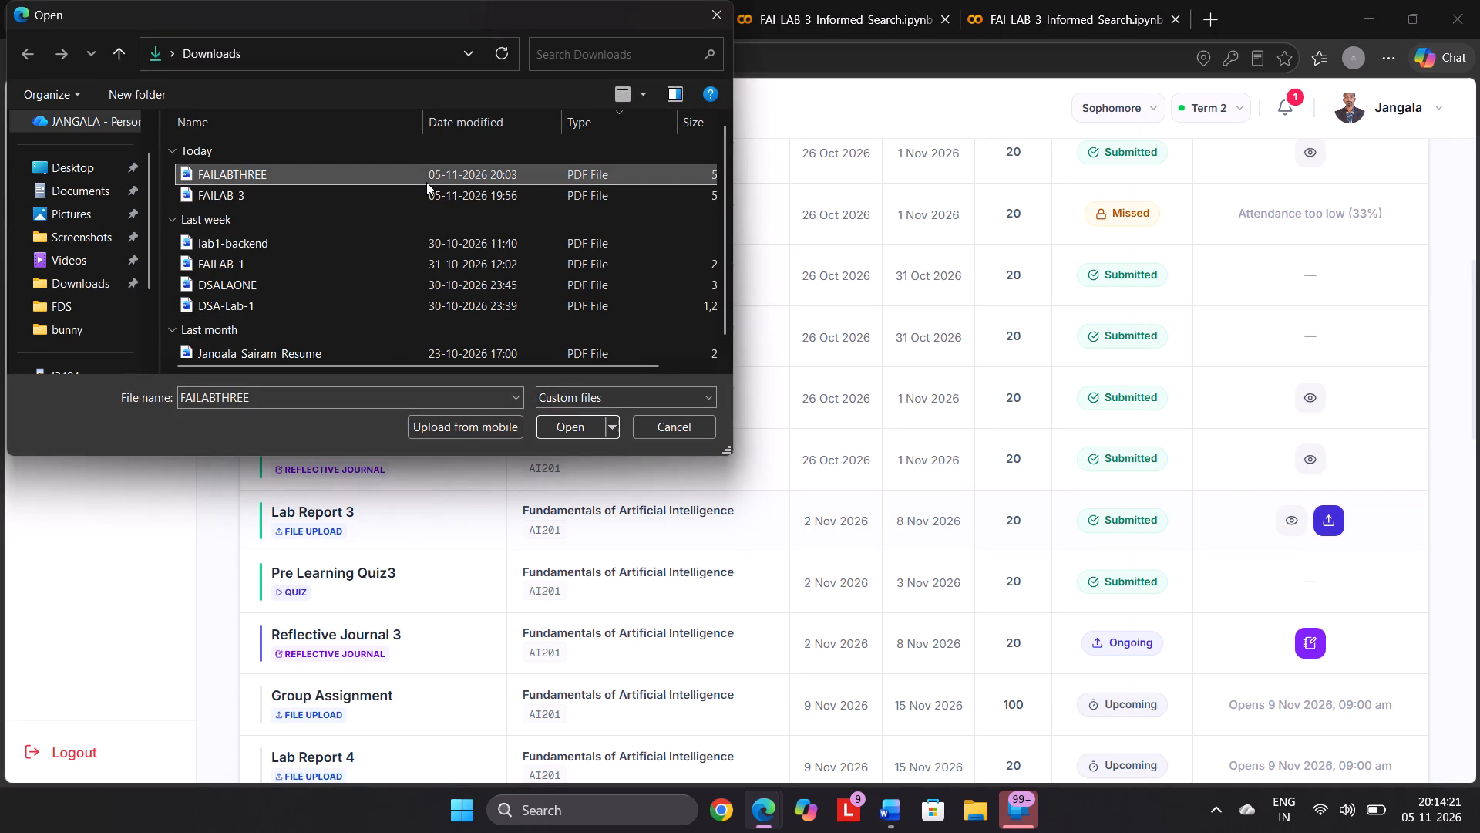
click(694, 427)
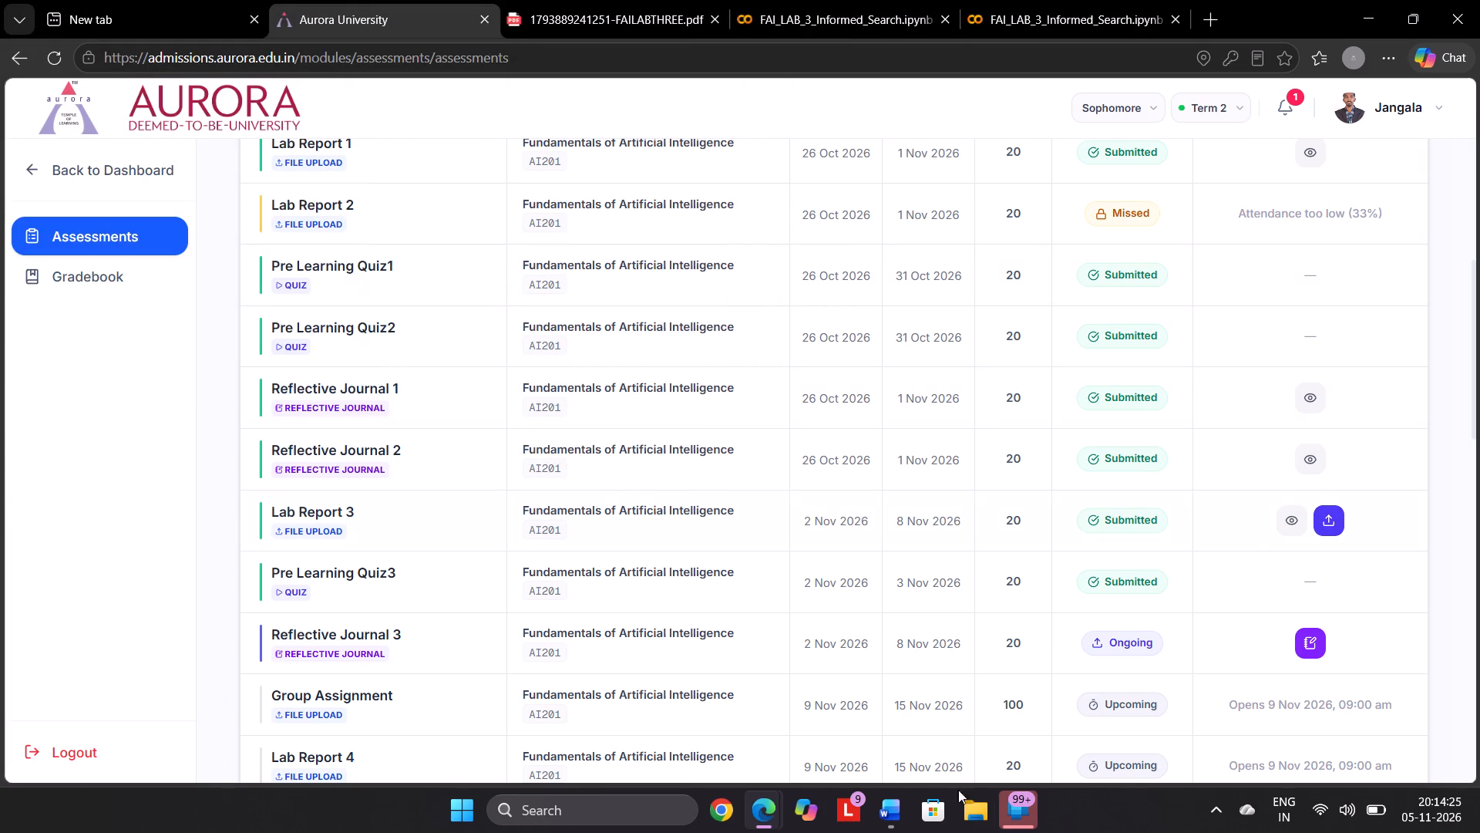
Switch back to Word and export the report to the Downloads folder as a PDF named 3_LABFAI.
click(877, 722)
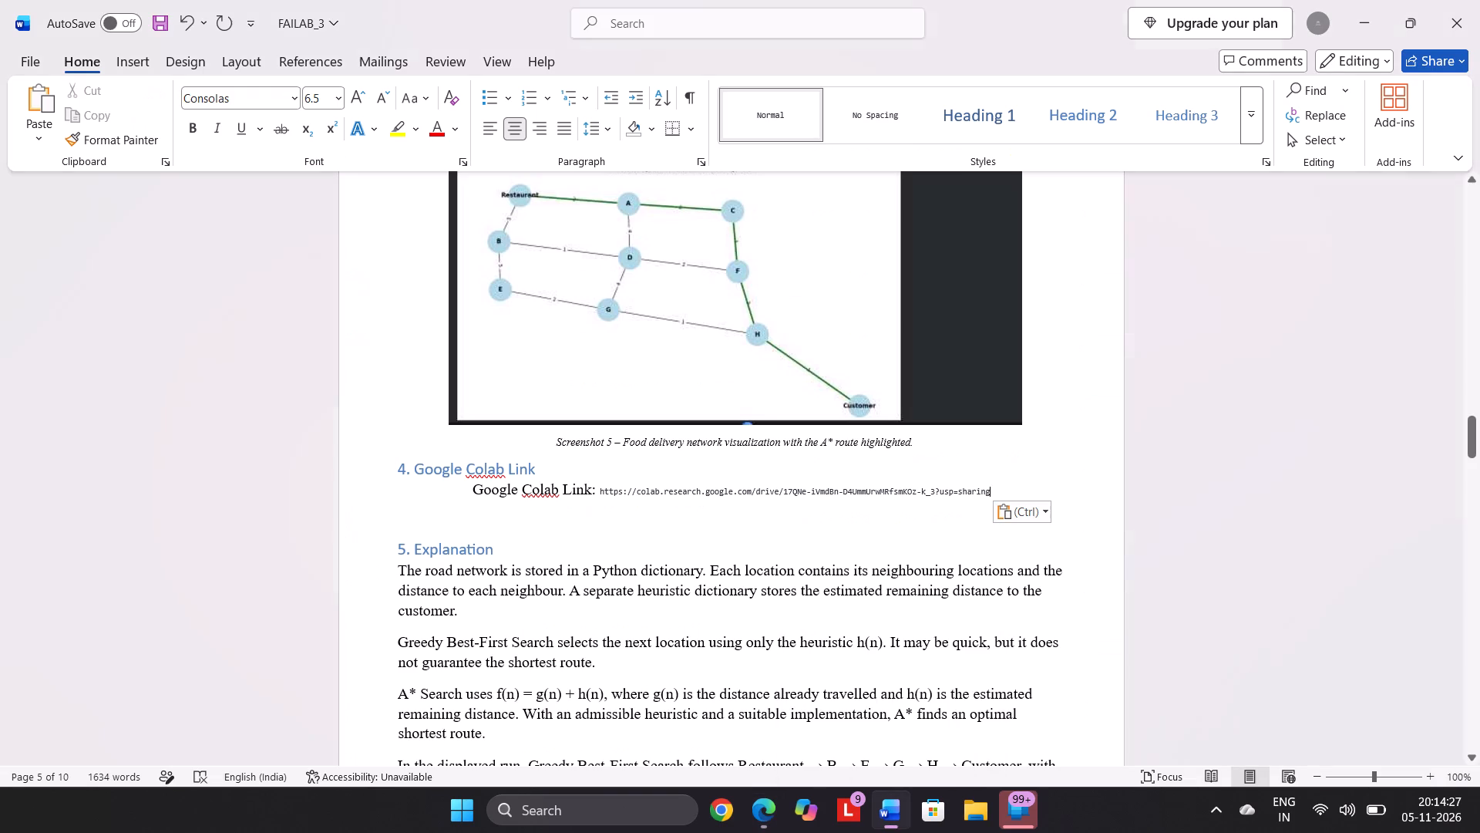
click(37, 63)
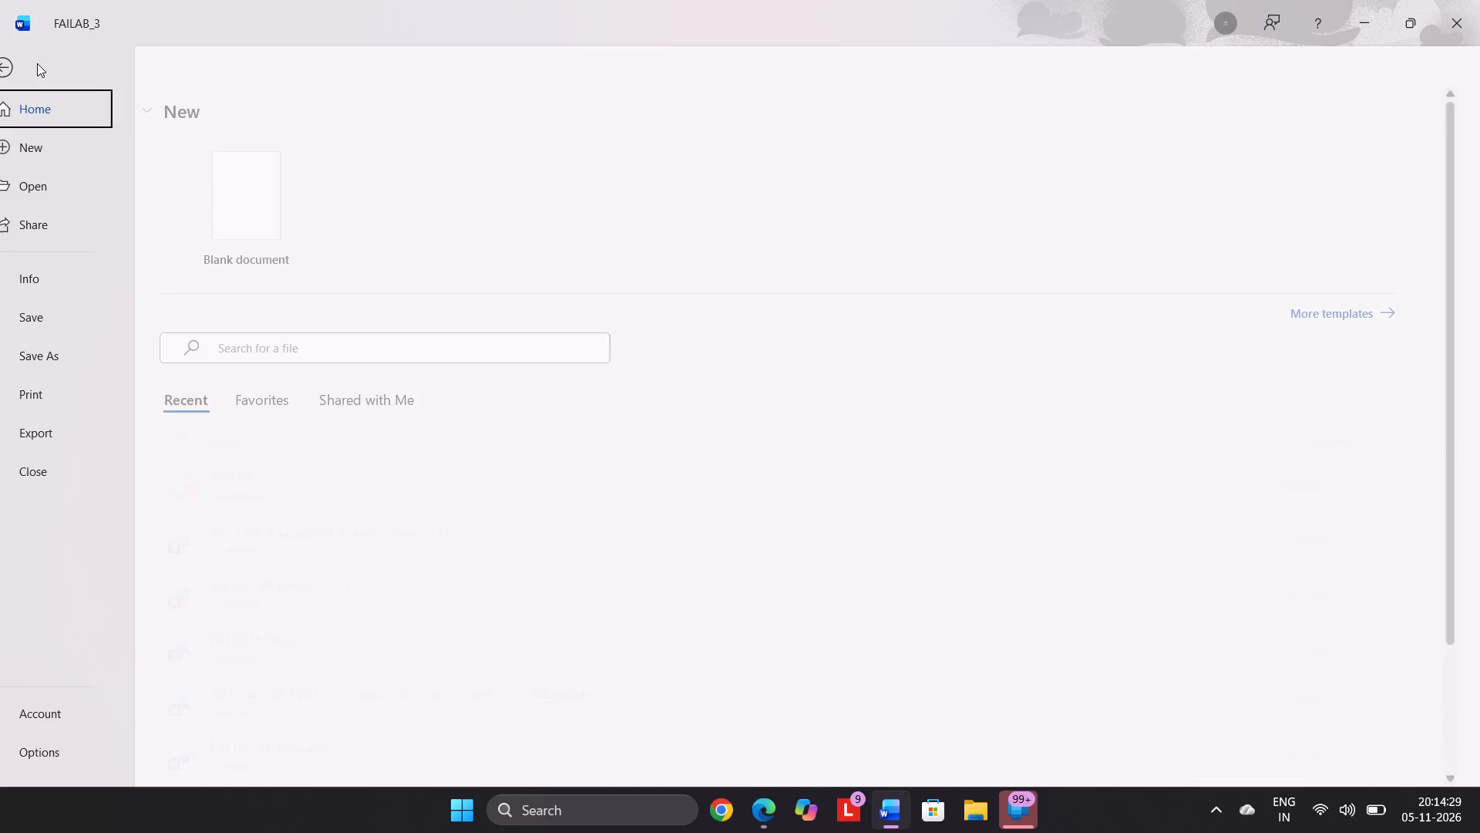
click(46, 432)
click(537, 272)
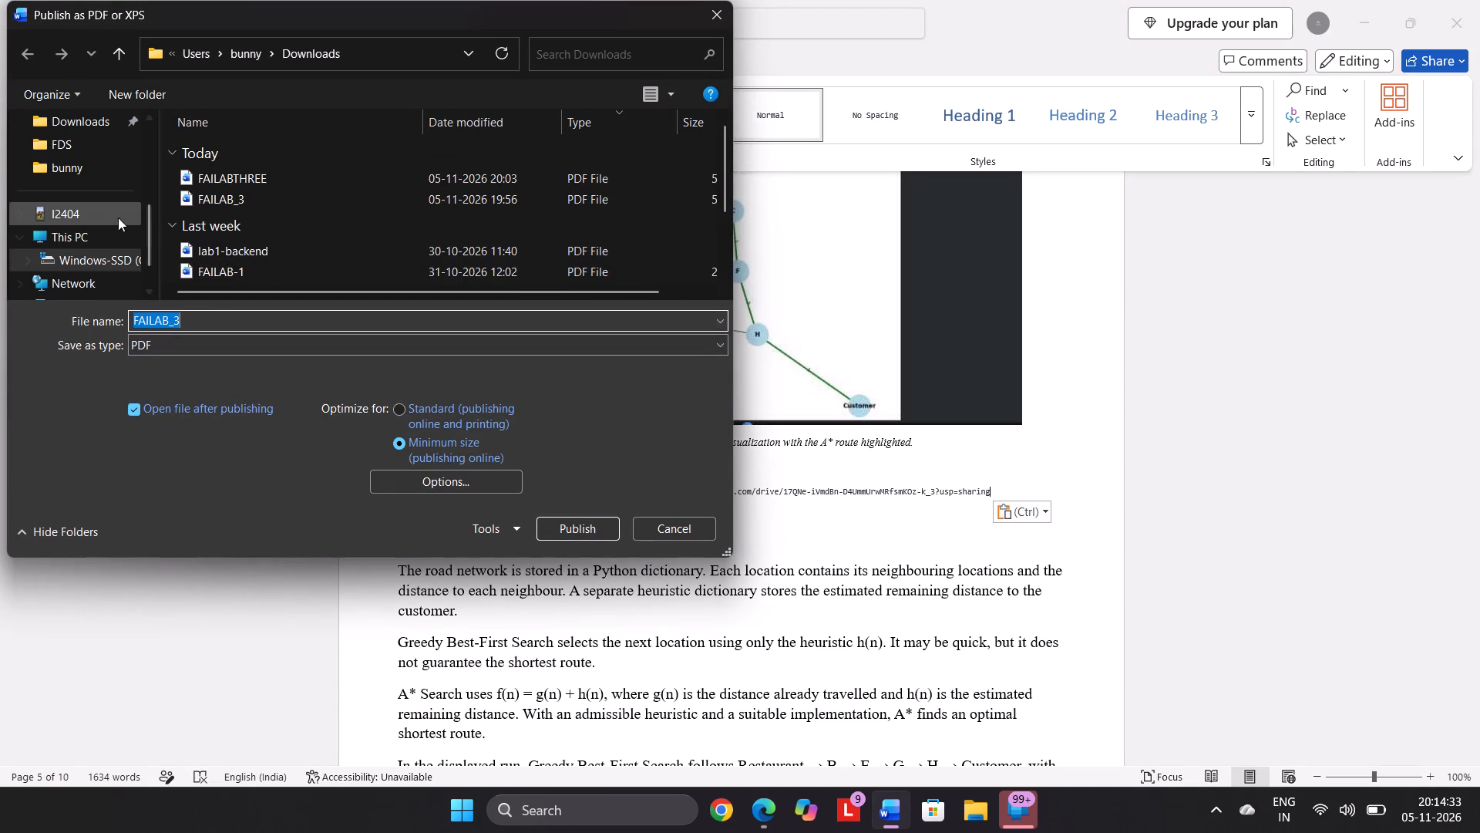
click(217, 325)
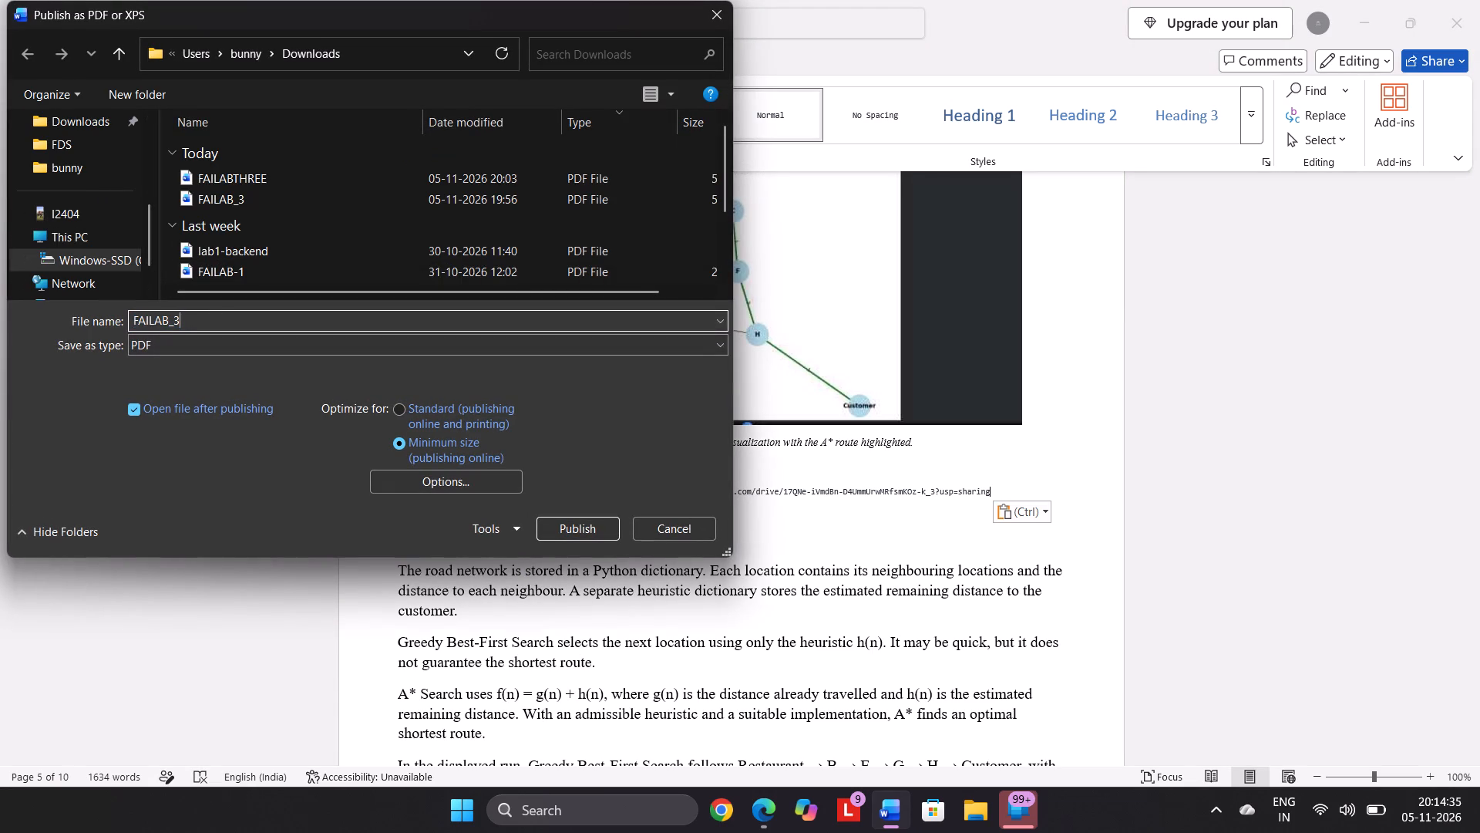
drag(99, 133, 99, 129)
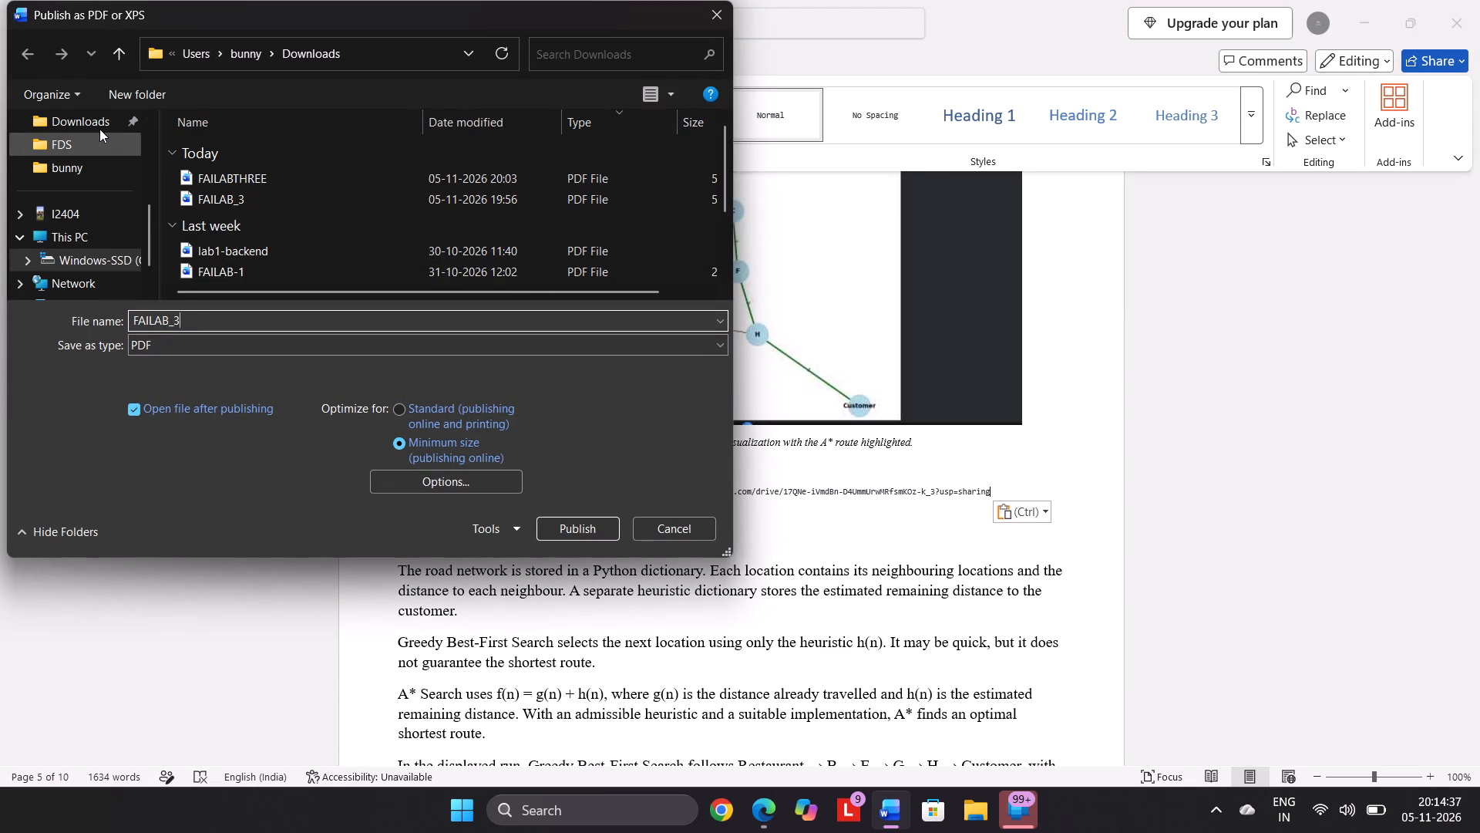
drag(99, 129, 99, 118)
click(99, 118)
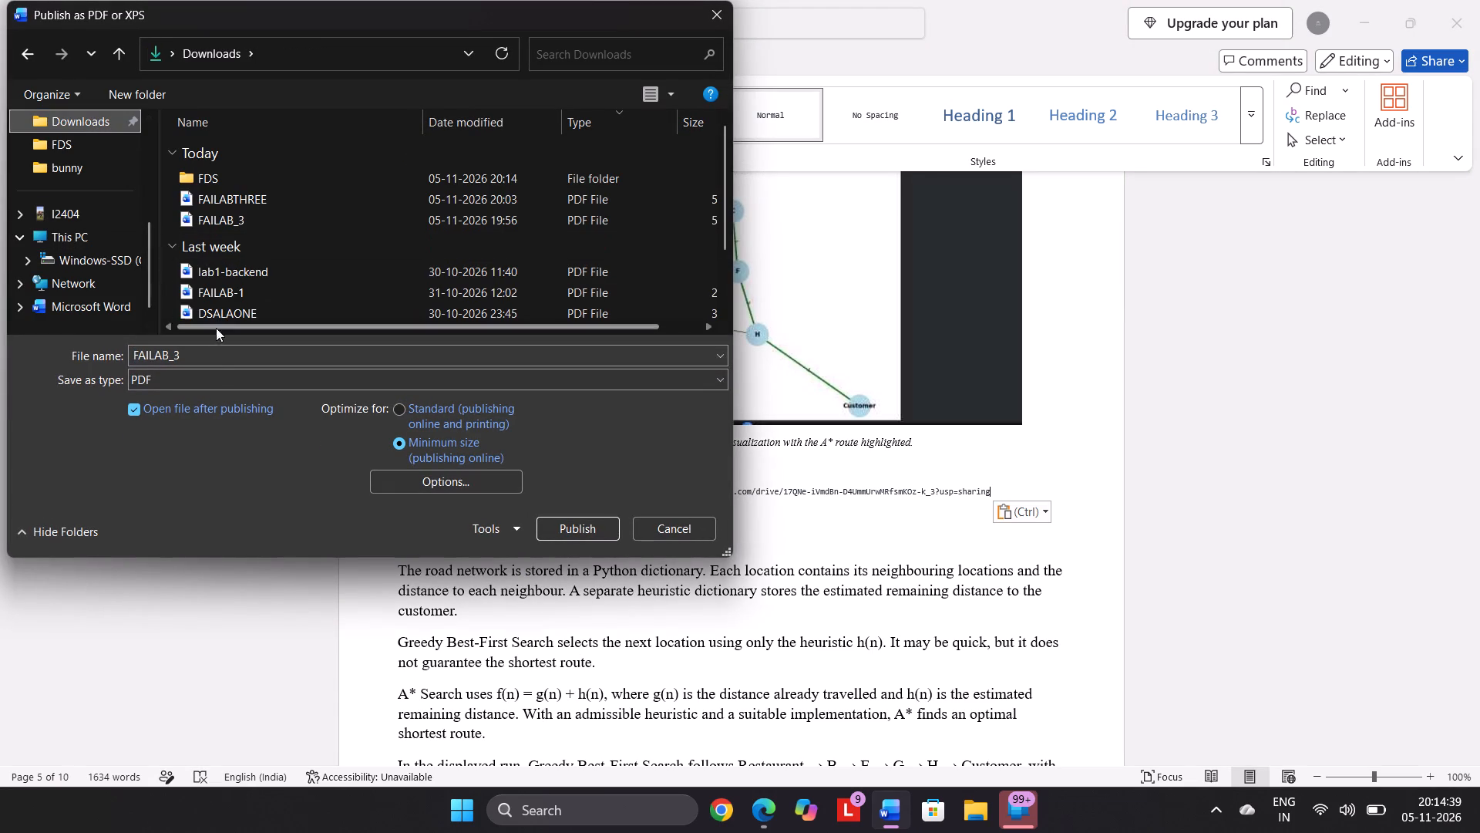
click(215, 349)
key(BackSpace)
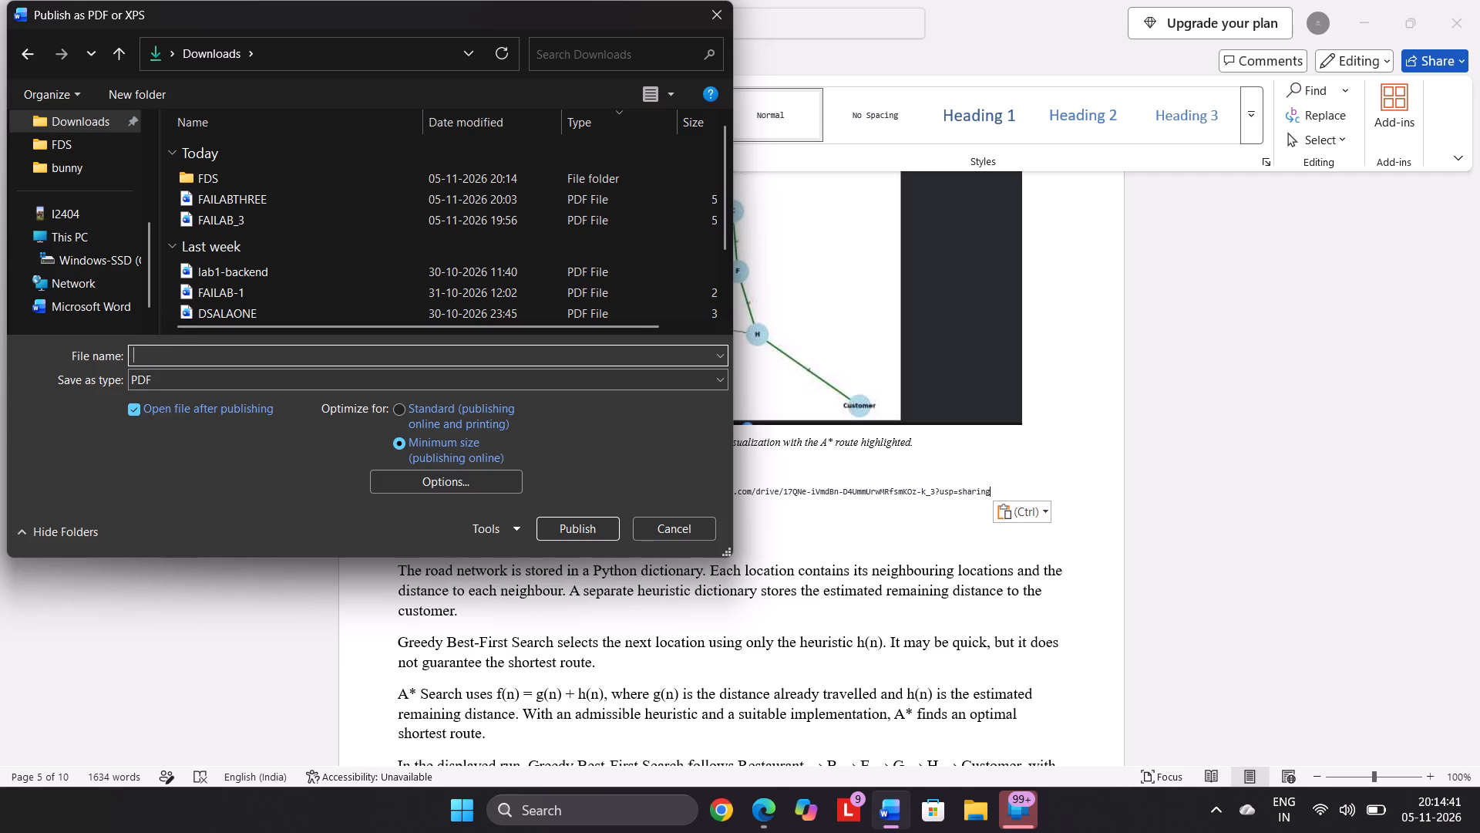
key(2)
key(BackSpace)
text(3_)
text(LABFAI)
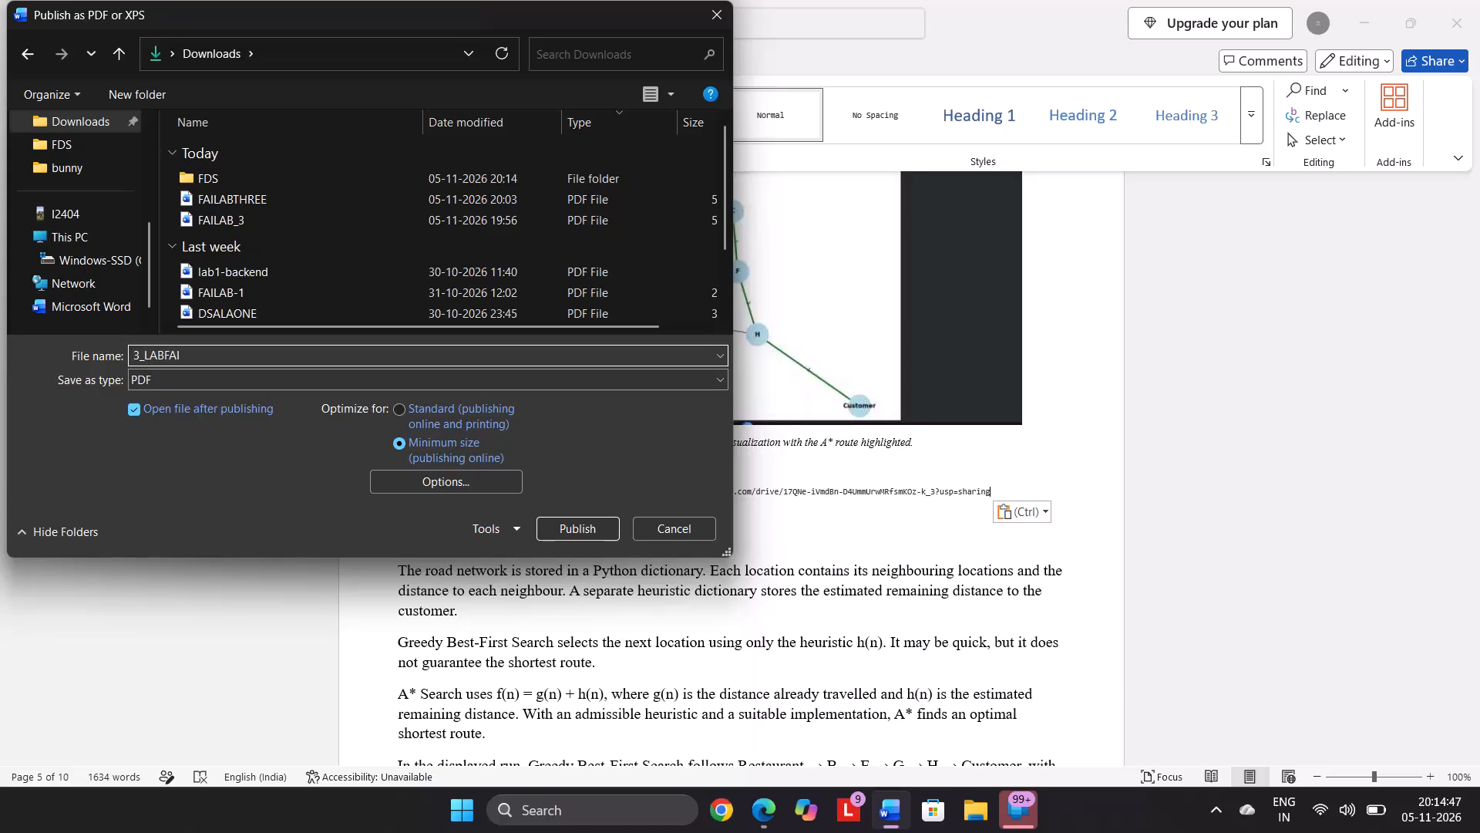
click(584, 532)
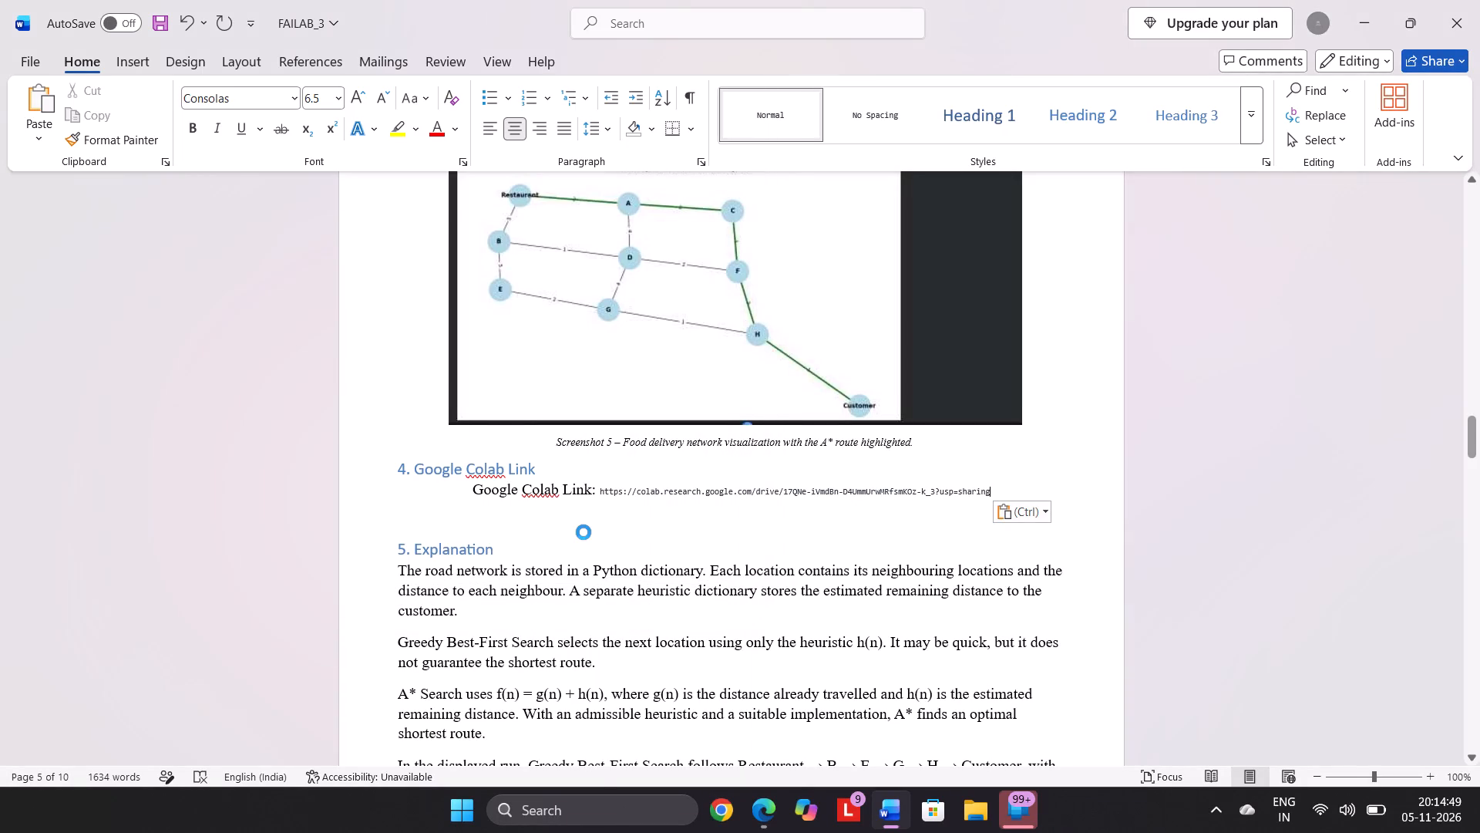
click(844, 447)
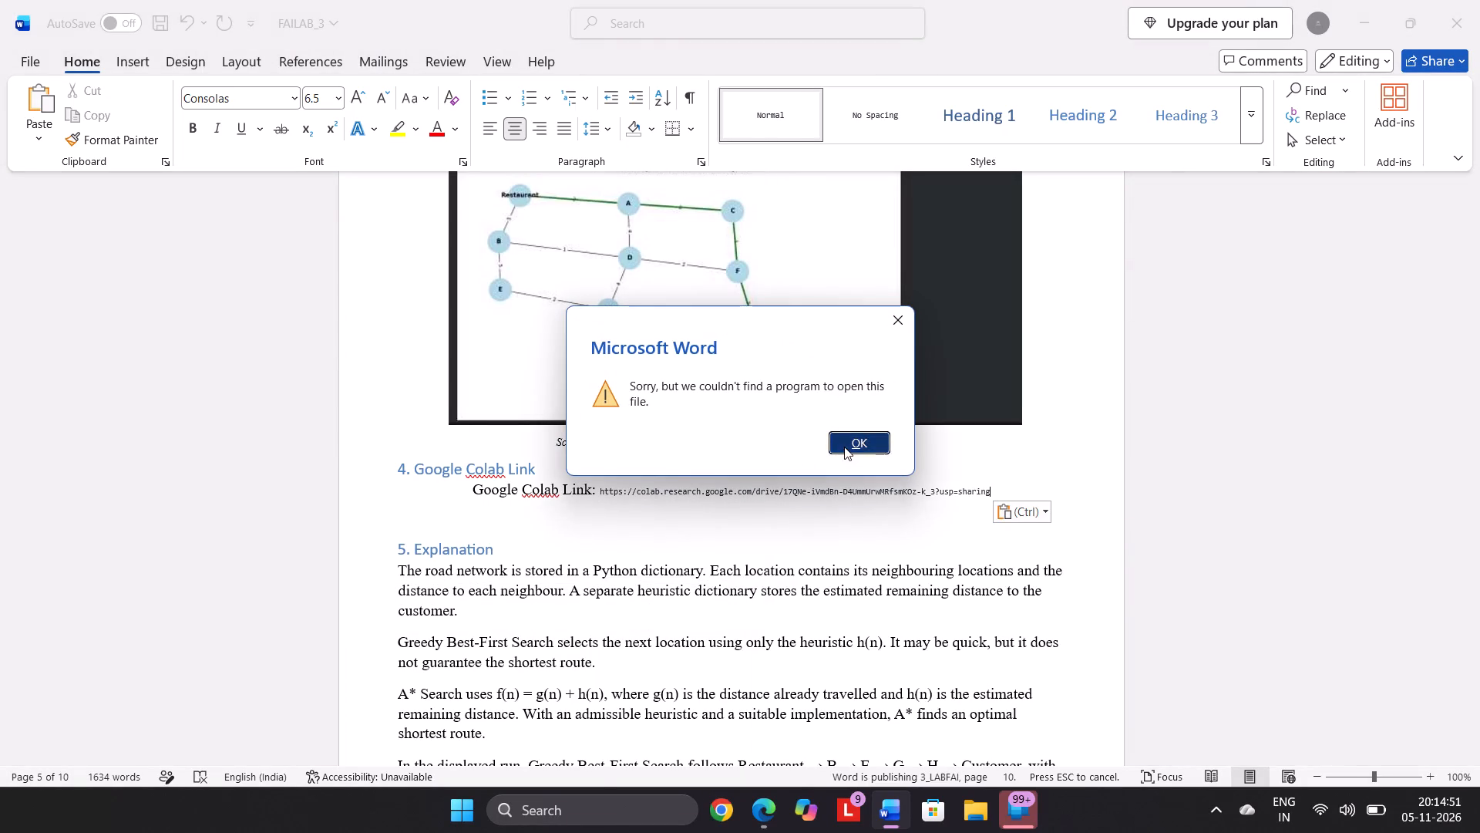
Close the FAILAB_3 document without saving its changes.
click(1479, 0)
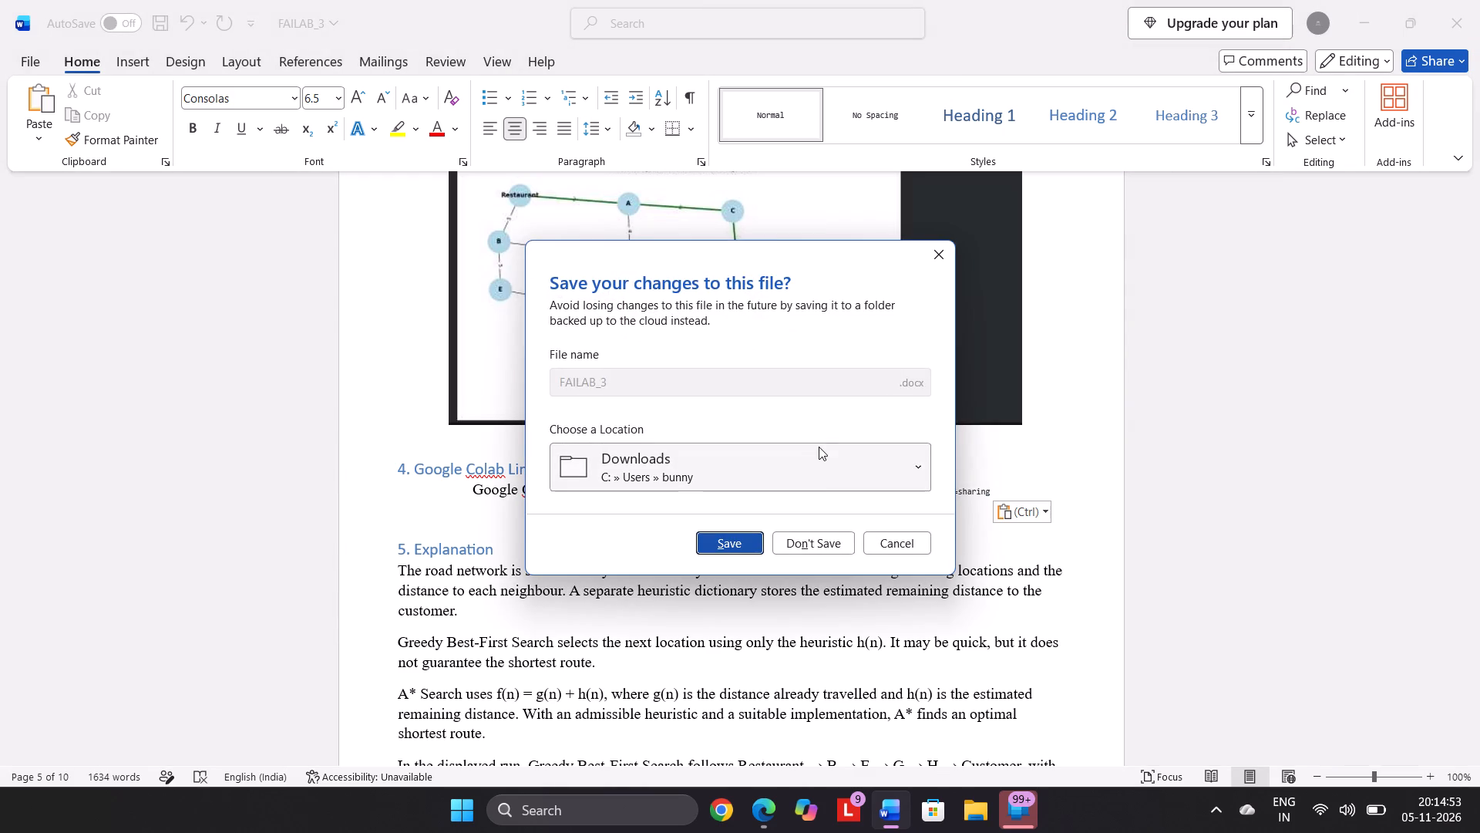
click(803, 546)
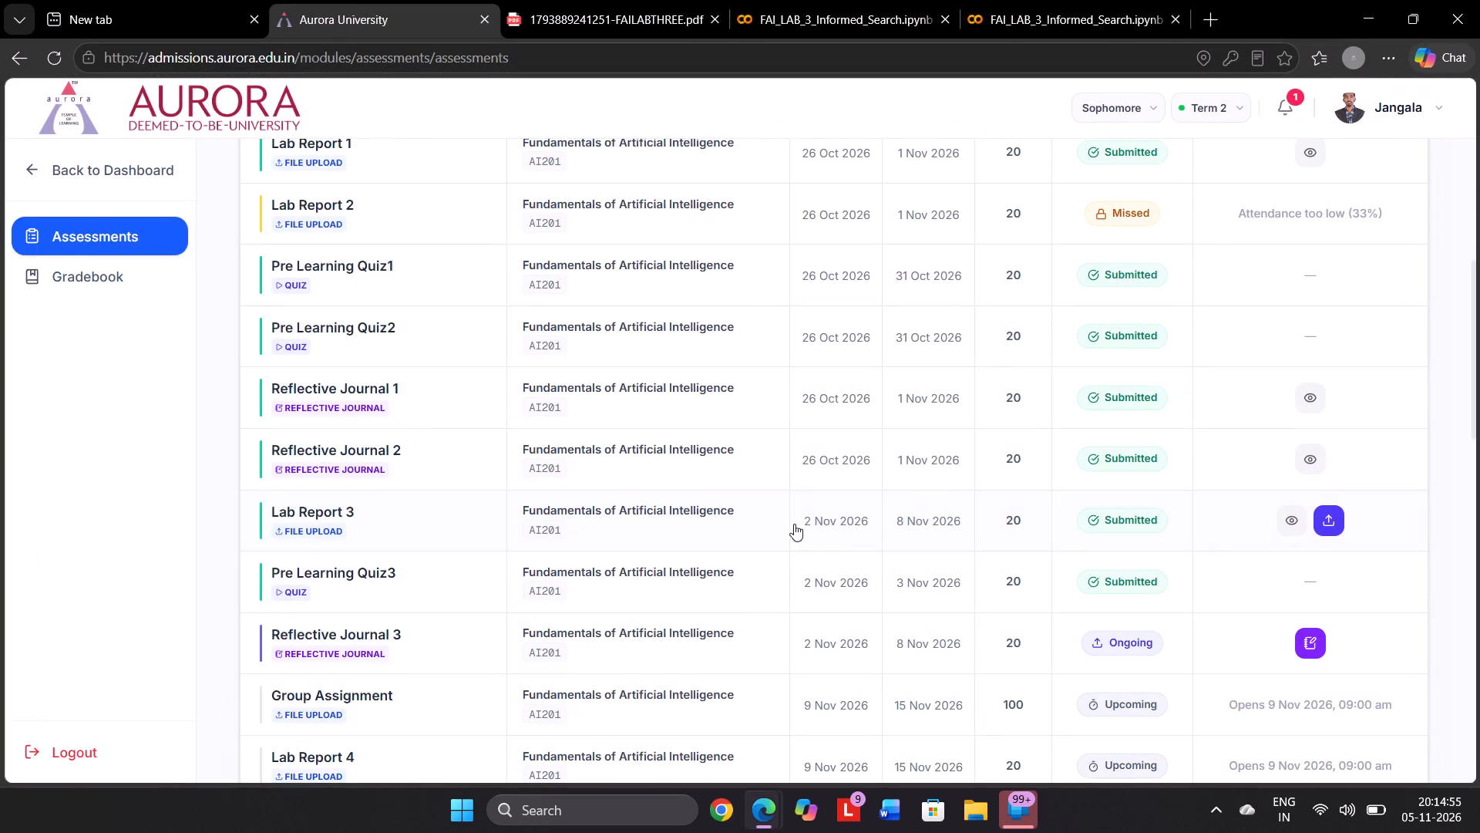
Upload the 3_LABFAI PDF from Downloads as the new Lab Report 3 submission on the assessments page.
click(1319, 519)
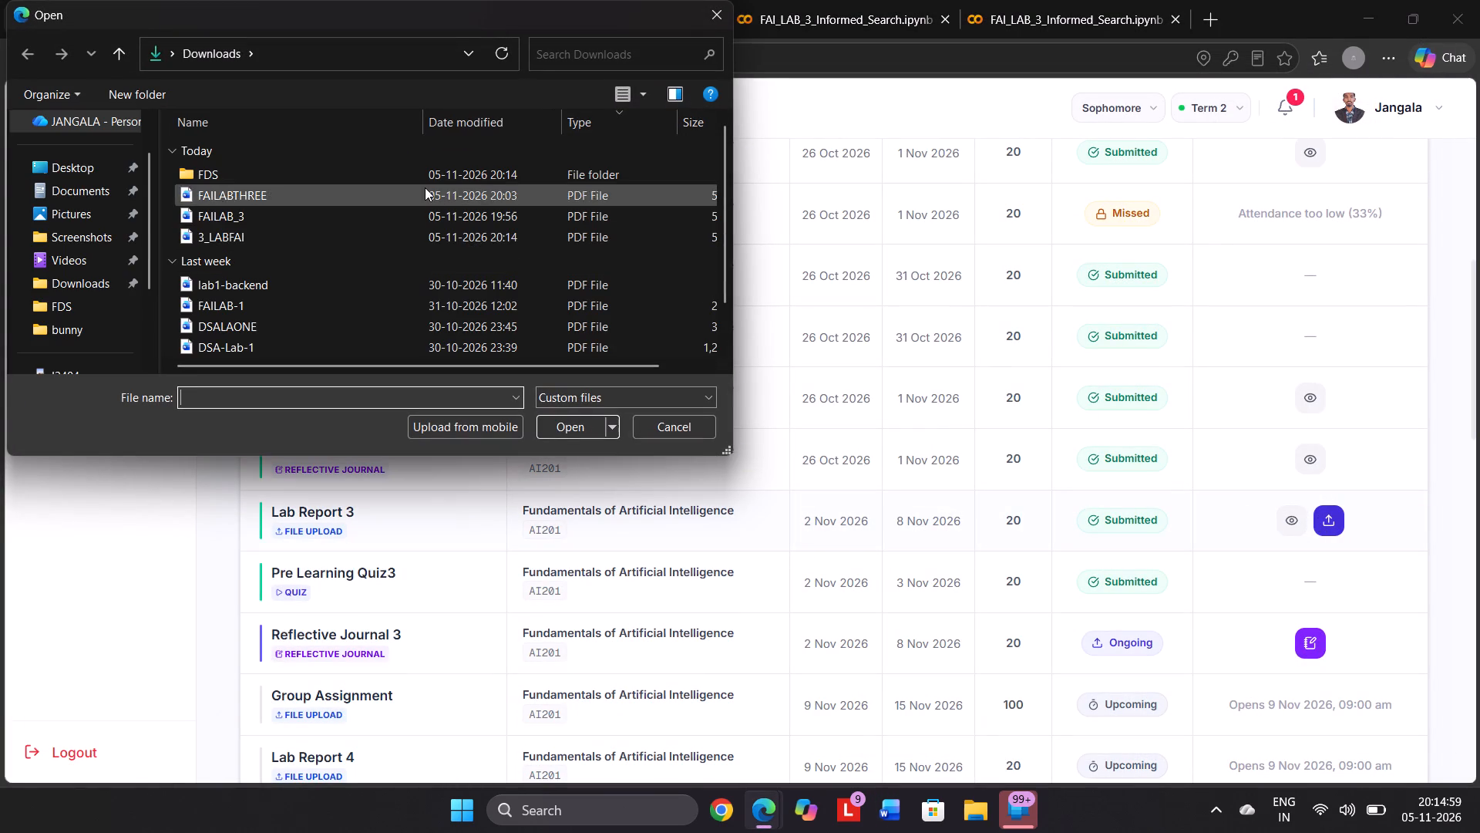
click(95, 279)
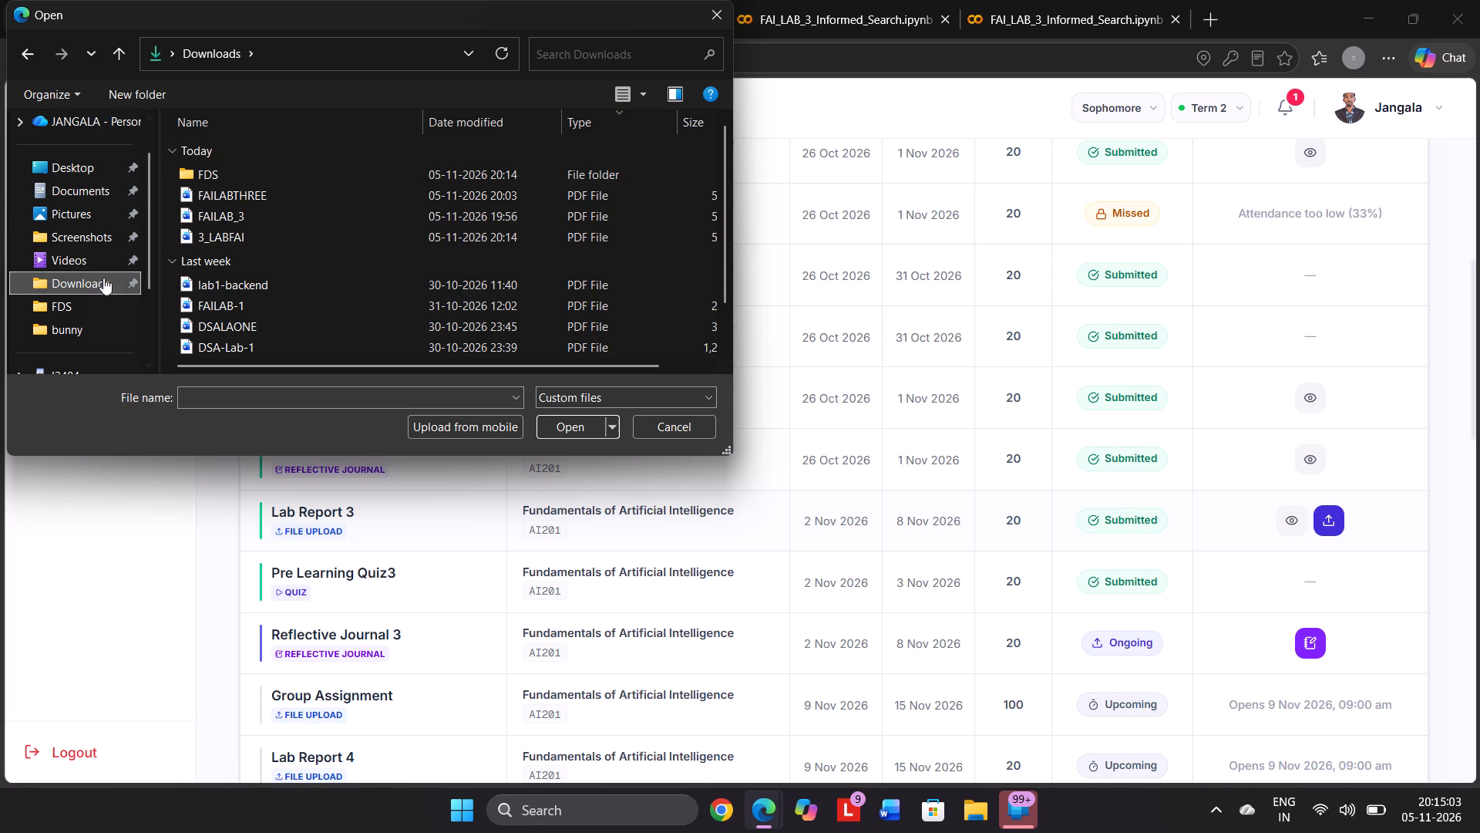
drag(104, 295, 104, 288)
click(104, 288)
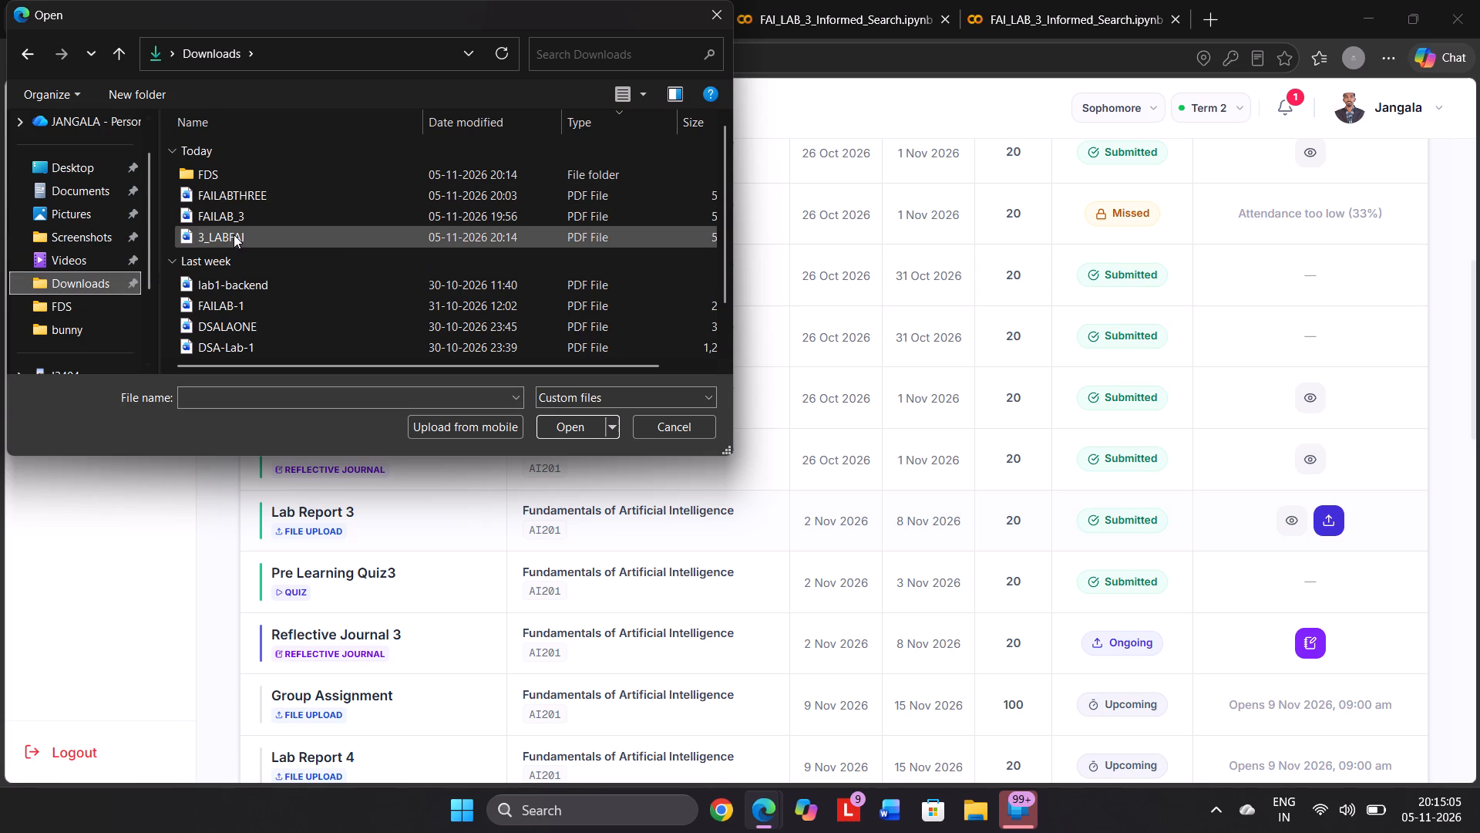
click(234, 234)
click(588, 418)
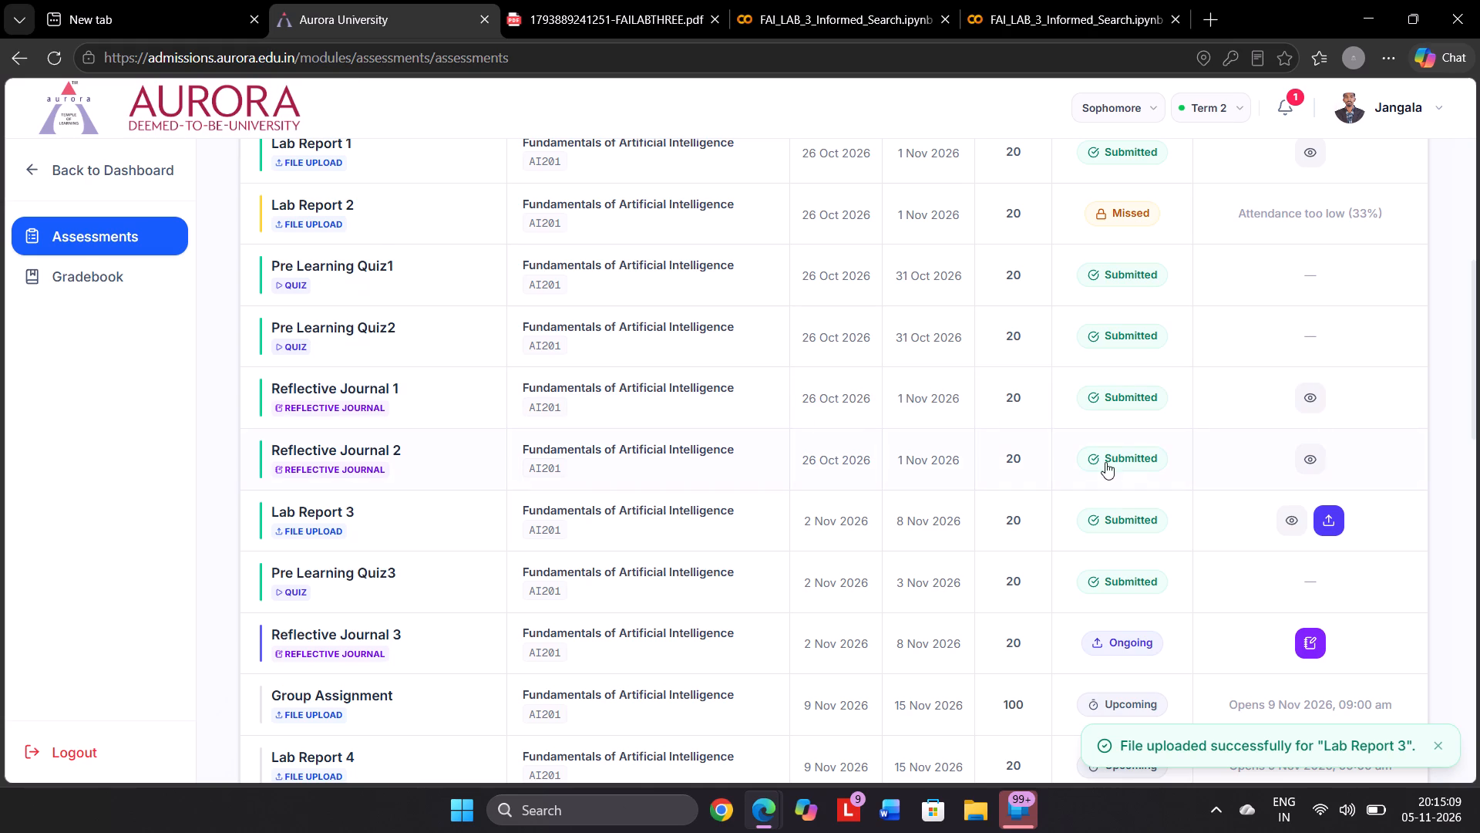
Open the newly submitted Lab Report 3 file and copy the full Google Colab link from its first page.
click(1289, 515)
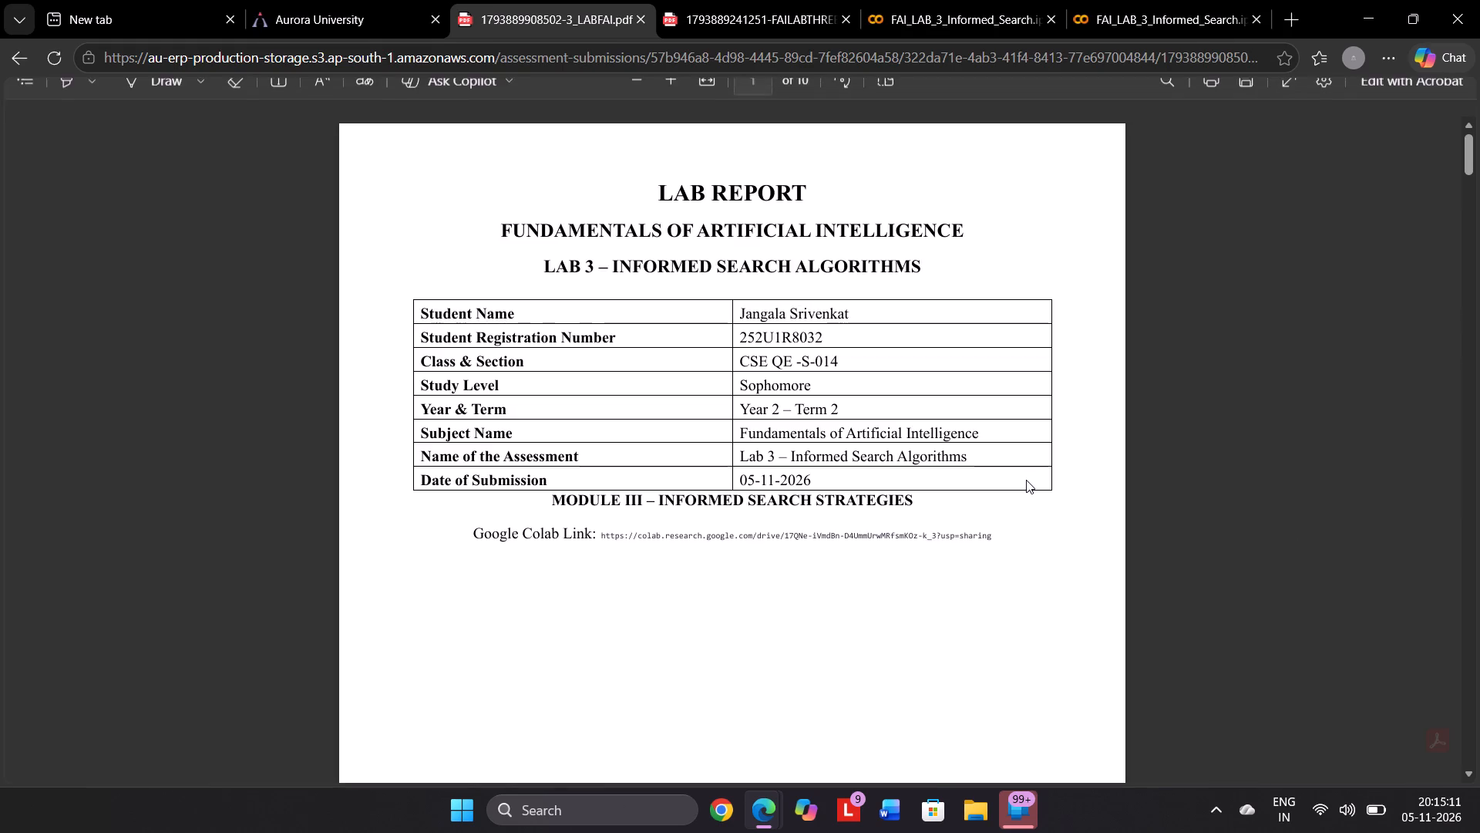
scroll(1026, 480, down, 2)
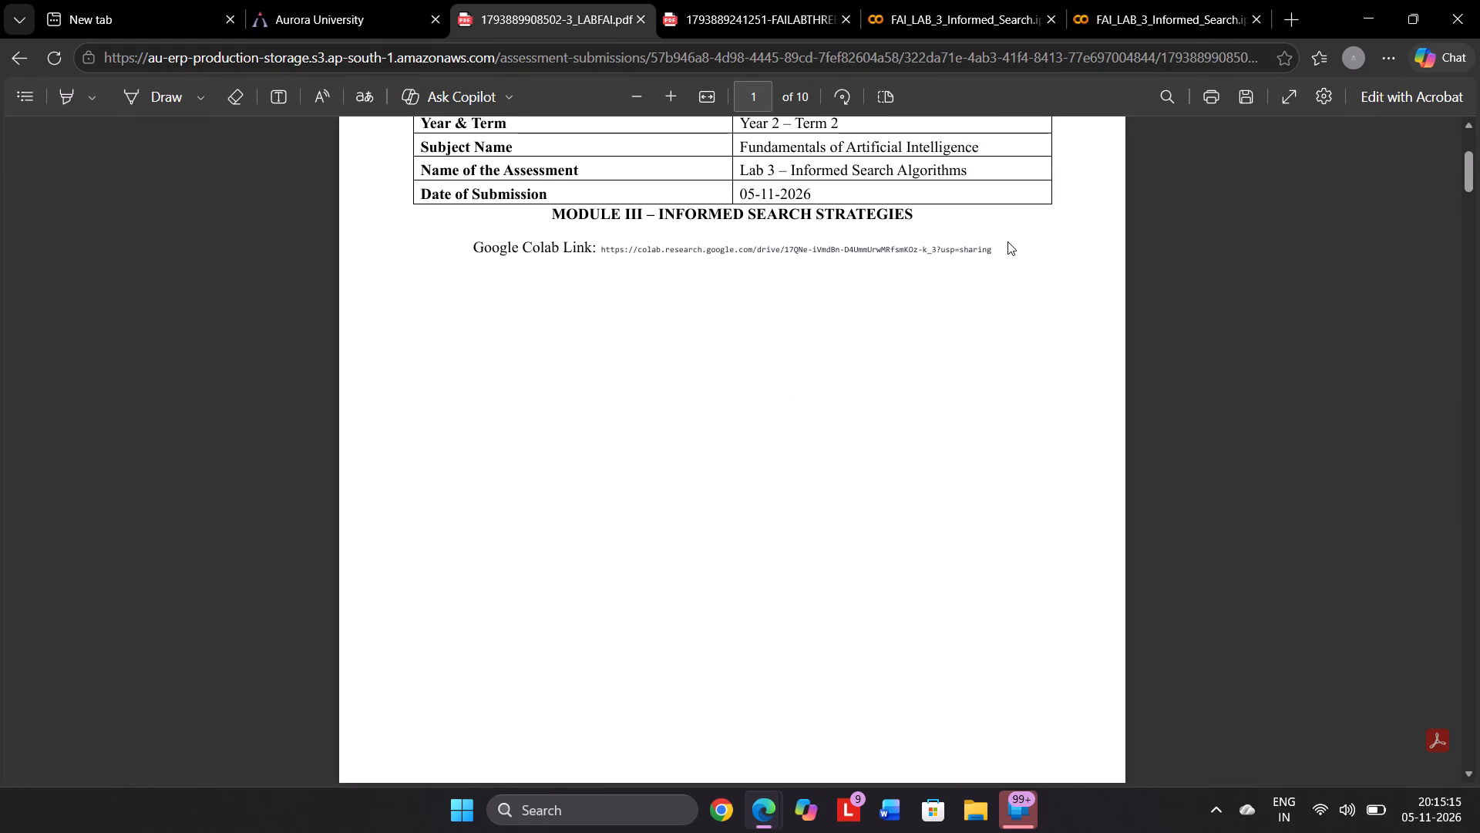
drag(1006, 242, 809, 247)
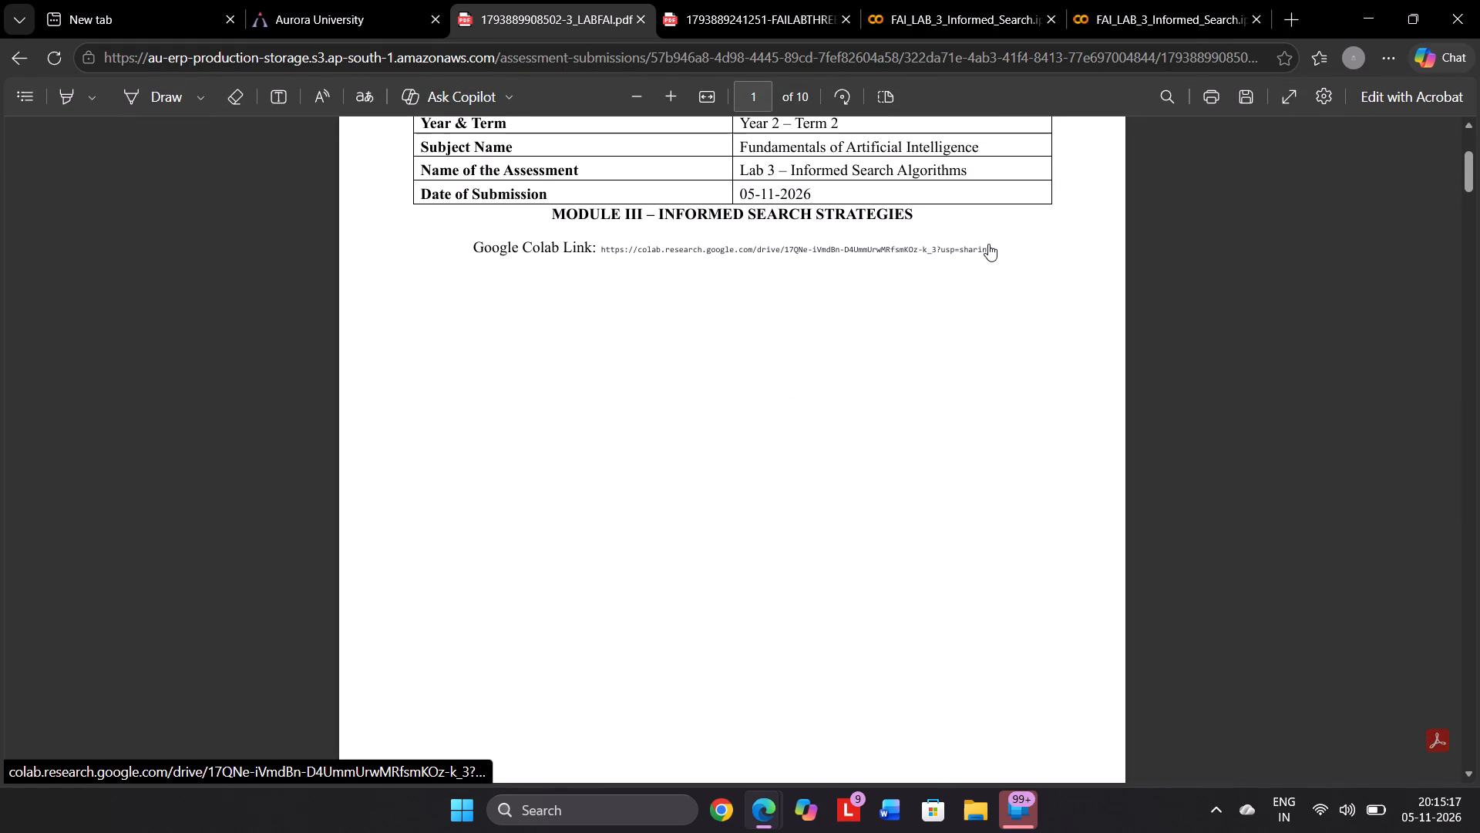
drag(998, 244, 937, 257)
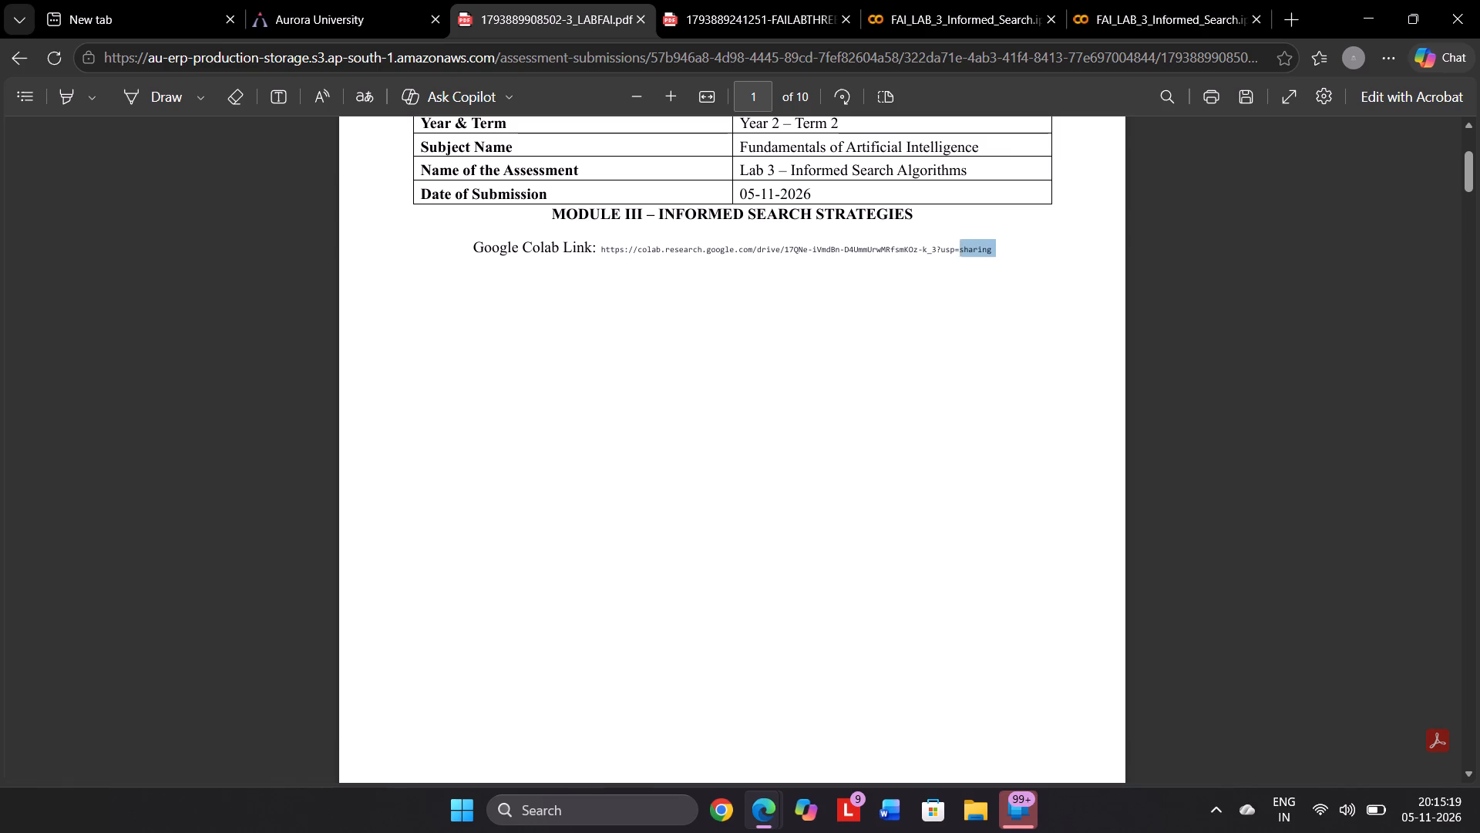
drag(937, 257, 600, 245)
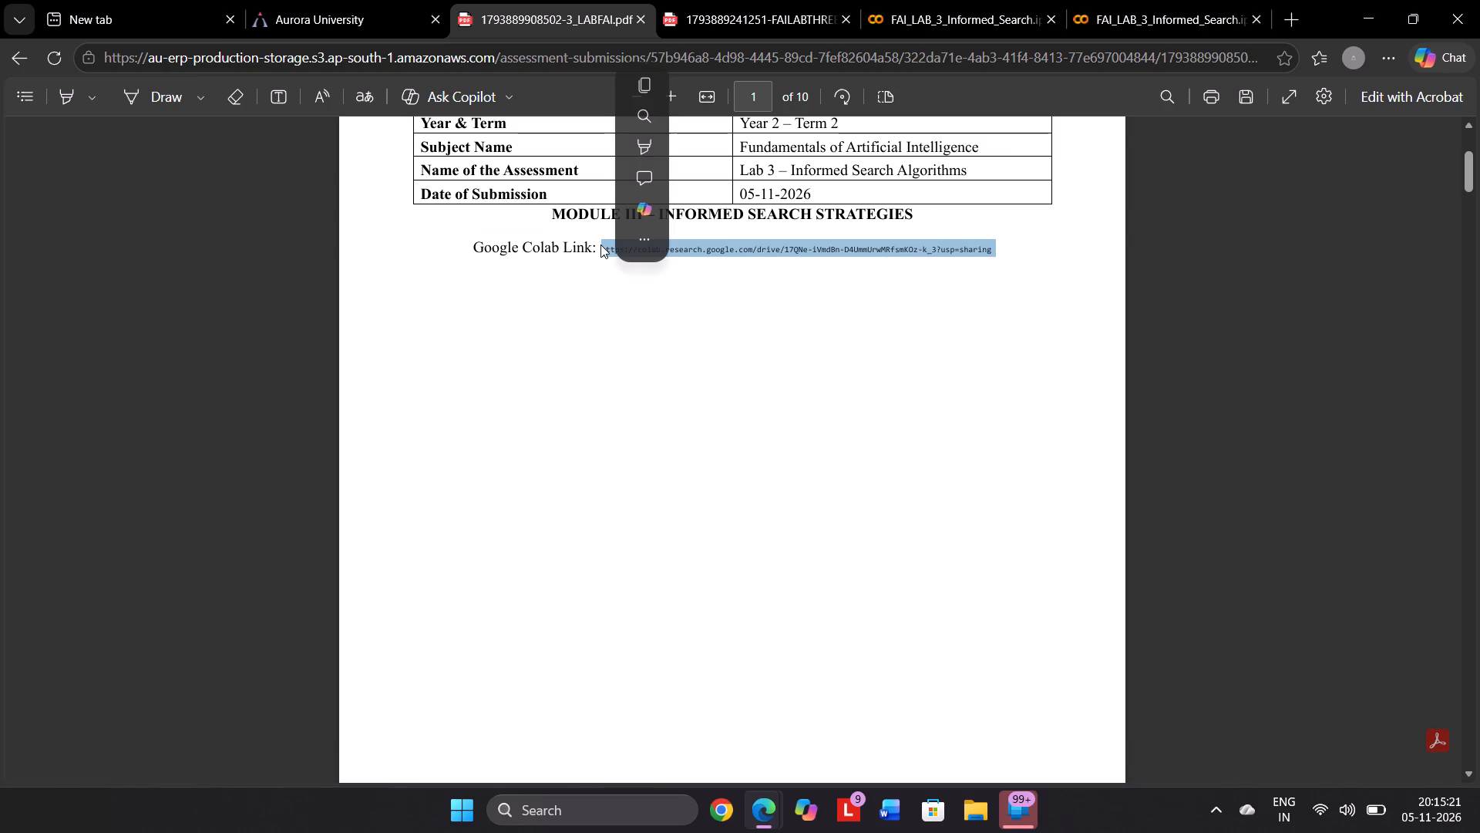
key(ctrl+c)
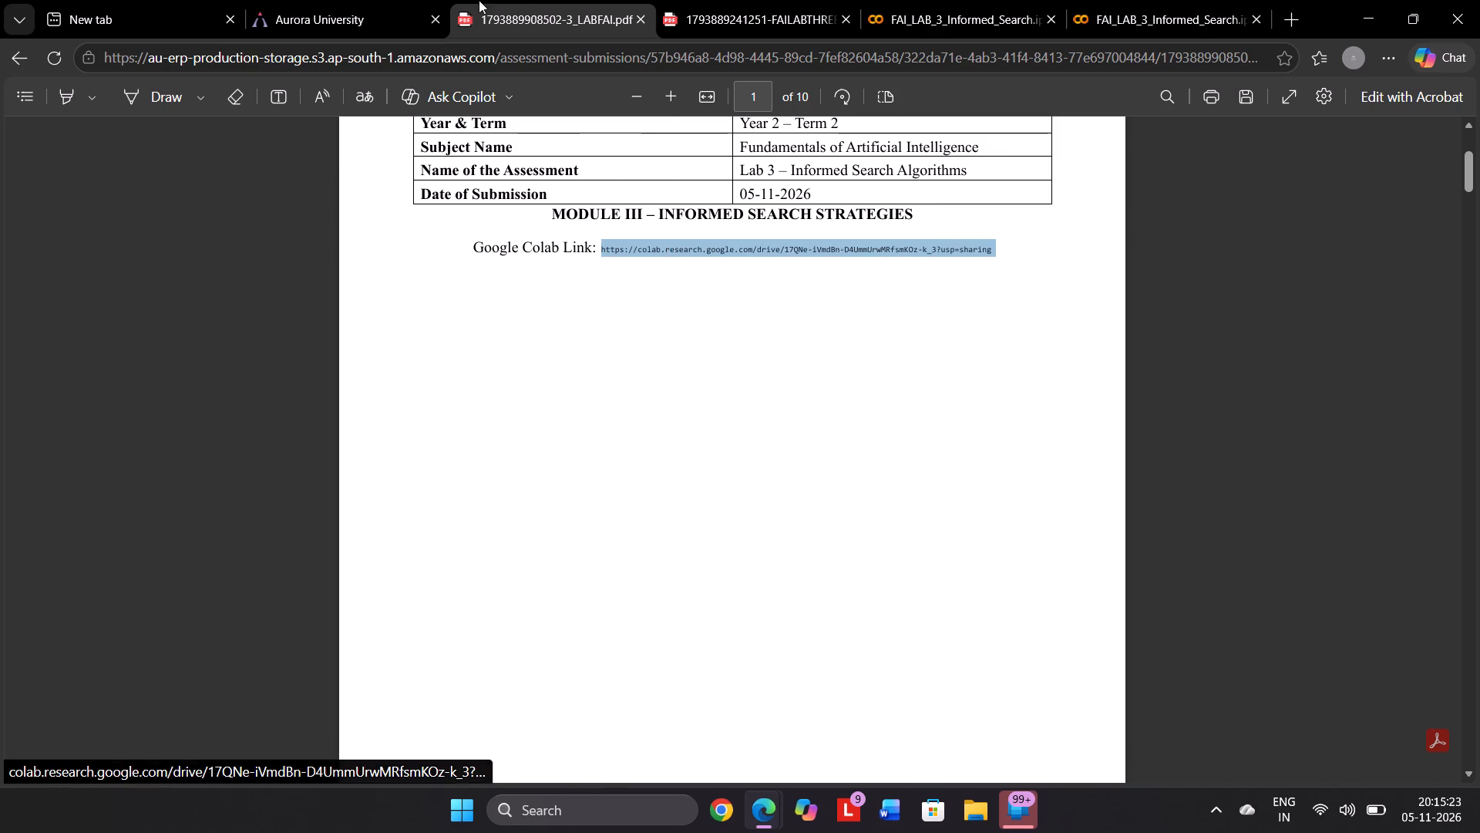
Open the copied Colab link in the empty New tab page to check that it leads to the notebook.
click(372, 18)
click(82, 0)
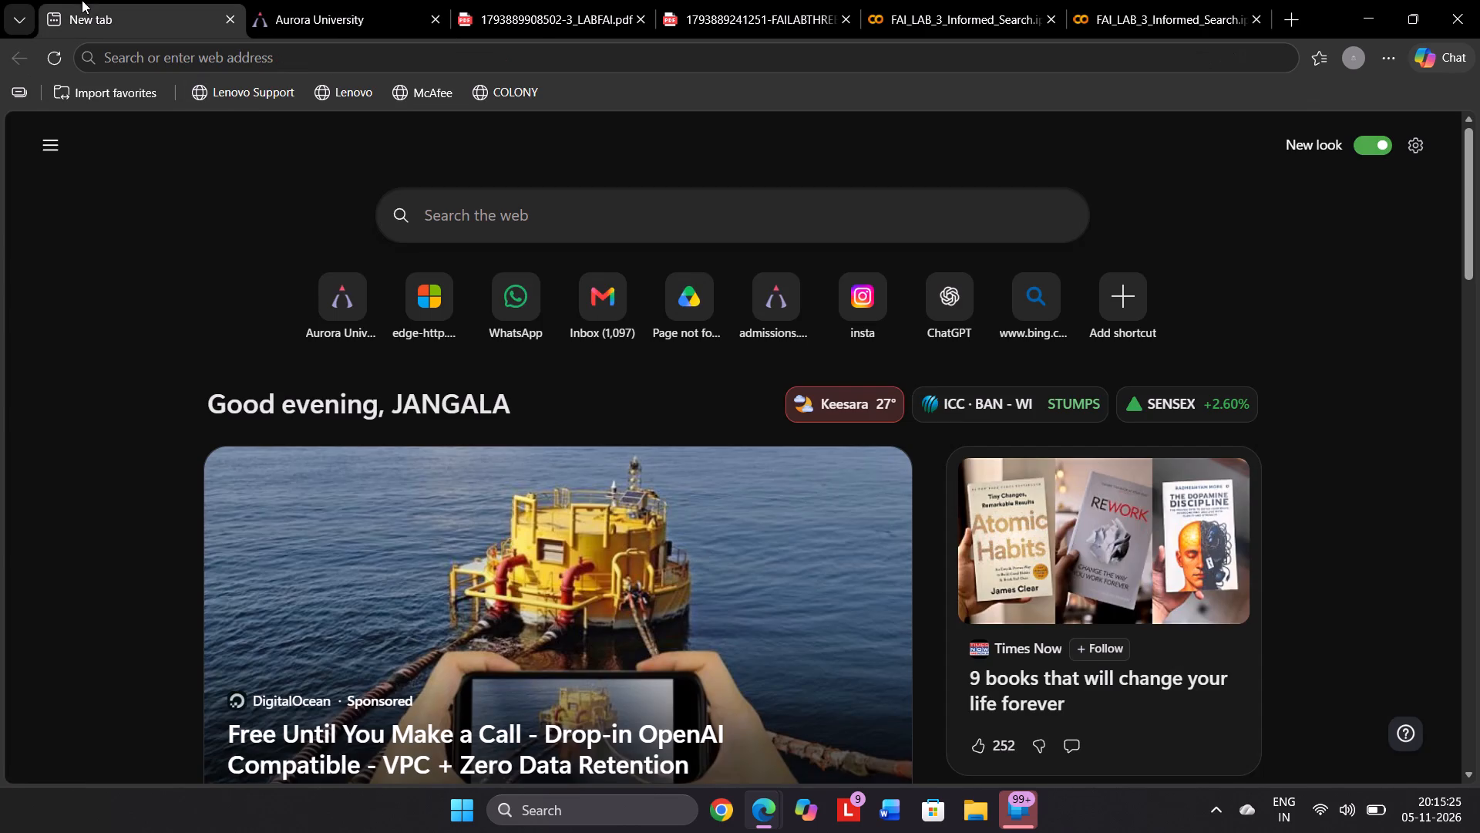
click(155, 52)
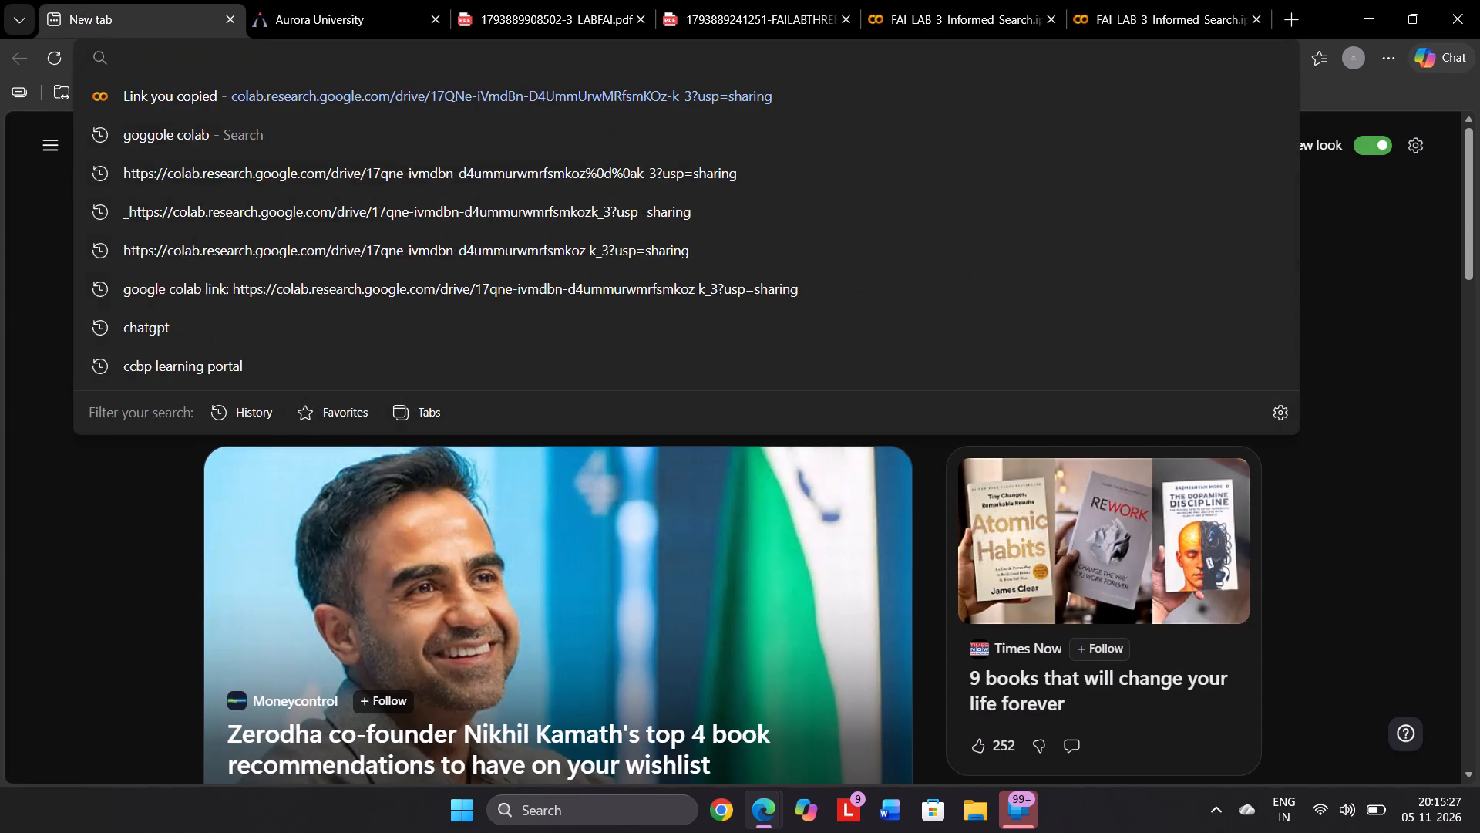
key(ctrl+v)
key(Return)
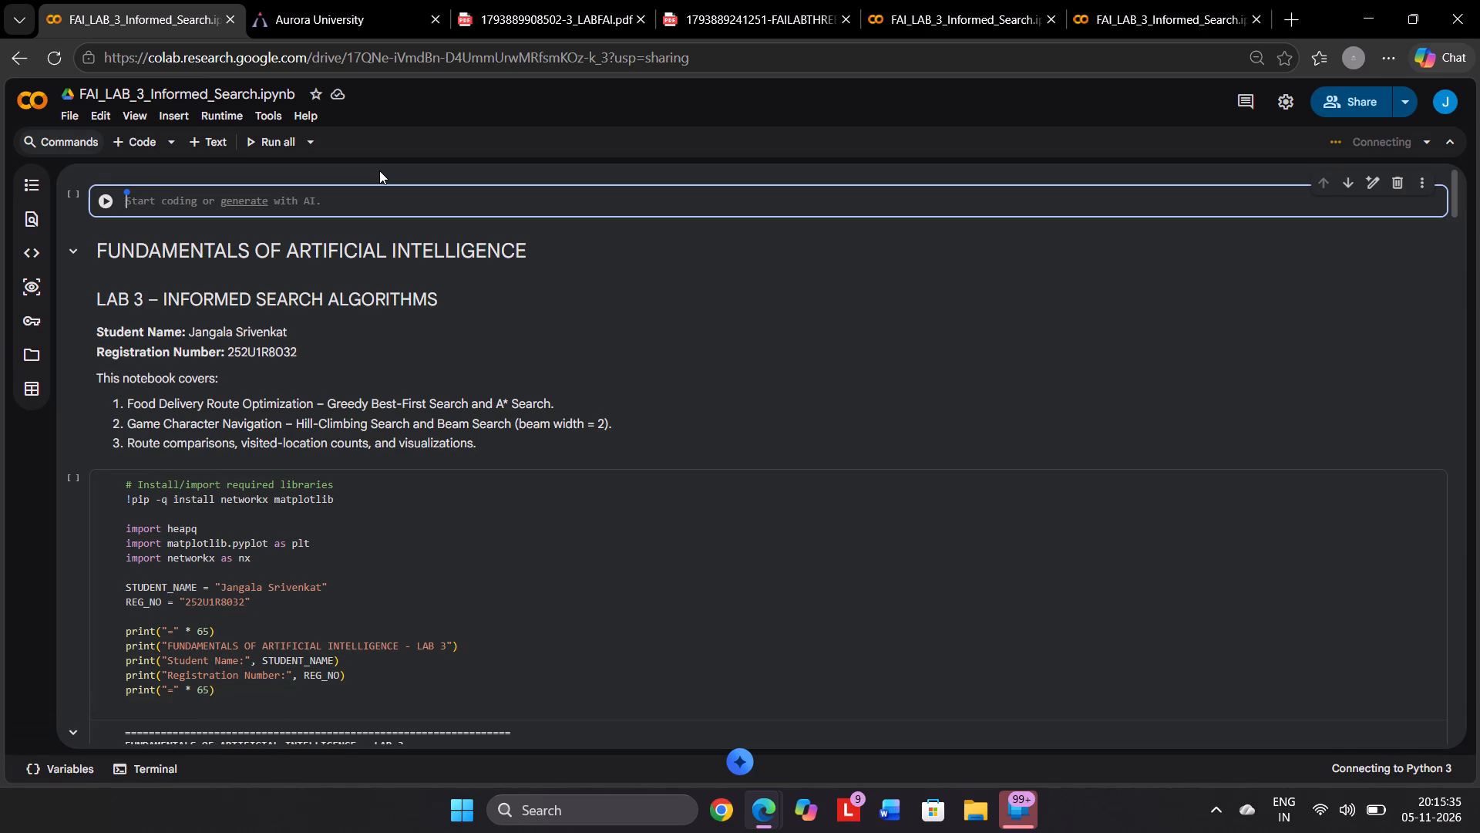
Close all the open browser tabs, including the Colab notebooks, the assessments page and the submitted PDFs, and return to the desktop.
click(230, 25)
click(230, 25)
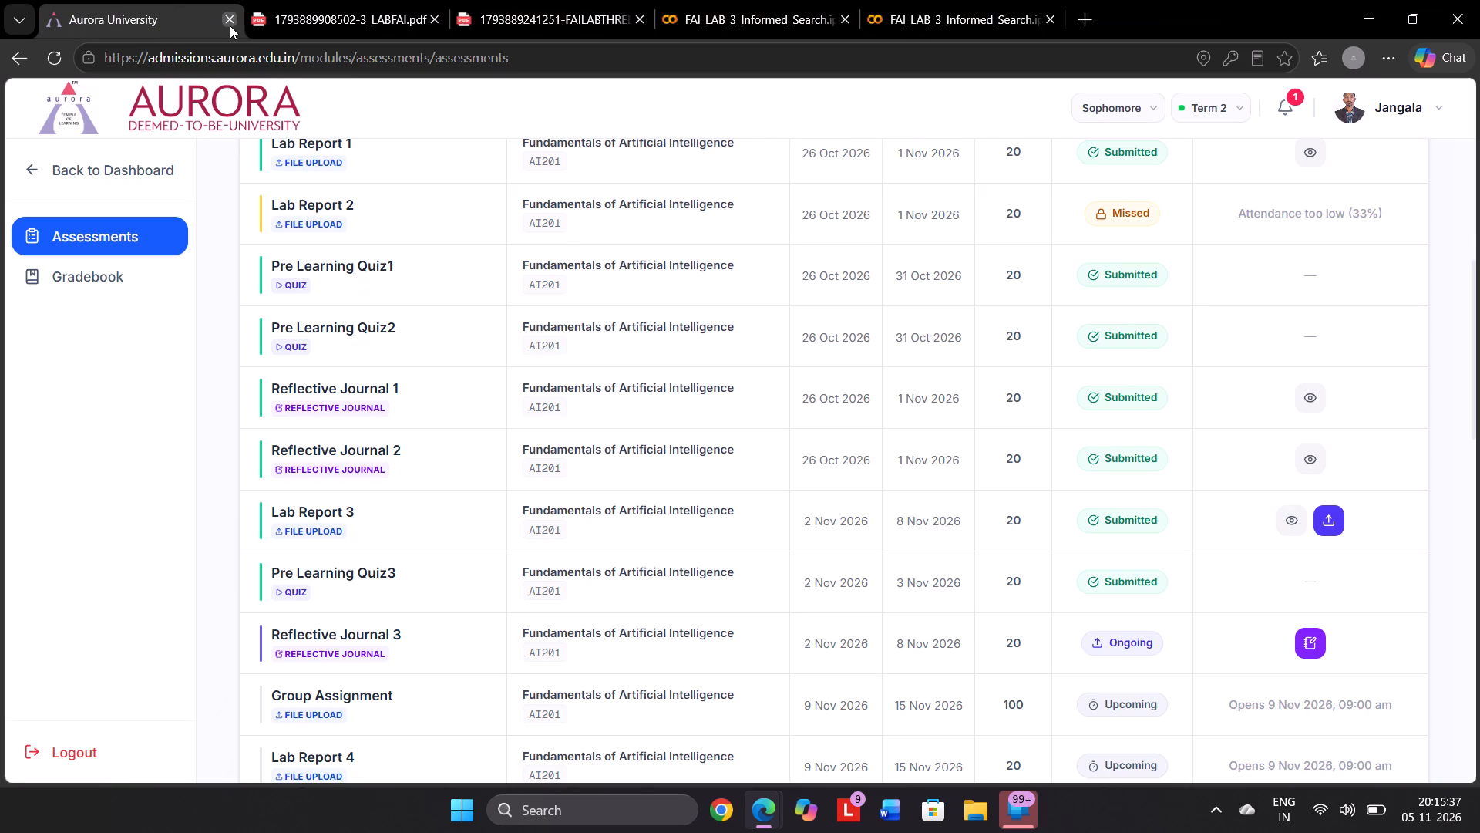
click(230, 25)
click(230, 25)
click(230, 25)
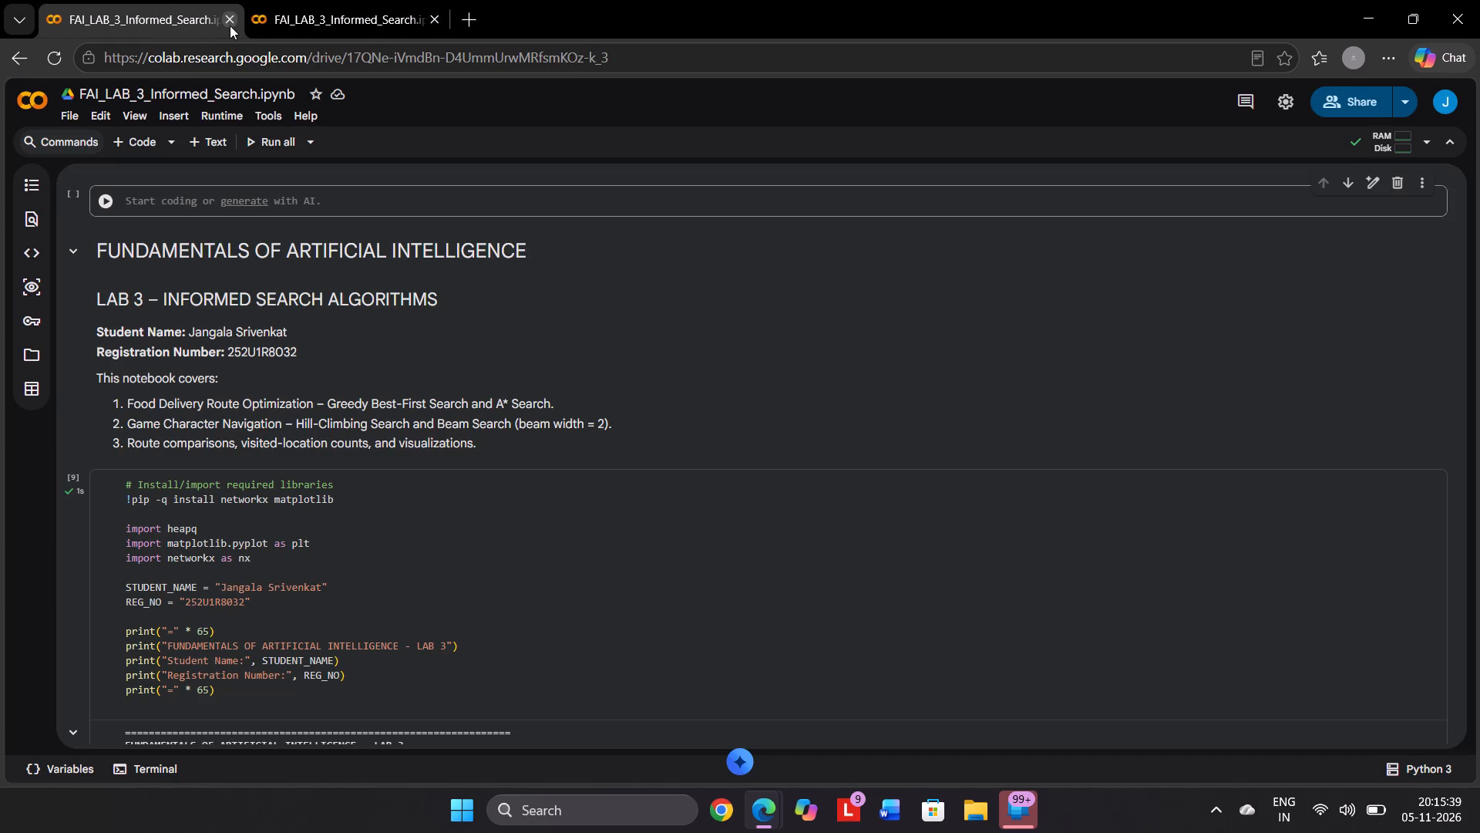
click(230, 25)
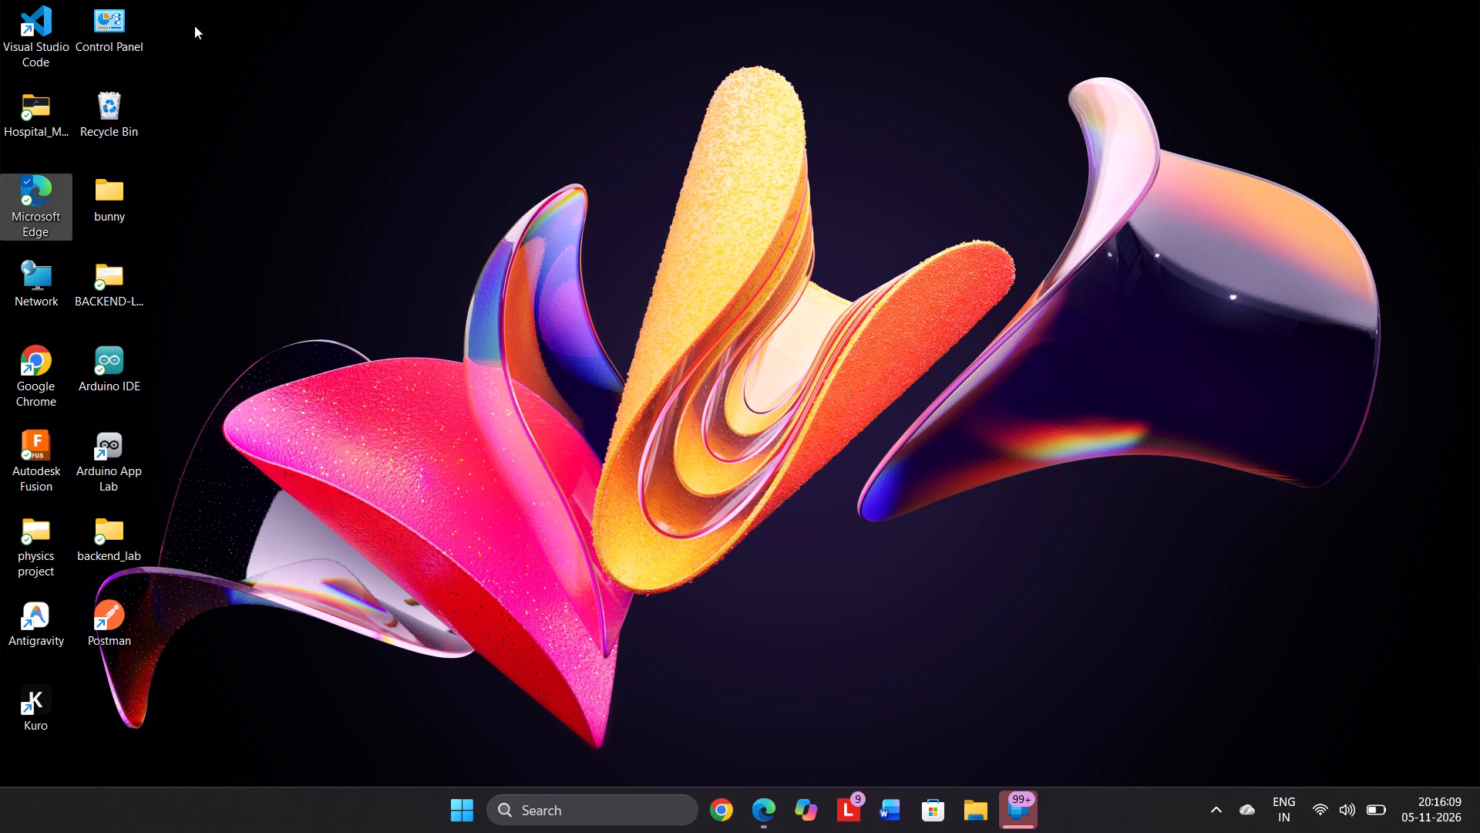
click(194, 25)
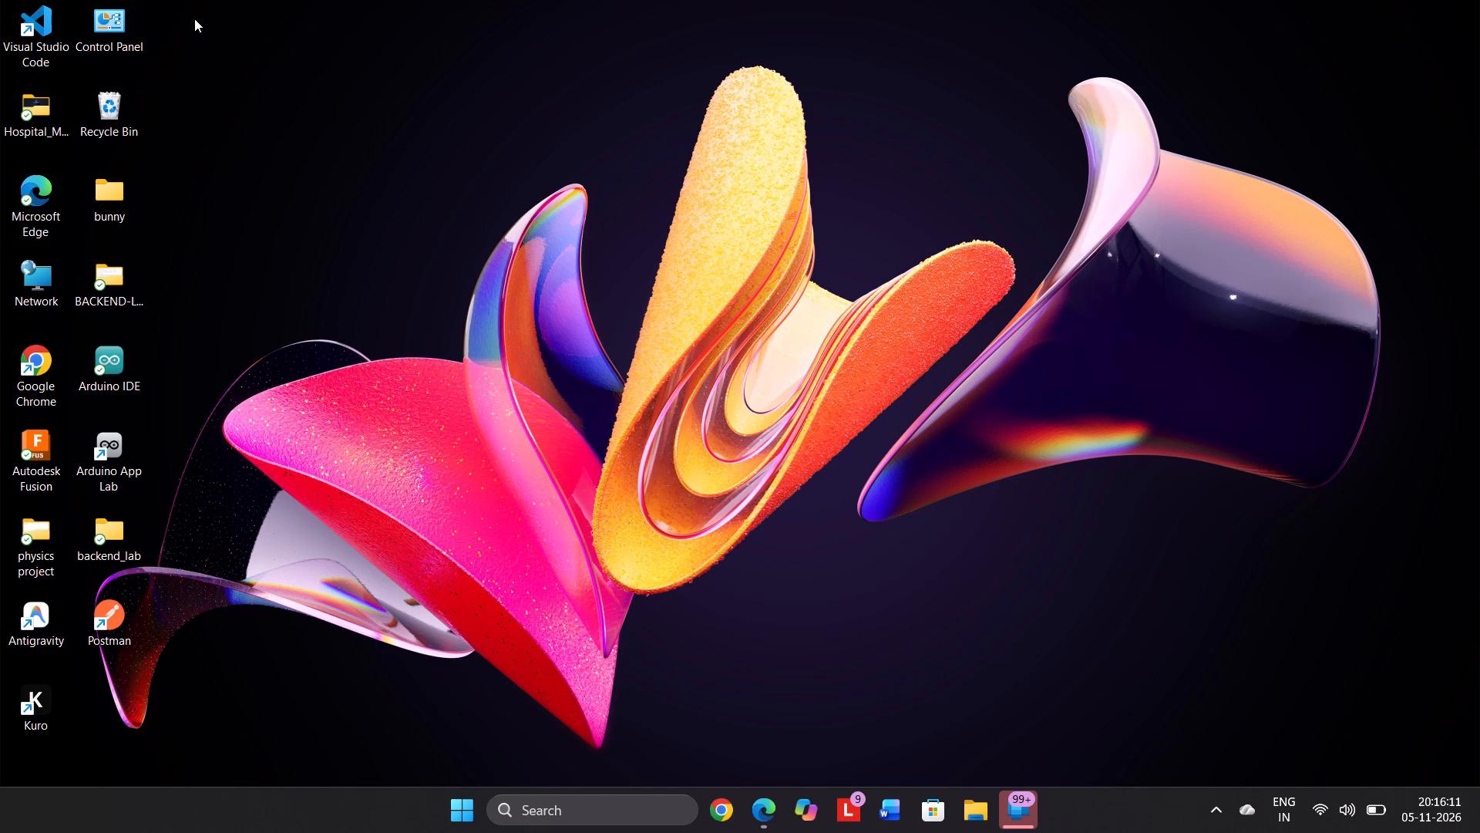